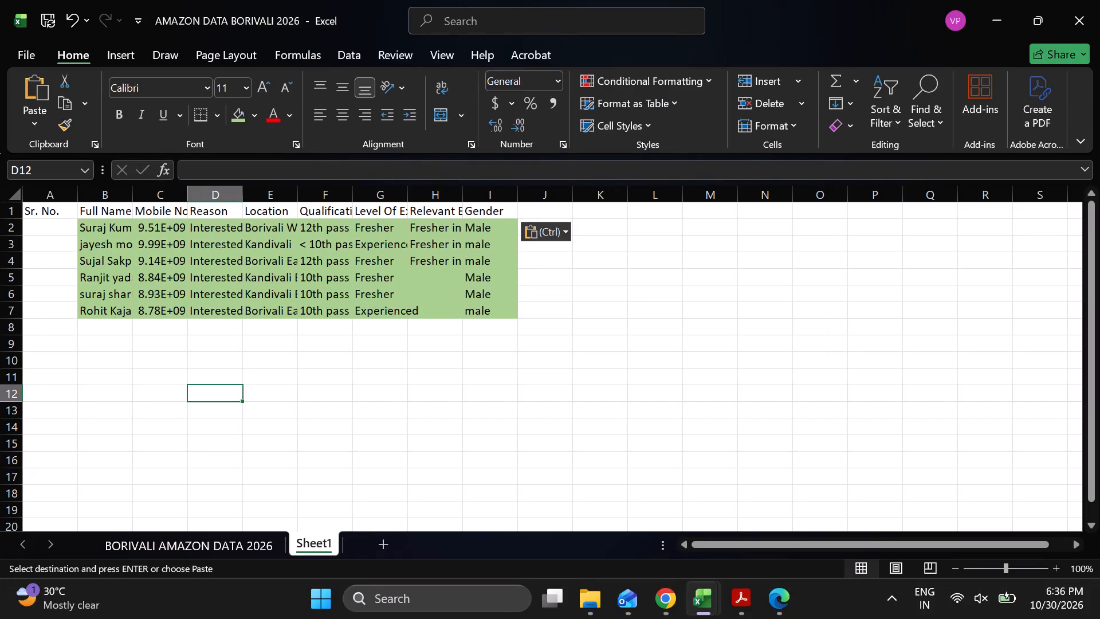
# Undo the pasted header row, the pasted candidate rows and the insertion of Sheet1.
pyautogui.click(199, 557)
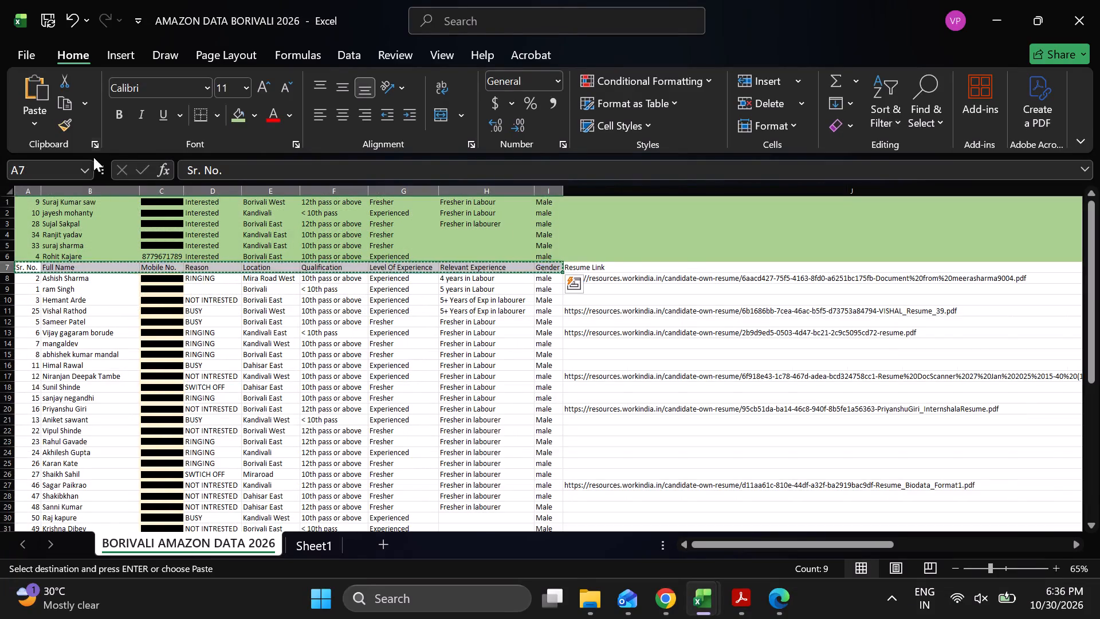
pyautogui.click(73, 9)
pyautogui.click(73, 9)
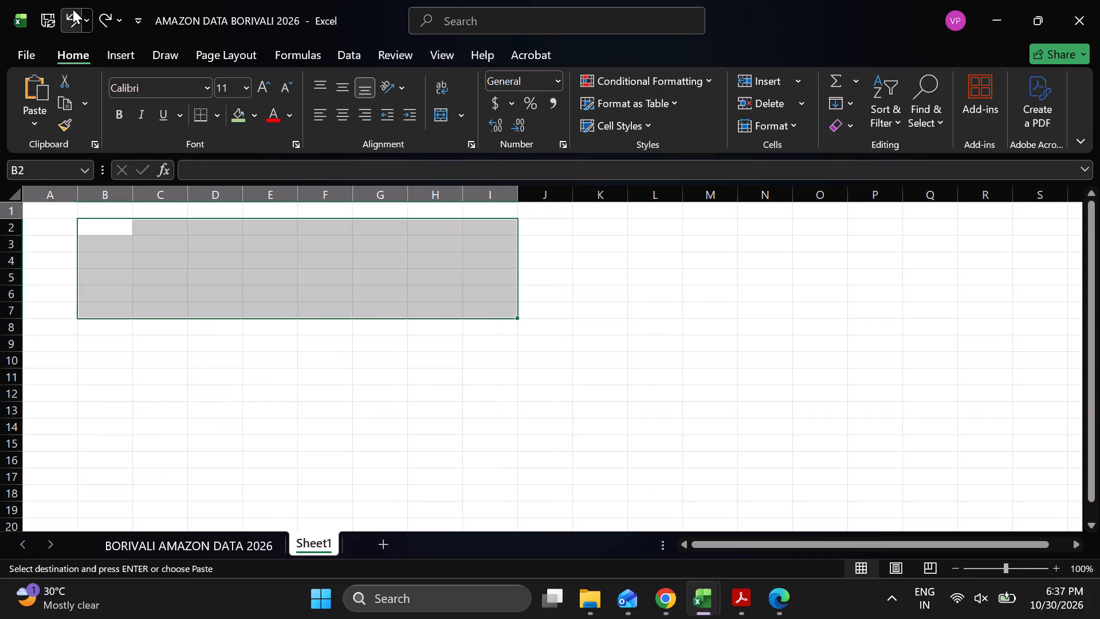
pyautogui.click(73, 9)
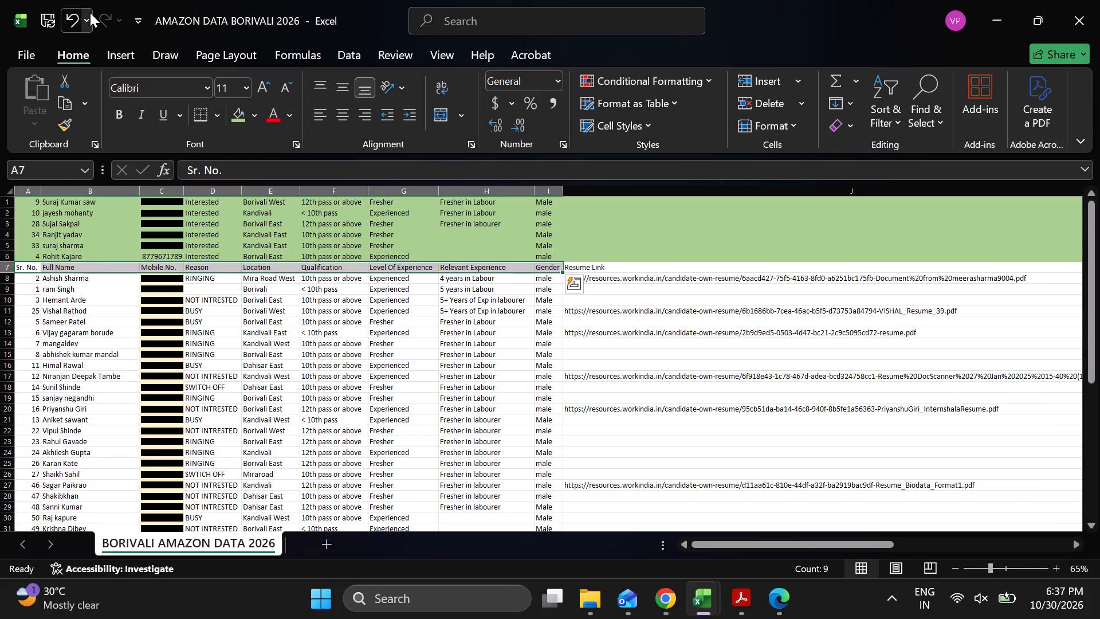
pyautogui.click(89, 13)
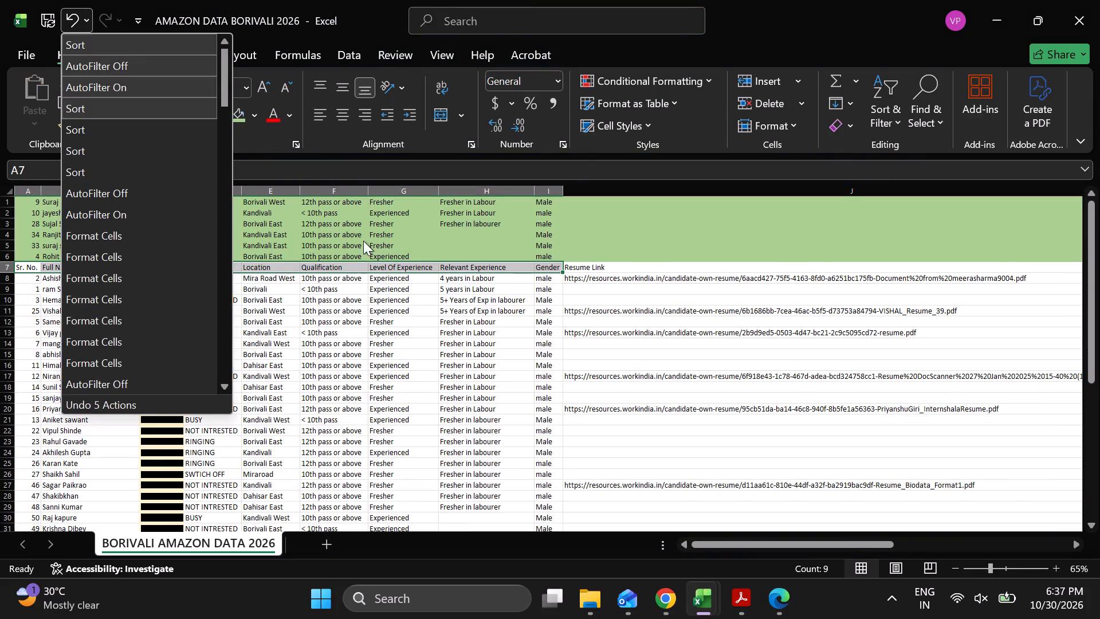
pyautogui.click(367, 312)
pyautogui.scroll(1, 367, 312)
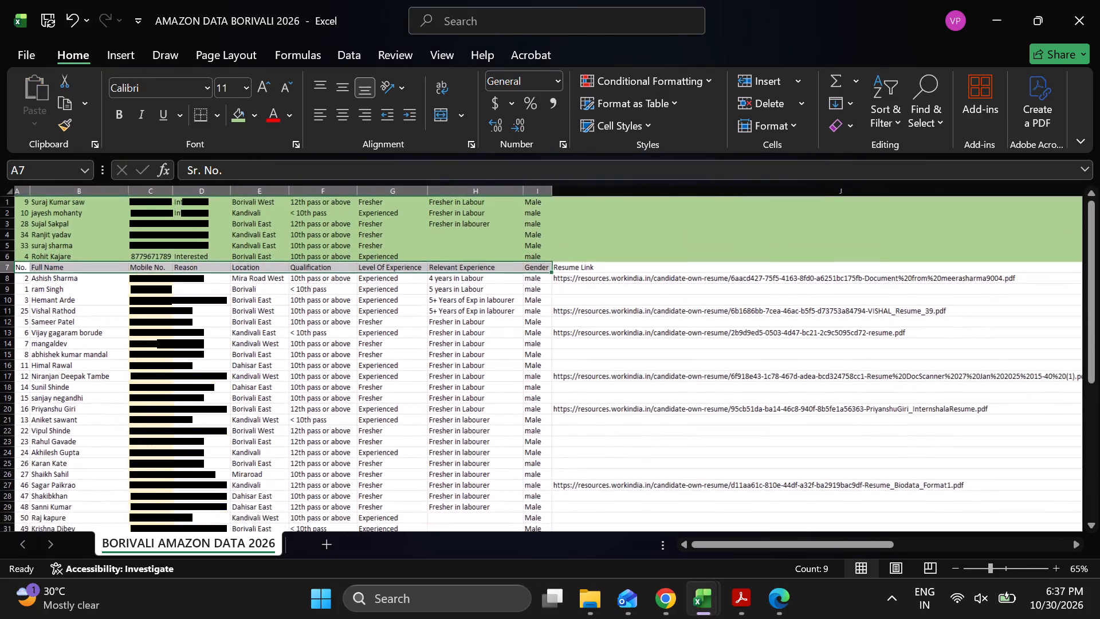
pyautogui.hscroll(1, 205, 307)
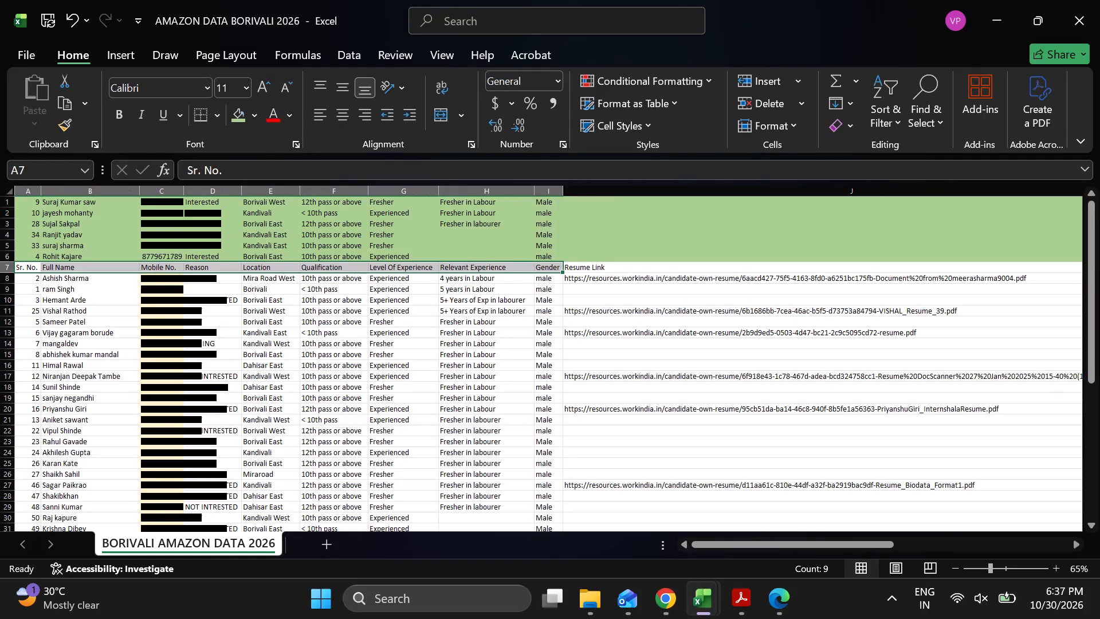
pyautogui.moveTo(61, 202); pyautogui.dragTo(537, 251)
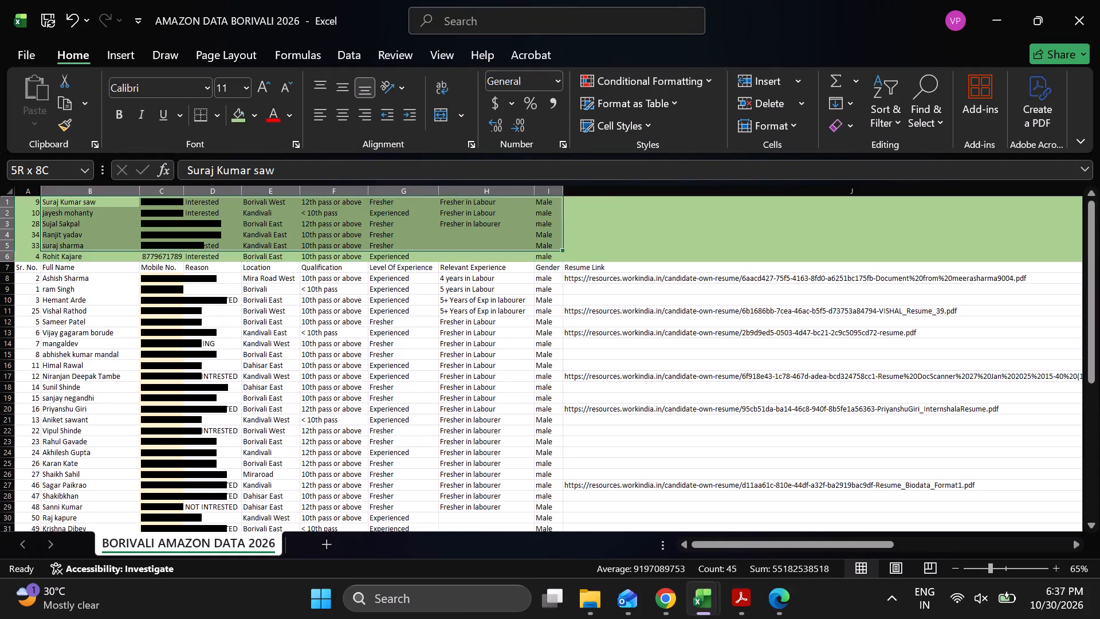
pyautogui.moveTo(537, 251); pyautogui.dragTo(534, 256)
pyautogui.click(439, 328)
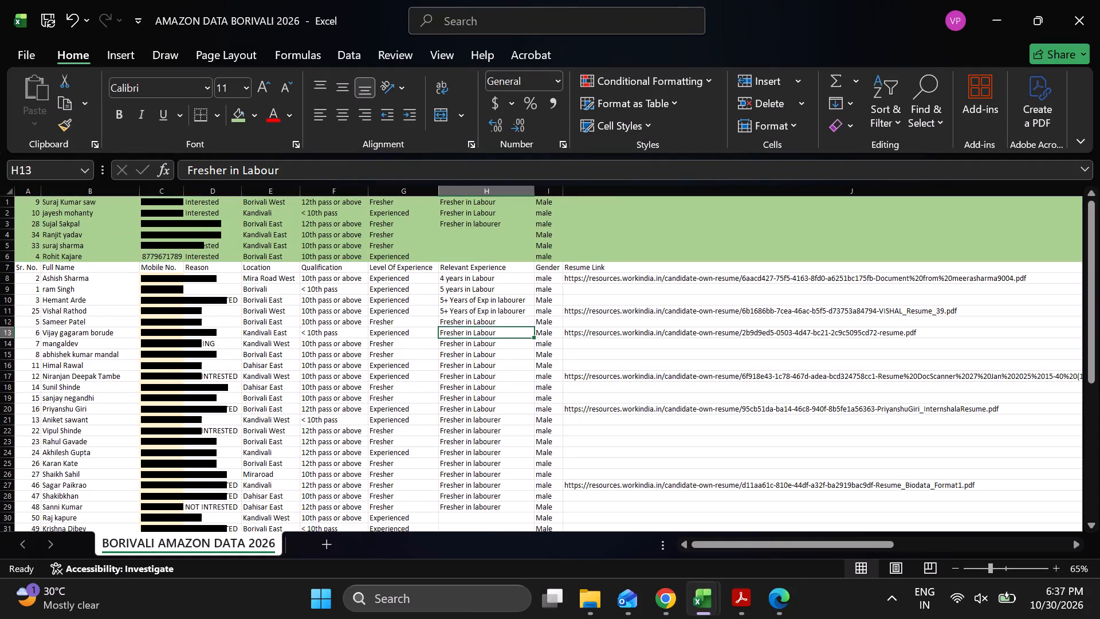
# Copy the six green candidate rows, name through gender (B1:I6), into a new sheet starting at cell B1.
pyautogui.moveTo(88, 205); pyautogui.dragTo(543, 260)
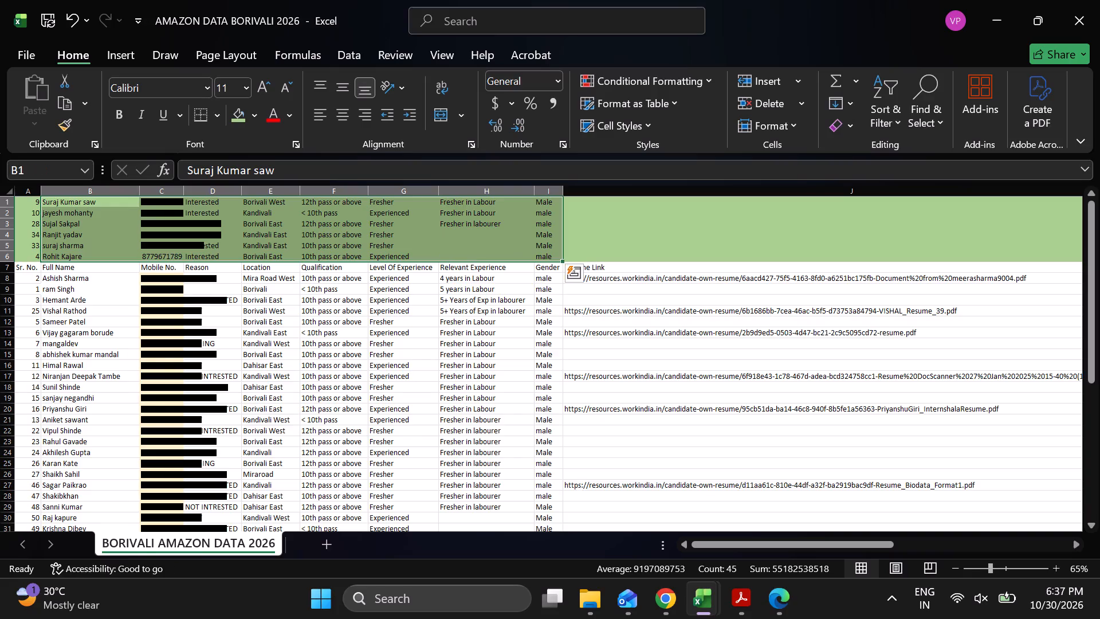
pyautogui.hotkey('ctrl', 'c')
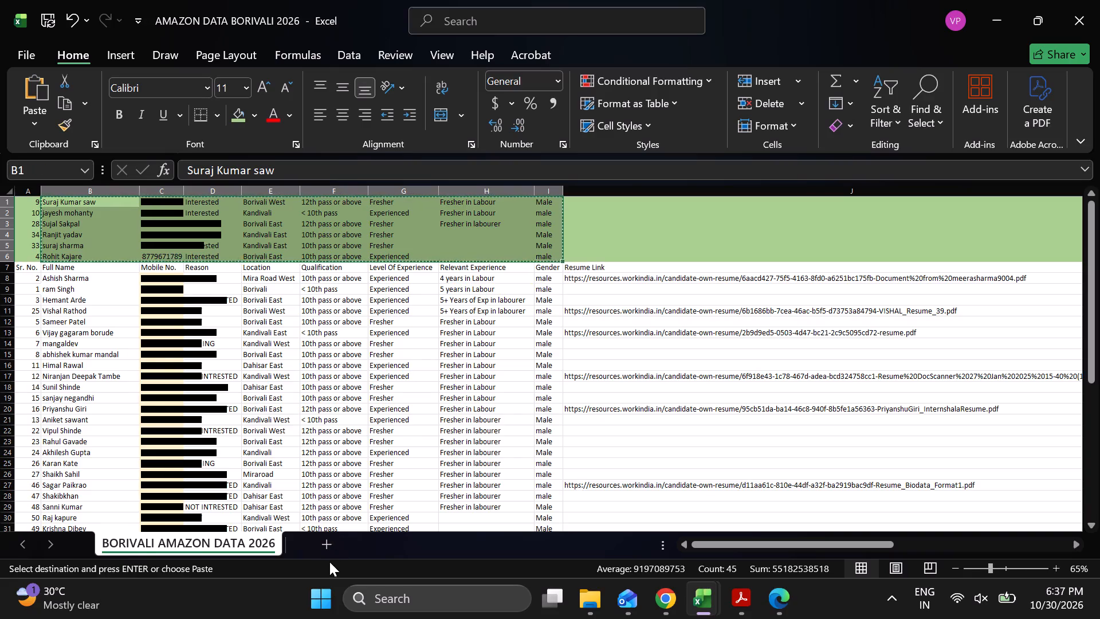
pyautogui.click(325, 550)
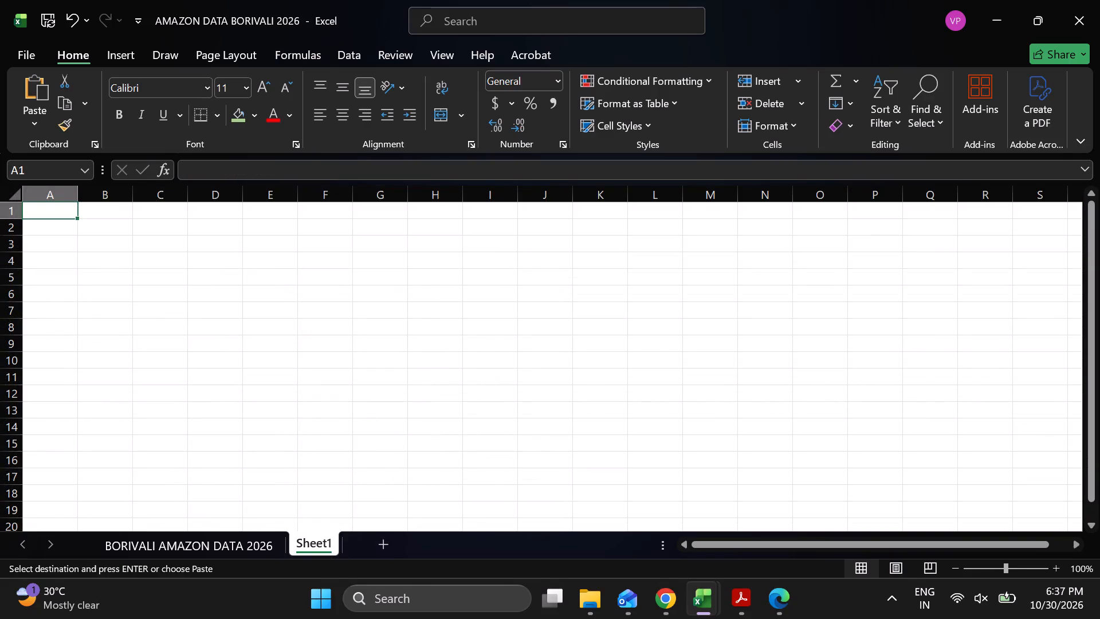
pyautogui.click(115, 214)
pyautogui.hotkey('ctrl', 'v')
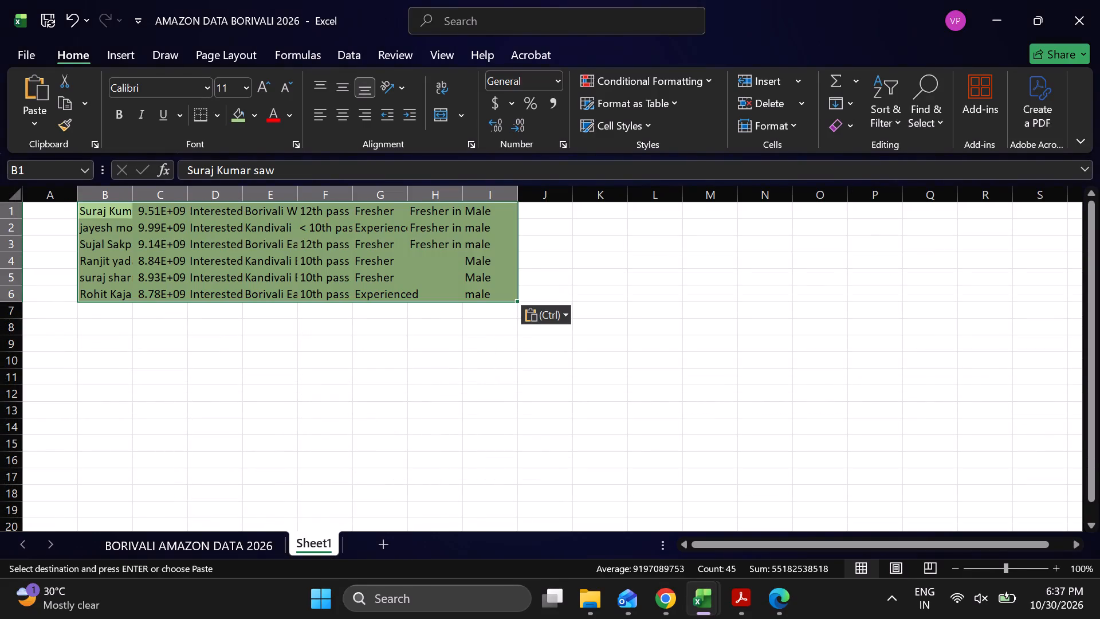
# Autofit all column widths on the new sheet to their contents.
pyautogui.click(9, 188)
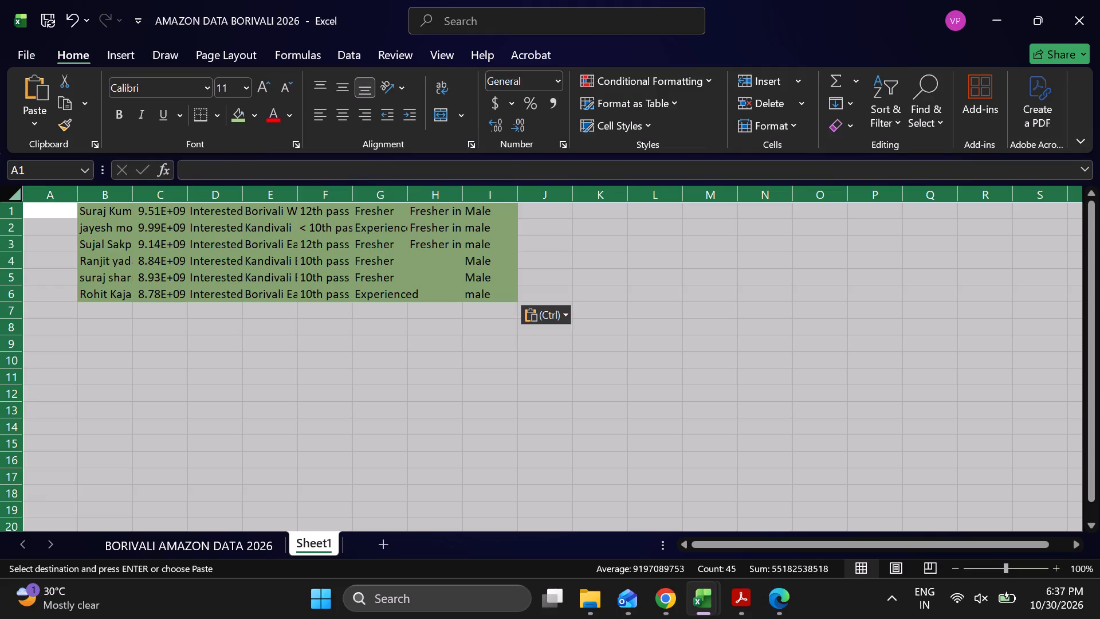
pyautogui.click(79, 194)
pyautogui.click(79, 194)
pyautogui.doubleClick(79, 194)
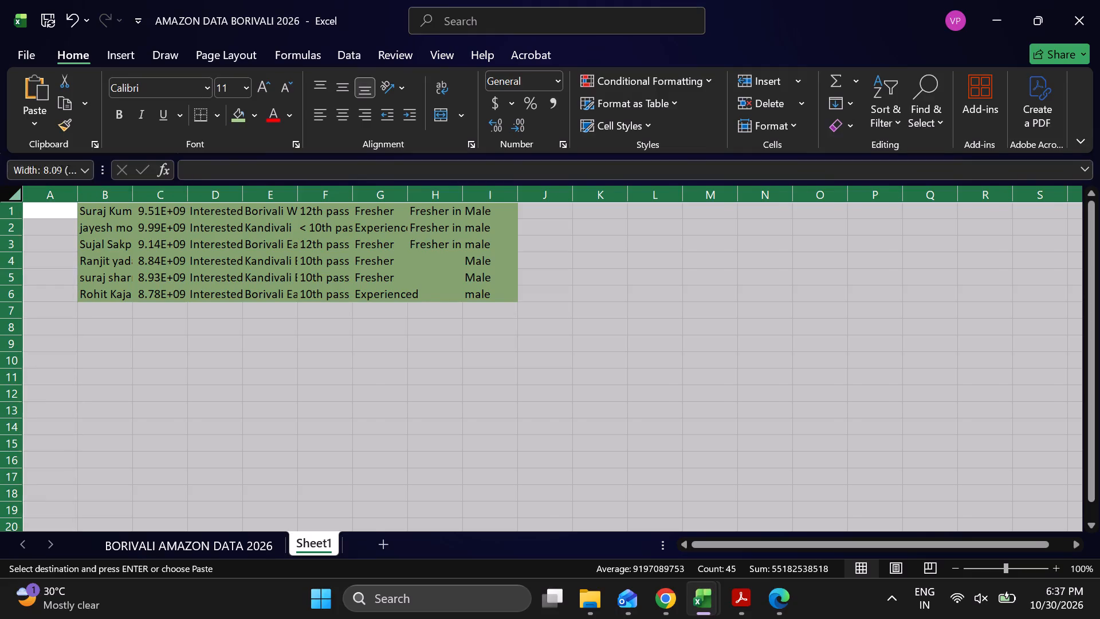
pyautogui.click(284, 343)
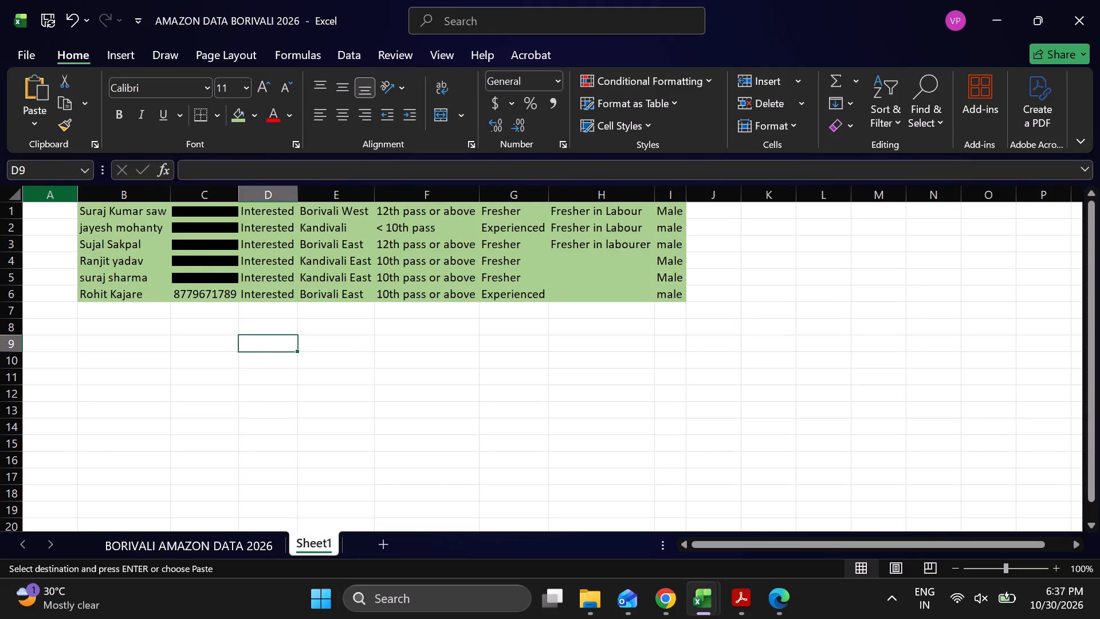
# On the BORIVALI AMAZON DATA 2026 sheet, sort the green block B1:I6 from A to Z.
pyautogui.click(146, 546)
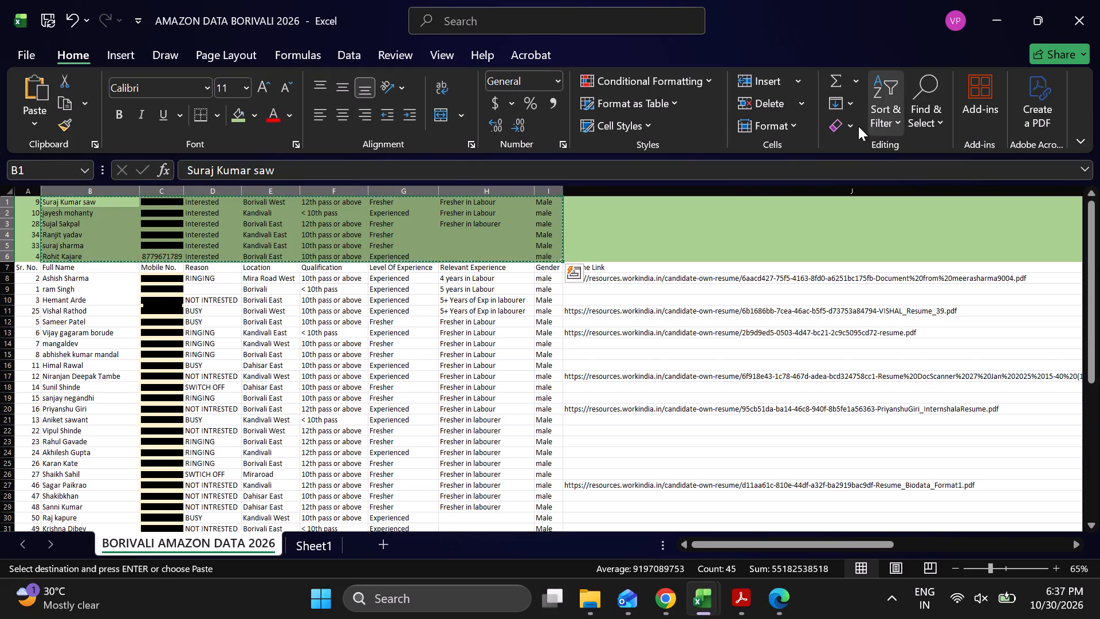
pyautogui.click(890, 110)
pyautogui.click(903, 143)
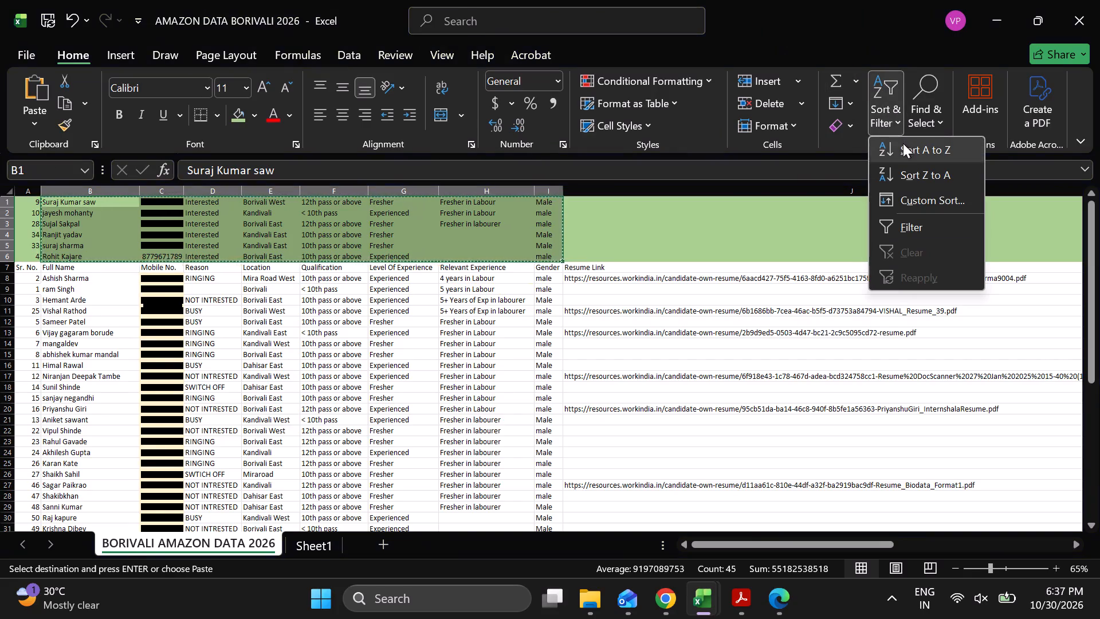
pyautogui.click(504, 298)
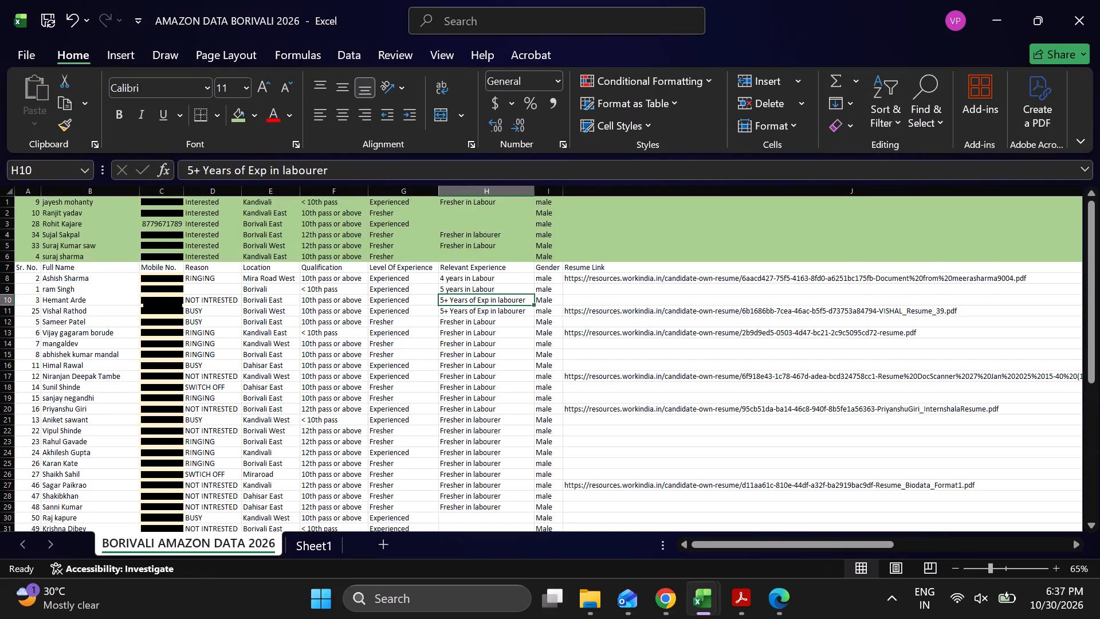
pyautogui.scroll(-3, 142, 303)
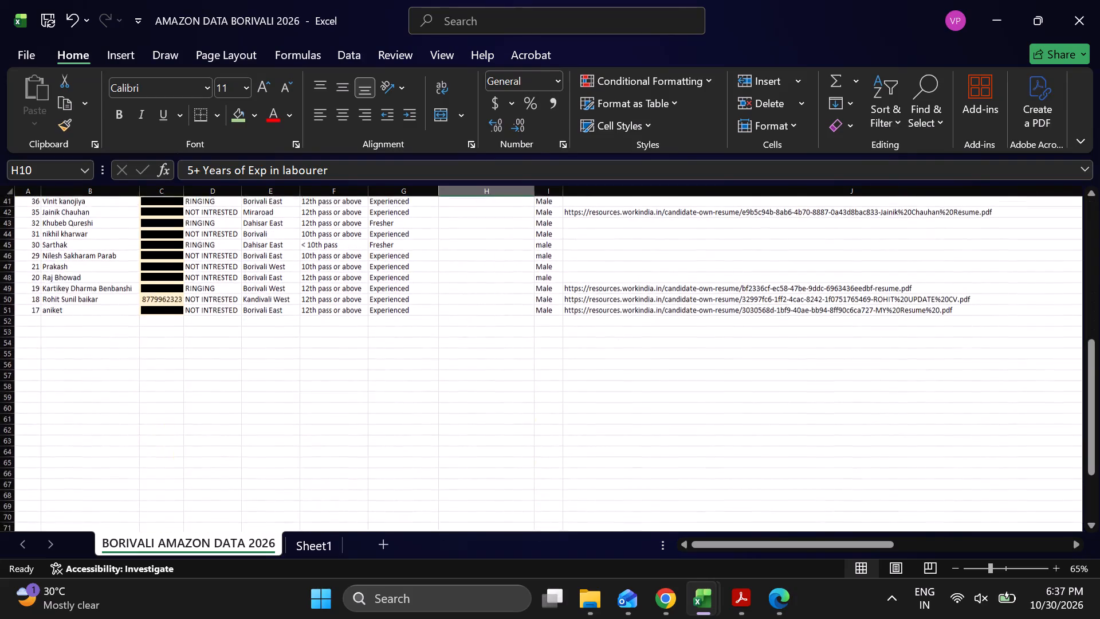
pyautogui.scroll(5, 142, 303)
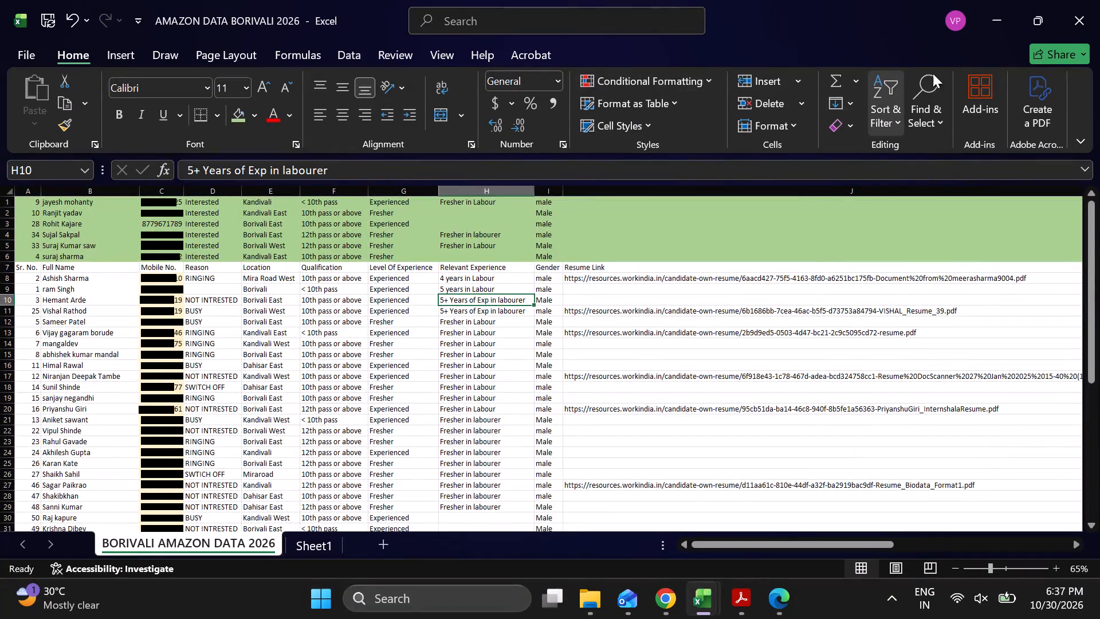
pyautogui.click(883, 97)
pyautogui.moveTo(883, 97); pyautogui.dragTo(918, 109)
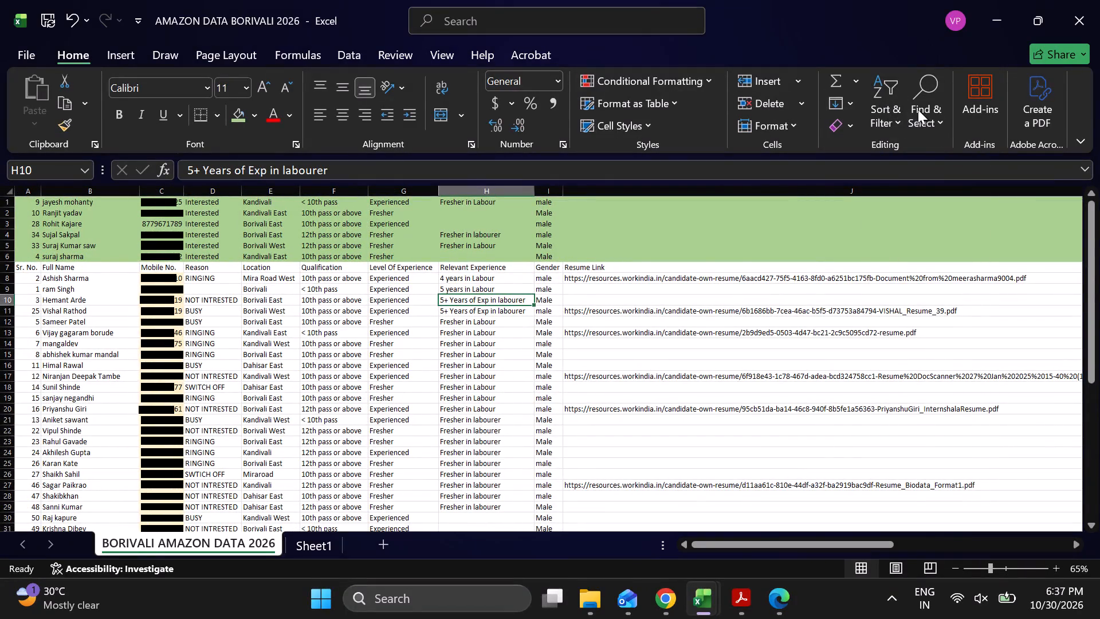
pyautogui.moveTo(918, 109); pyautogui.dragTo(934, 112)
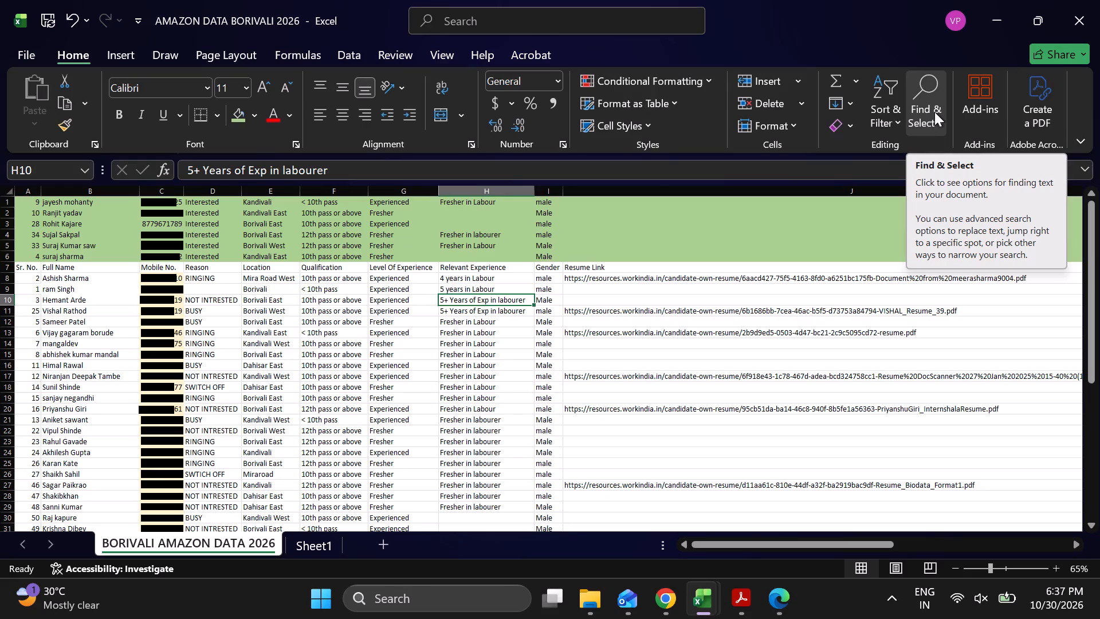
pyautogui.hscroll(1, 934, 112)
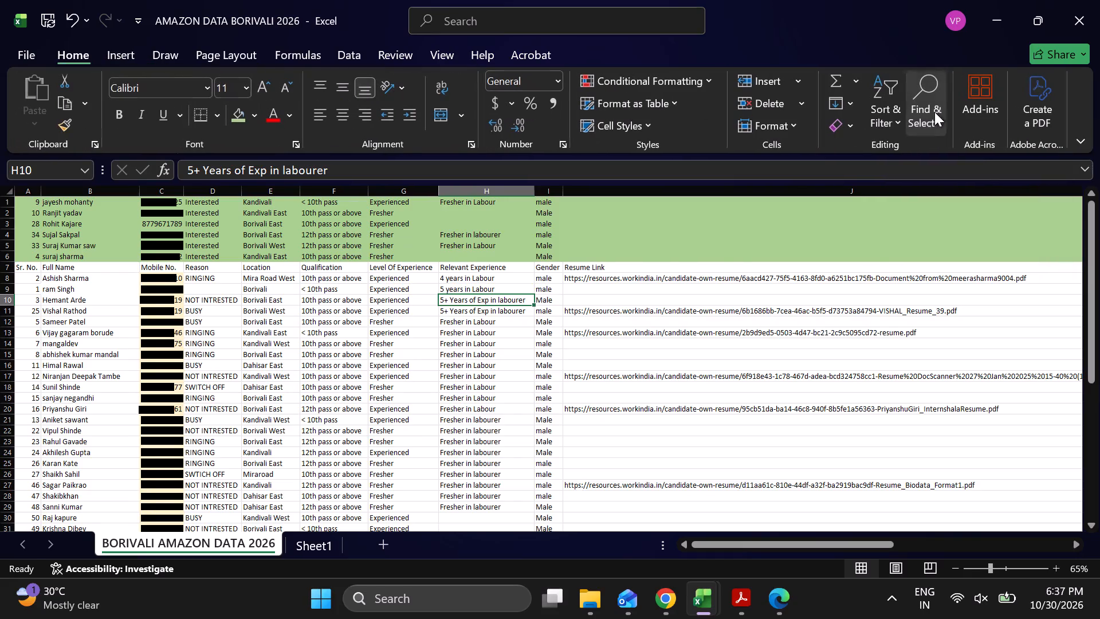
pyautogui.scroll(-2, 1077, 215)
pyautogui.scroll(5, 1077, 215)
# Add filters to the candidate list and filter column H by cell colour to show only No Fill rows.
pyautogui.click(814, 263)
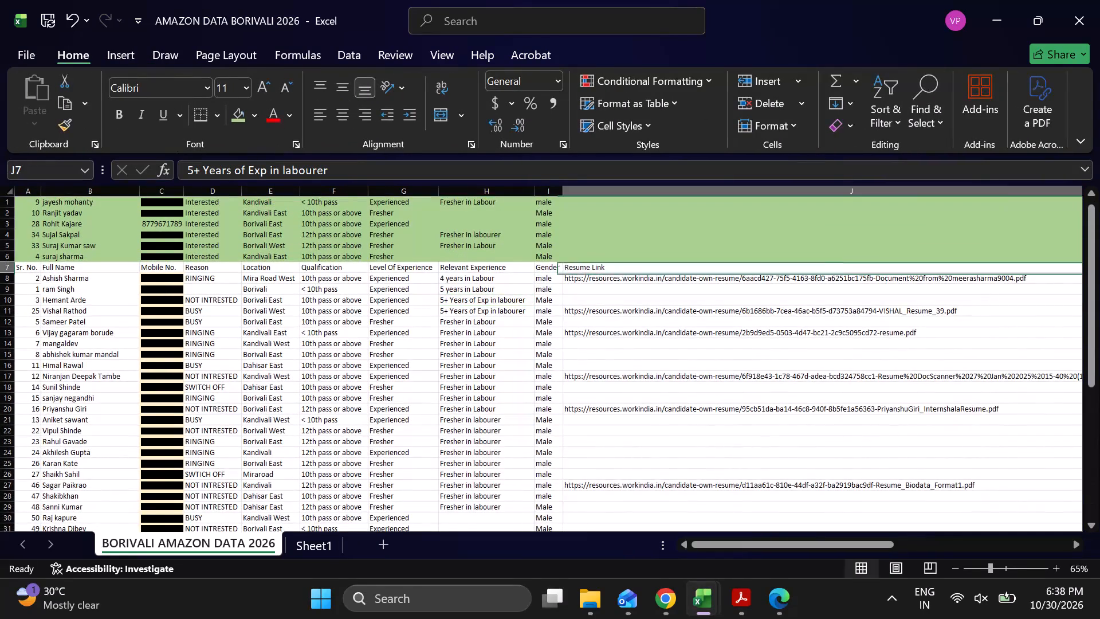
pyautogui.scroll(1, 737, 304)
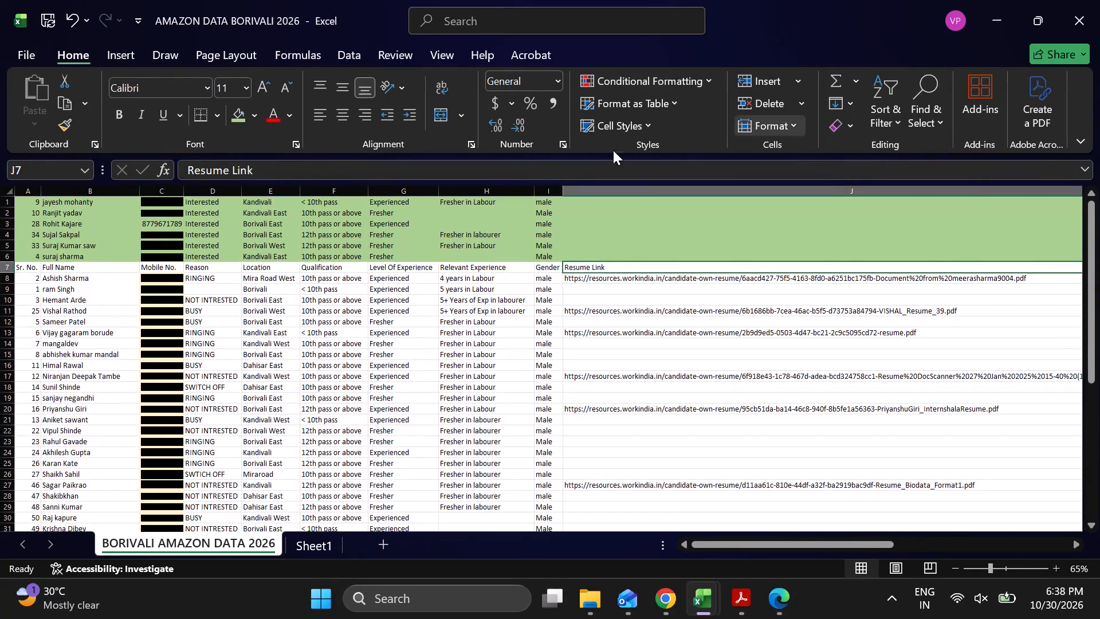
pyautogui.click(887, 115)
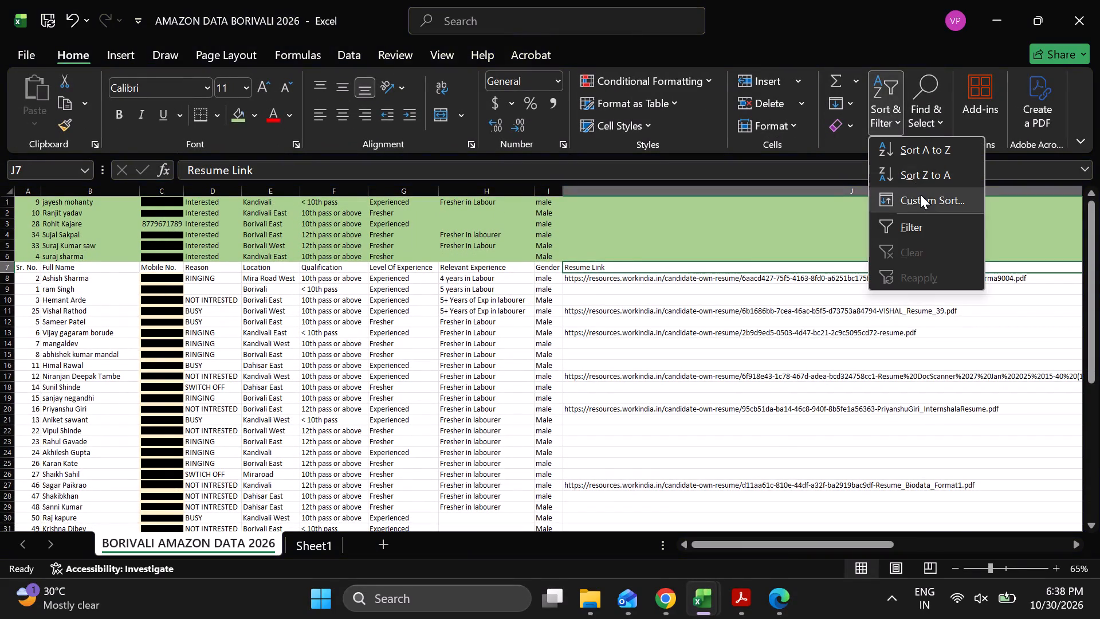
pyautogui.click(921, 224)
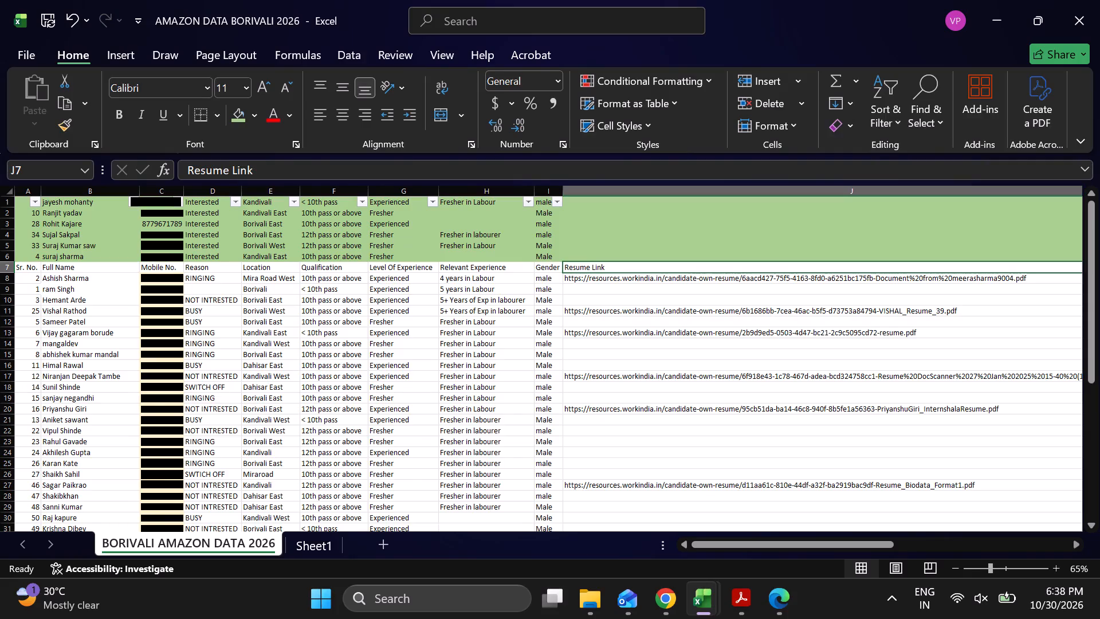
pyautogui.click(531, 202)
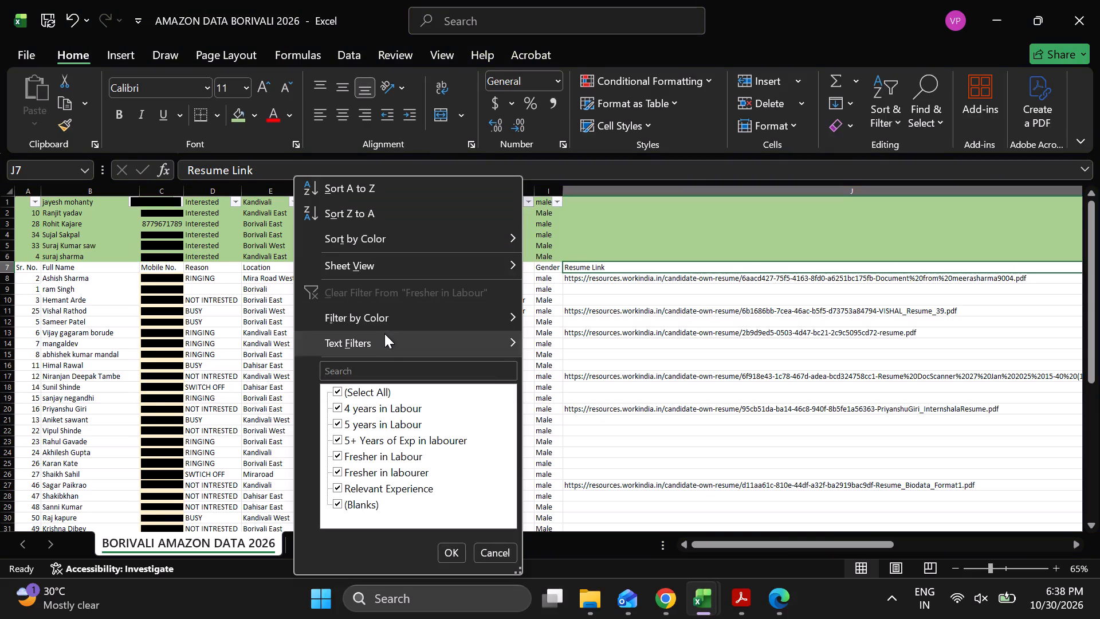
pyautogui.click(386, 322)
pyautogui.moveTo(572, 343); pyautogui.dragTo(577, 378)
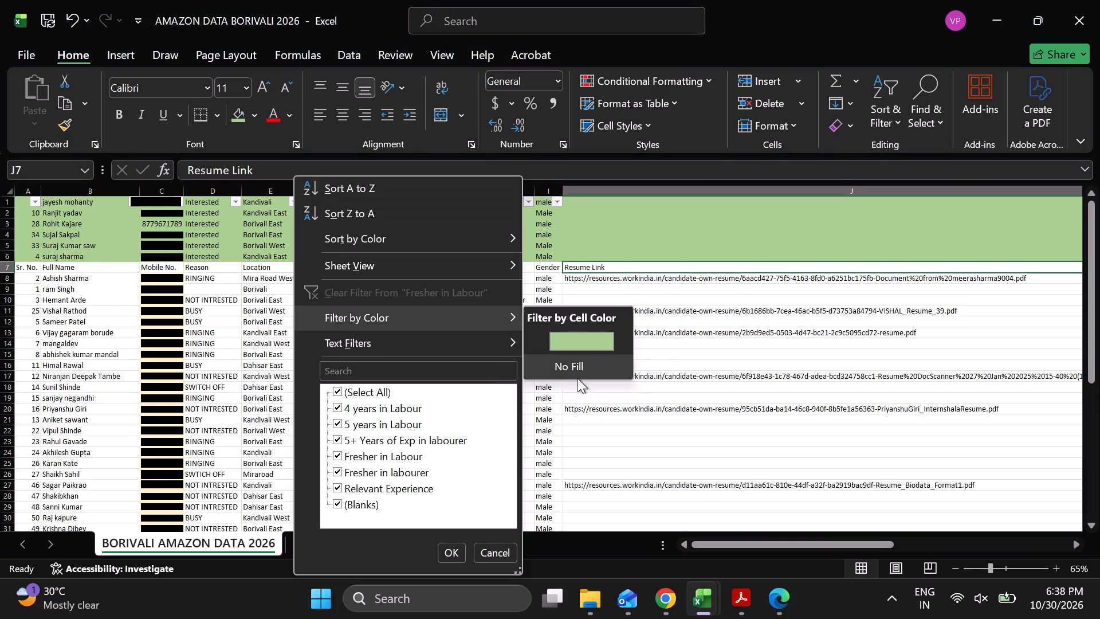
pyautogui.moveTo(577, 378); pyautogui.dragTo(568, 361)
pyautogui.click(568, 361)
pyautogui.scroll(1, 349, 354)
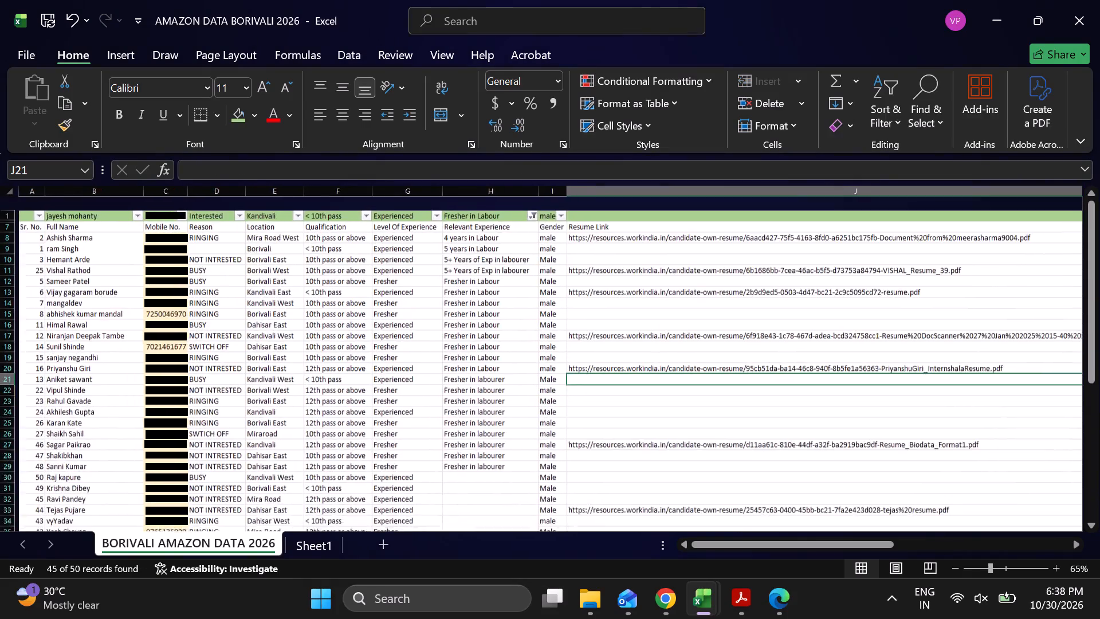
# Review the filtered candidate list against the six green rows copied to Sheet1.
pyautogui.scroll(-6, 237, 385)
pyautogui.scroll(5, 237, 385)
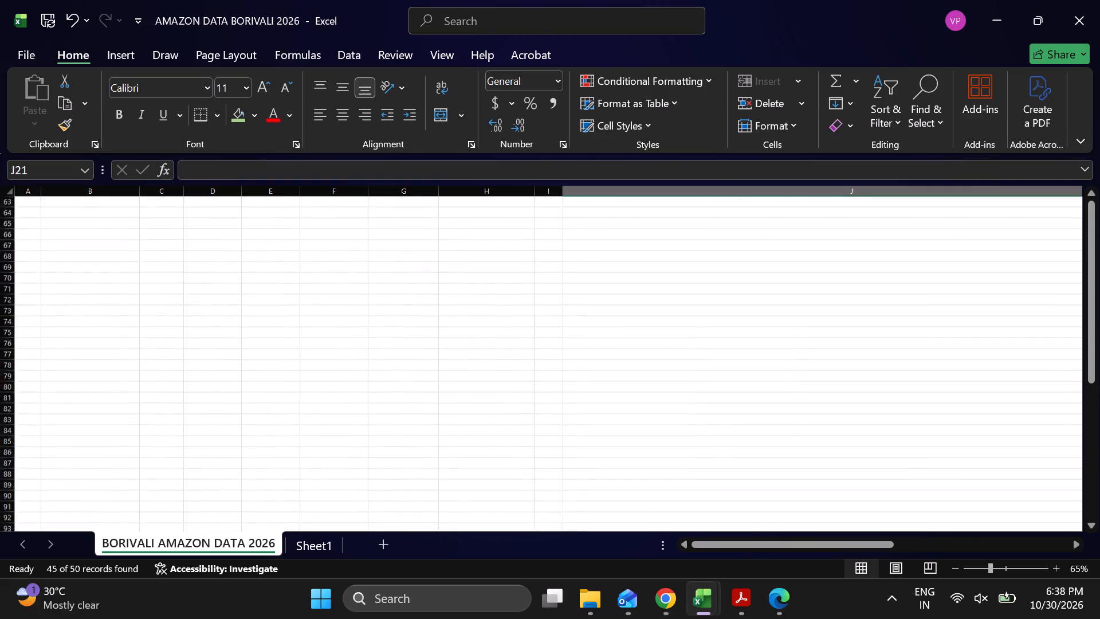
pyautogui.scroll(2, 237, 385)
pyautogui.click(312, 544)
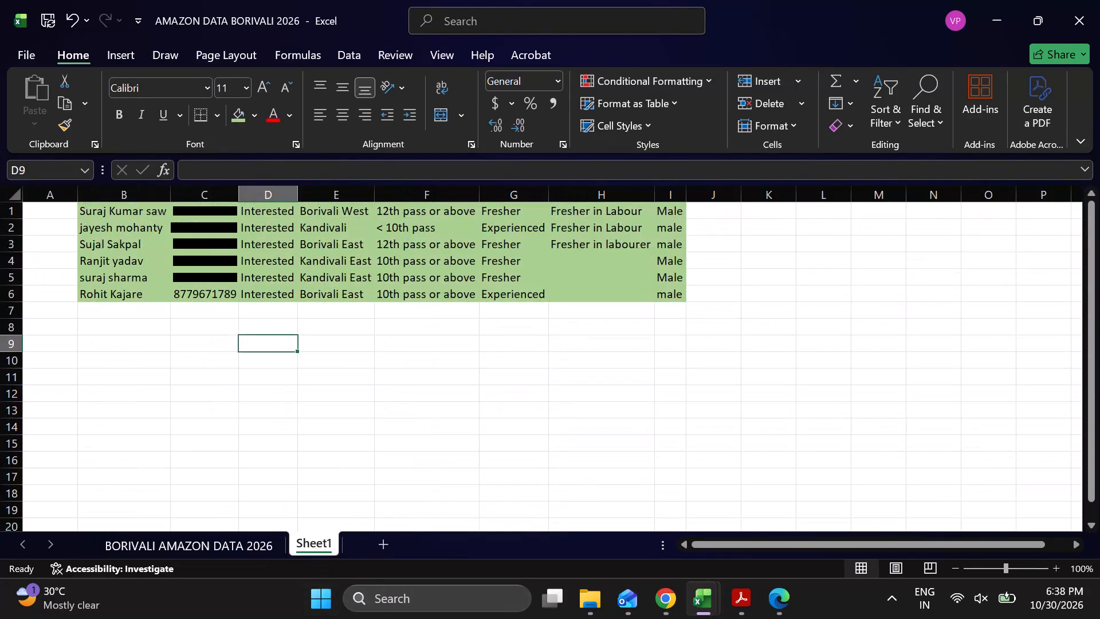
pyautogui.moveTo(98, 207); pyautogui.dragTo(610, 272)
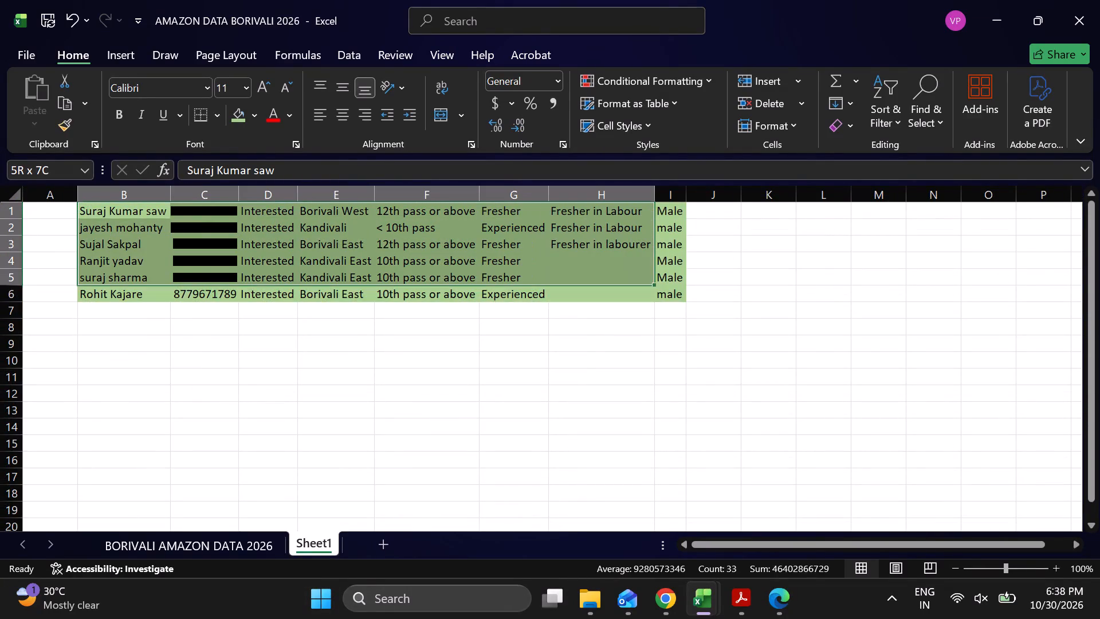
pyautogui.moveTo(610, 272); pyautogui.dragTo(674, 285)
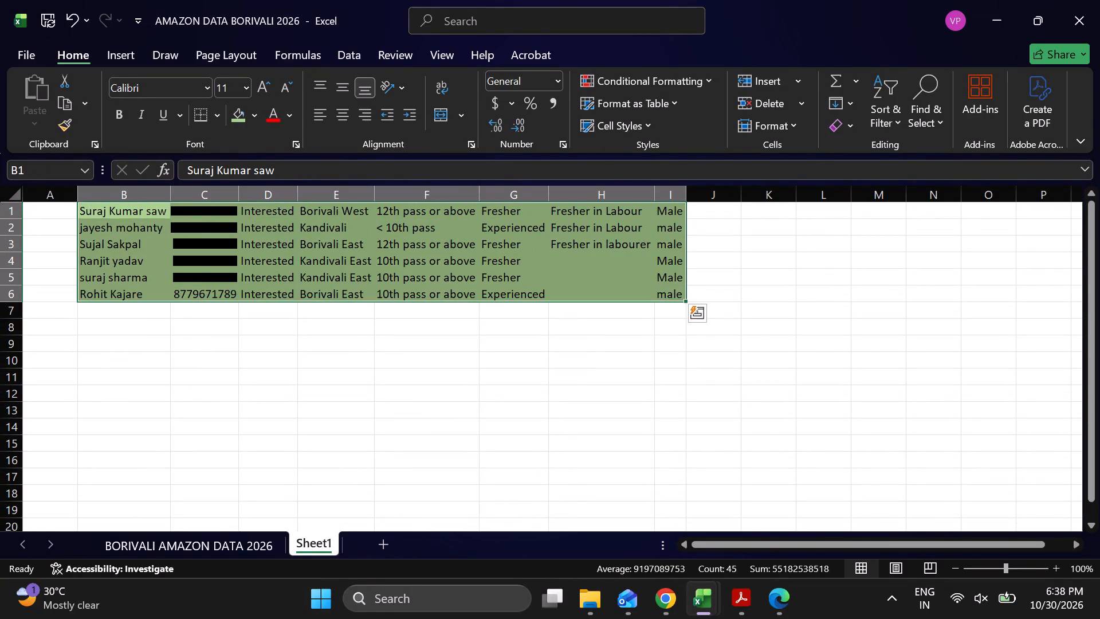
pyautogui.click(504, 471)
pyautogui.click(231, 546)
pyautogui.scroll(-2, 202, 469)
pyautogui.scroll(4, 202, 469)
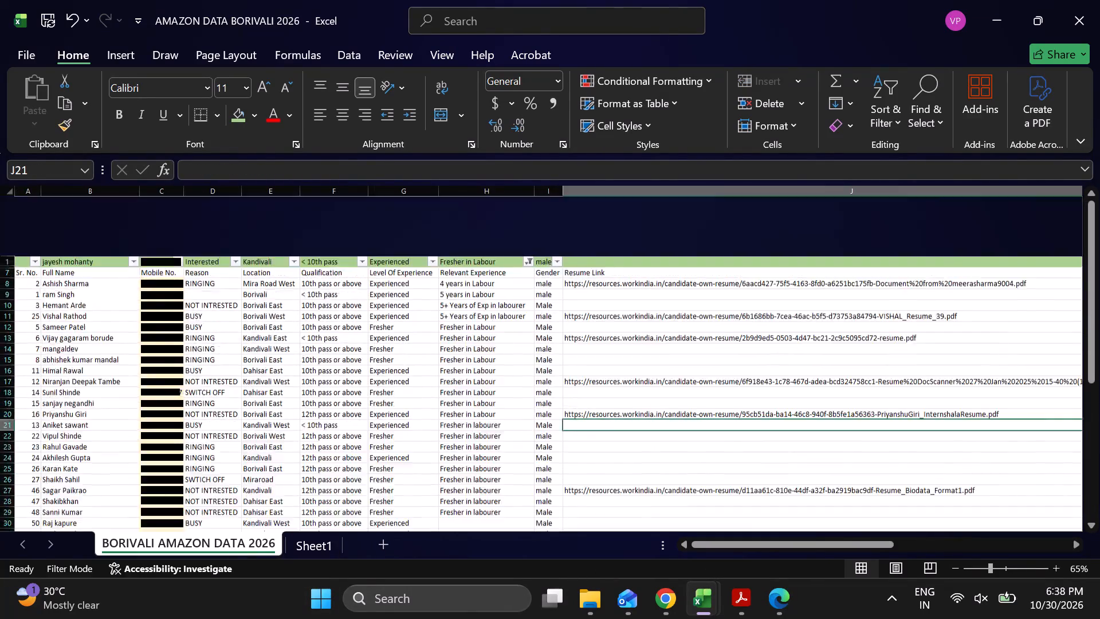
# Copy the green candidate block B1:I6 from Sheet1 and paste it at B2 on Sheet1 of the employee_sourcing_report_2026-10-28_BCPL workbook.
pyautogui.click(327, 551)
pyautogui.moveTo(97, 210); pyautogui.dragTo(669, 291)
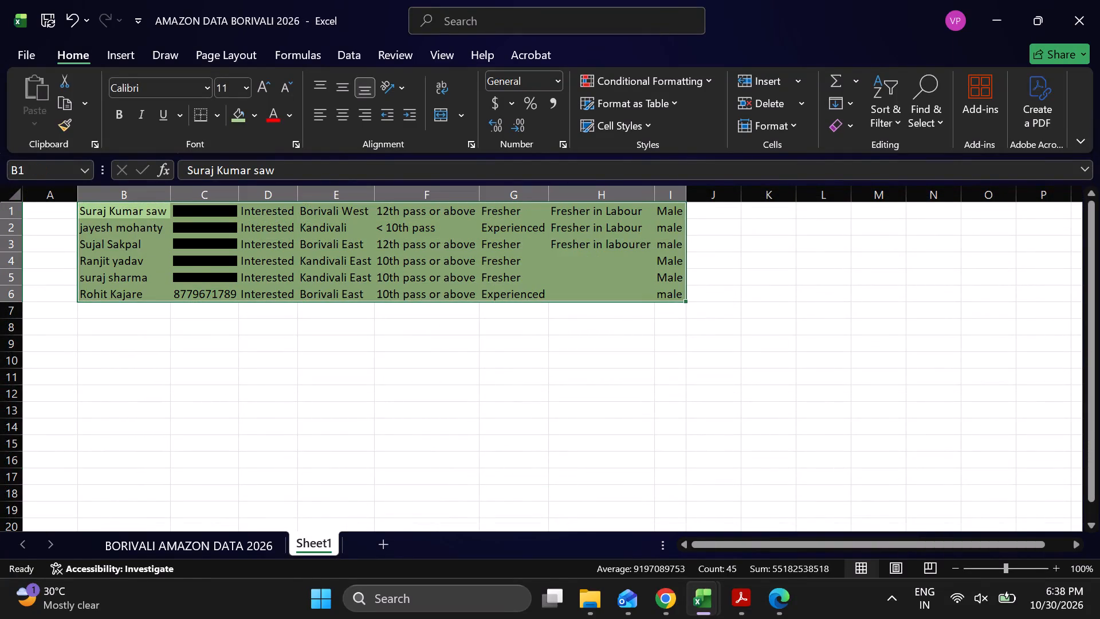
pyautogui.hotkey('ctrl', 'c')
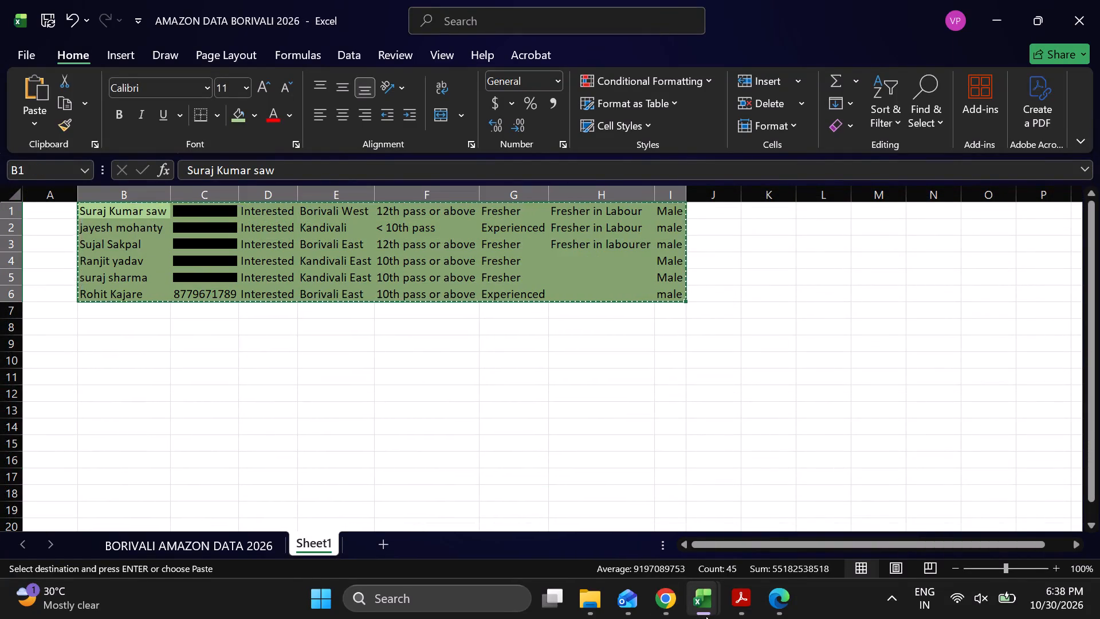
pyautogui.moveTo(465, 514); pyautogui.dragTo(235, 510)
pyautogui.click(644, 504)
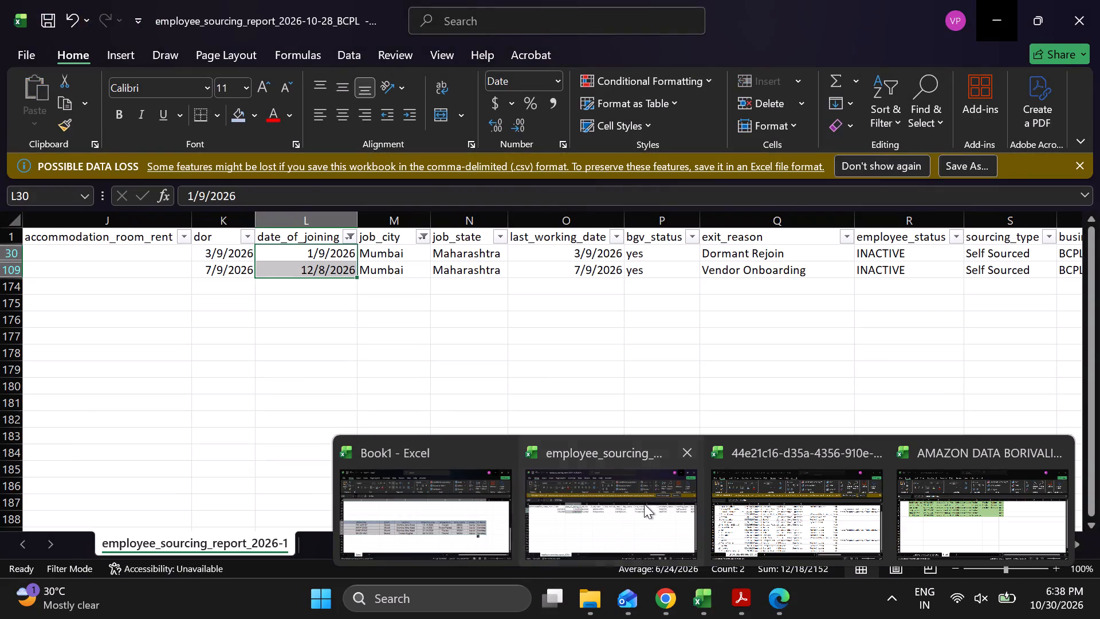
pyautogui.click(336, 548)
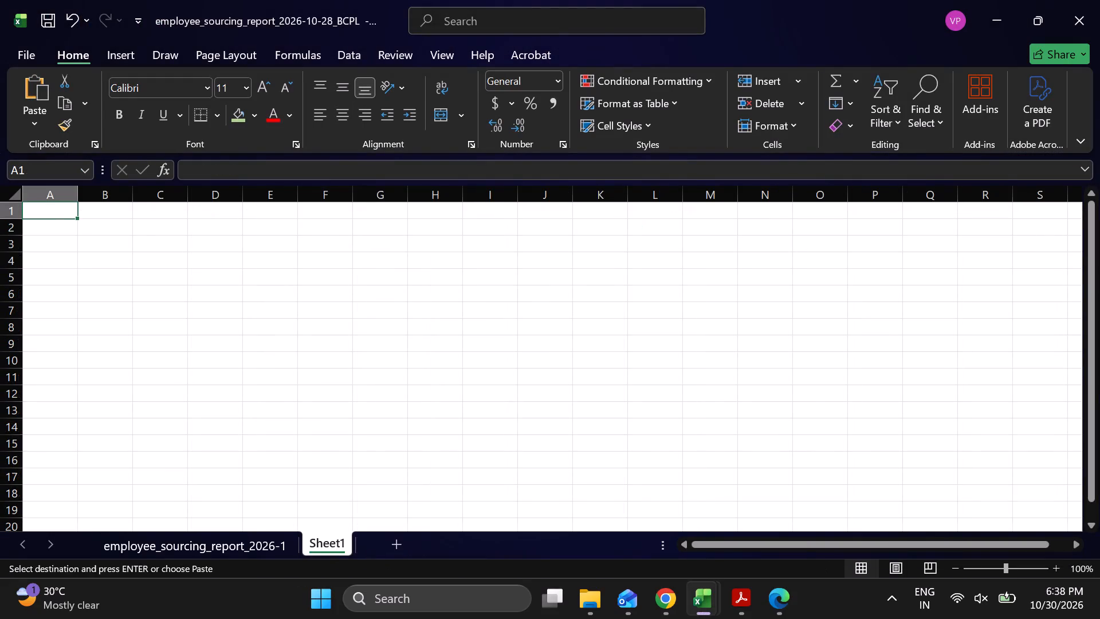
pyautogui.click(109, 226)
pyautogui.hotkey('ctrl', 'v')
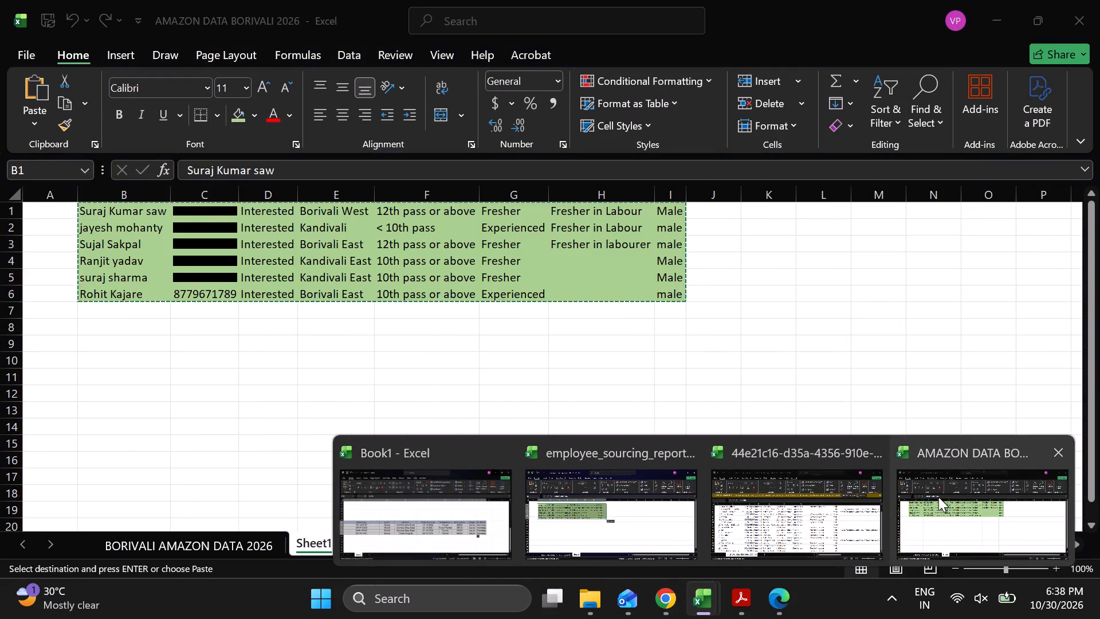
# Return to the AMAZON DATA BORIVALI 2026 workbook, check both sheets, and save it.
pyautogui.click(938, 497)
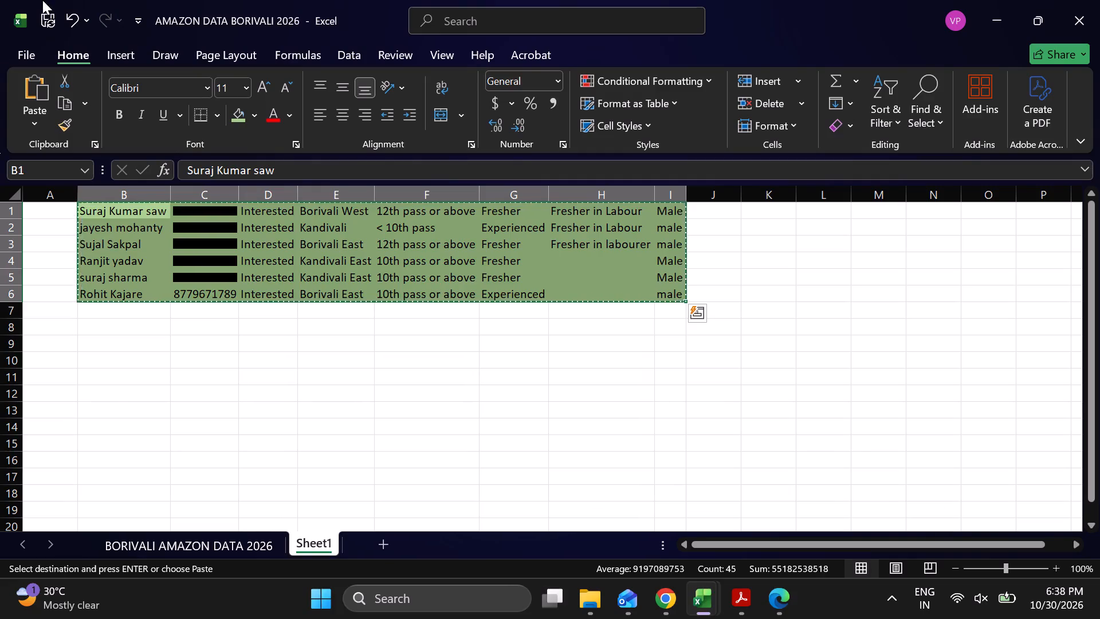
pyautogui.click(188, 552)
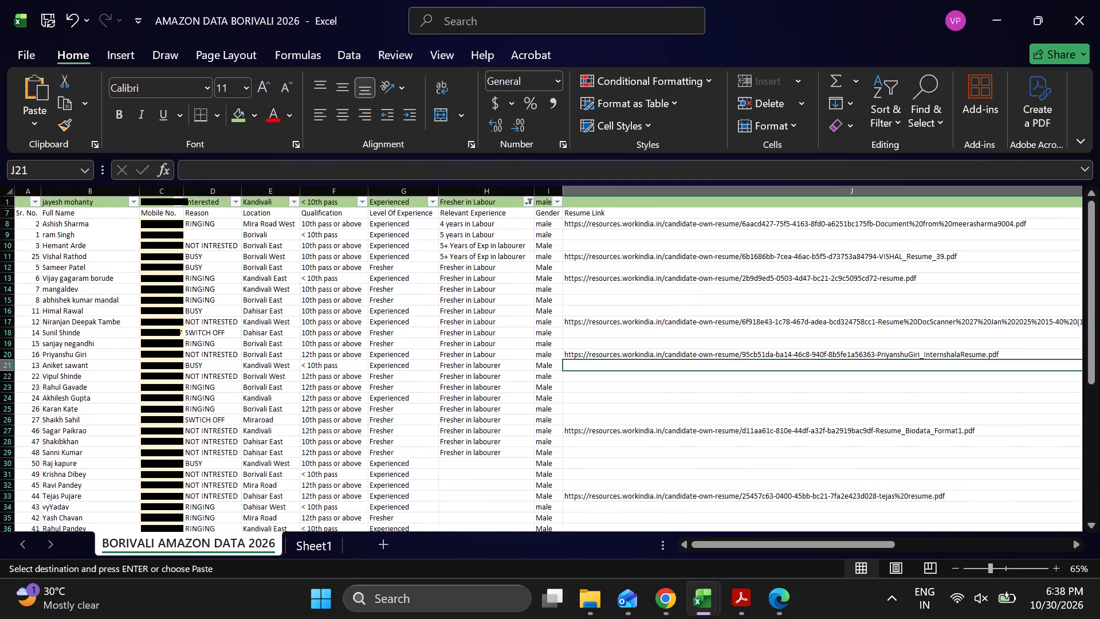
pyautogui.click(320, 546)
pyautogui.hotkey('ctrl', 's')
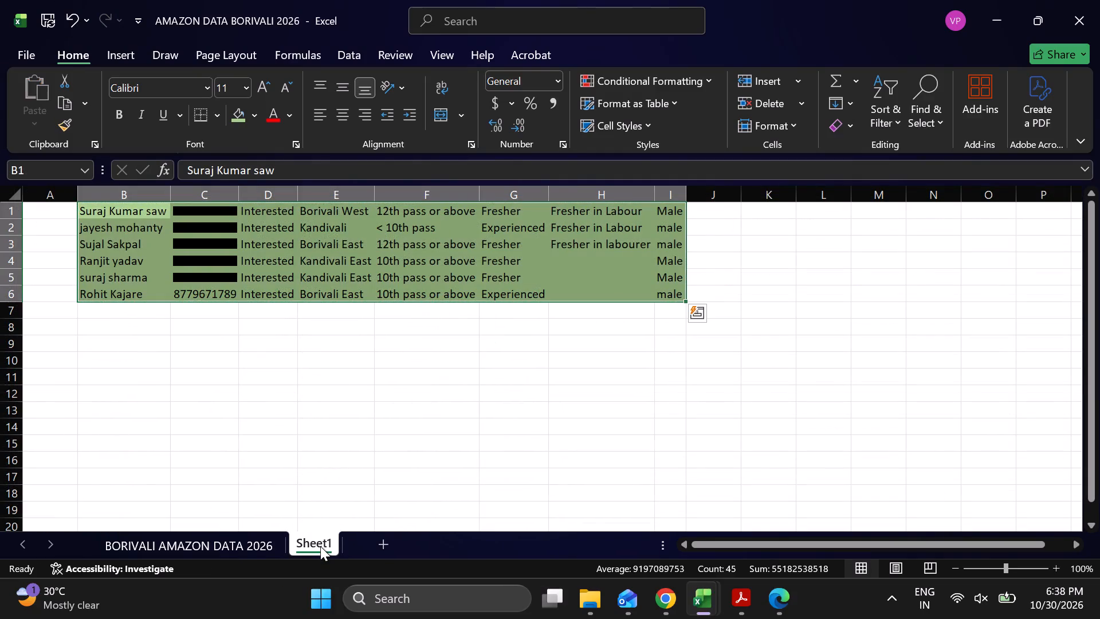
# Undo the paste into the employee sourcing report, and the filtering, row removal and added Sheet1 in the Amazon workbook.
pyautogui.click(231, 546)
pyautogui.tripleClick(77, 20)
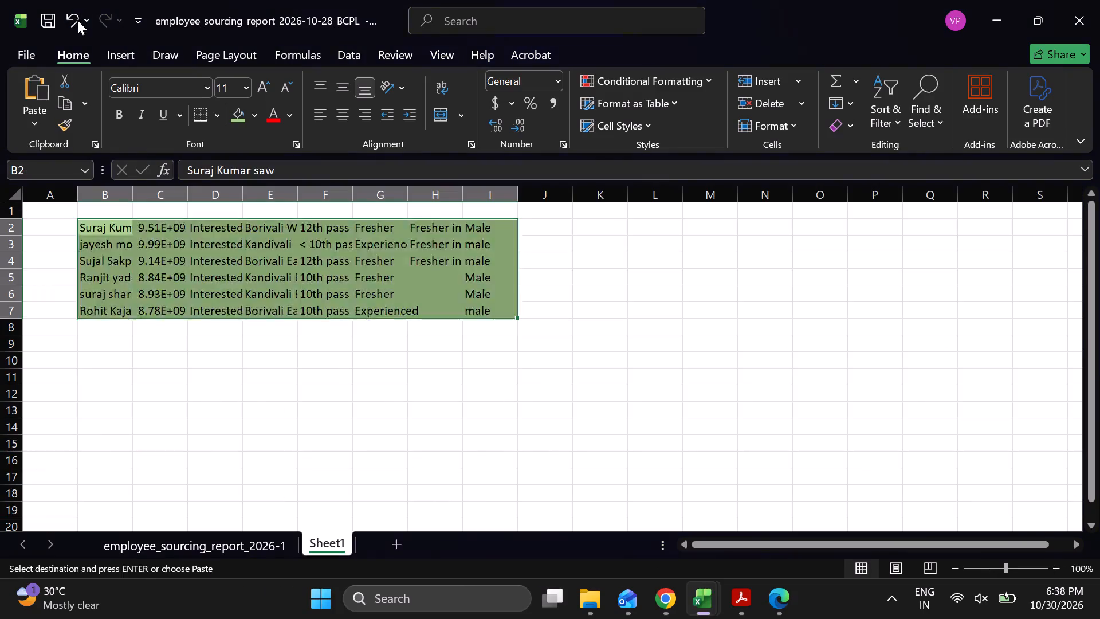
pyautogui.doubleClick(77, 20)
pyautogui.tripleClick(77, 20)
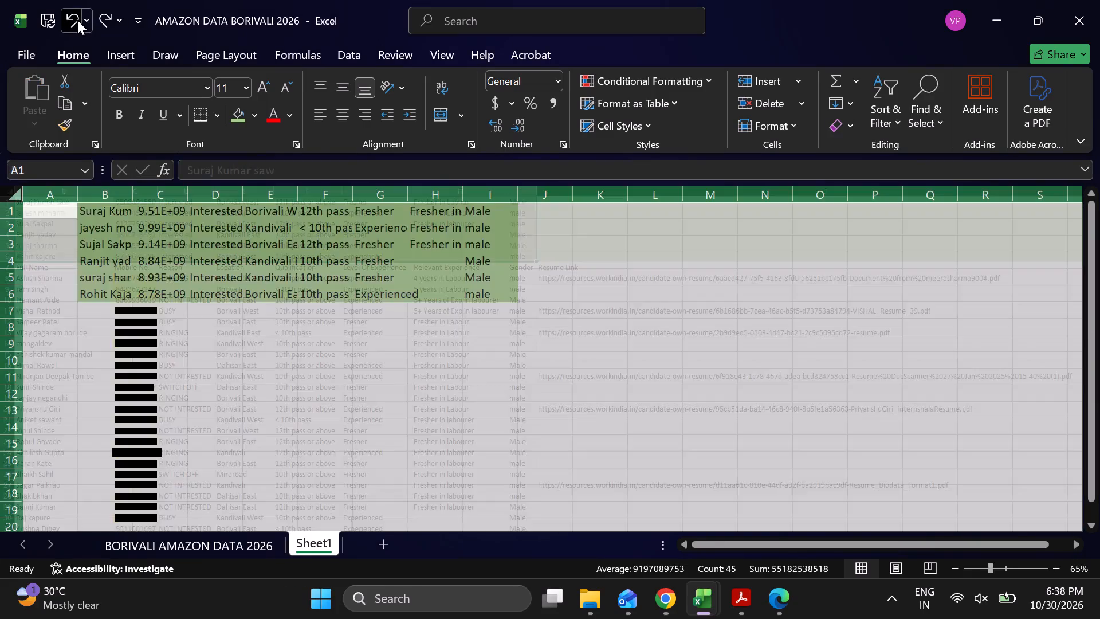
pyautogui.doubleClick(77, 20)
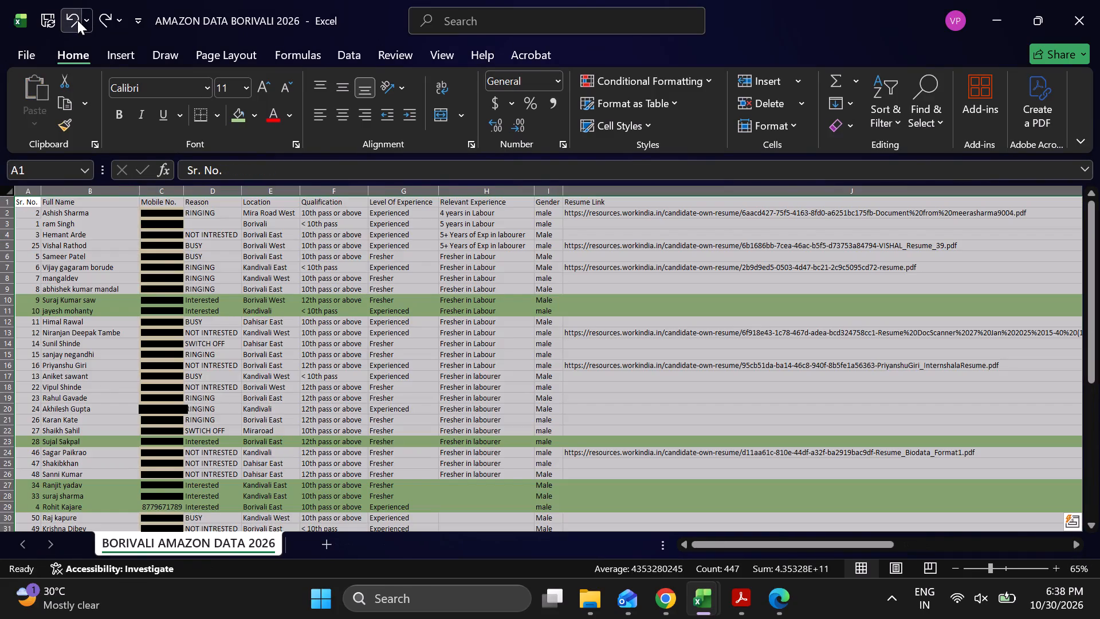
# Keep undoing the earlier row moves, filters and sorts until the candidate list is back in ascending Sr. No. order.
pyautogui.click(77, 20)
pyautogui.click(77, 20)
pyautogui.click(77, 20)
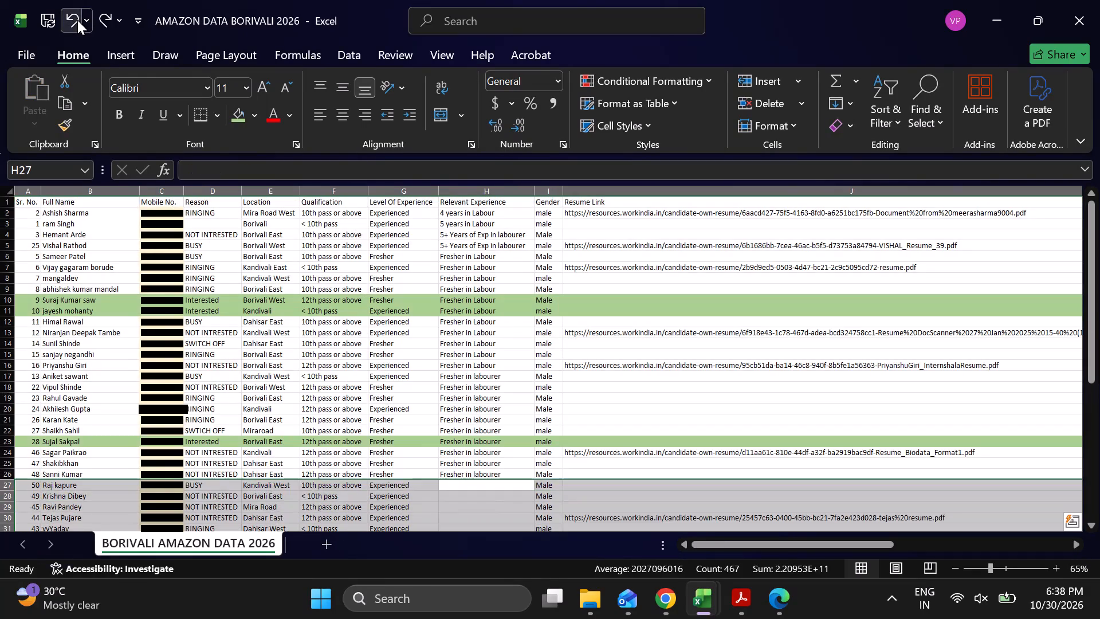
pyautogui.doubleClick(77, 20)
pyautogui.click(77, 20)
pyautogui.tripleClick(77, 20)
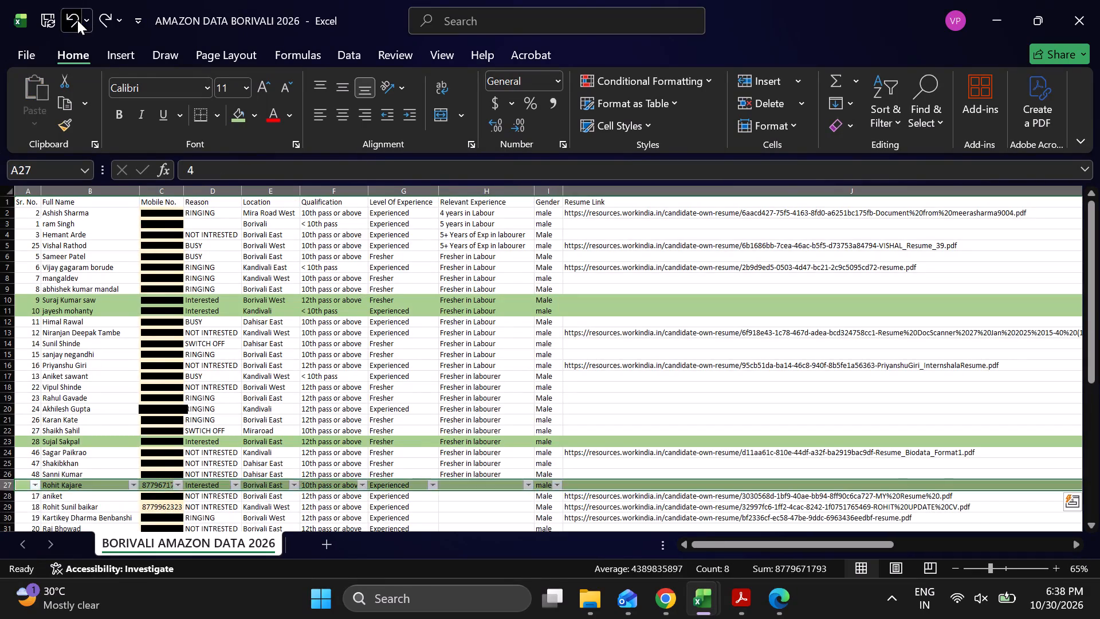
pyautogui.doubleClick(77, 20)
pyautogui.scroll(3, 142, 297)
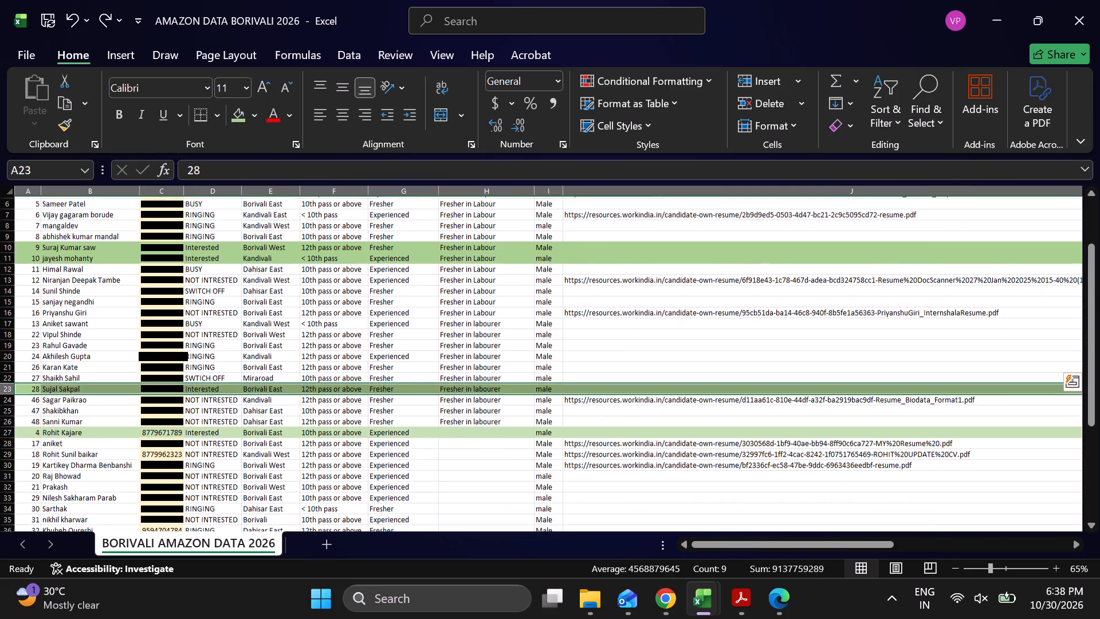
pyautogui.scroll(2, 142, 297)
pyautogui.click(66, 23)
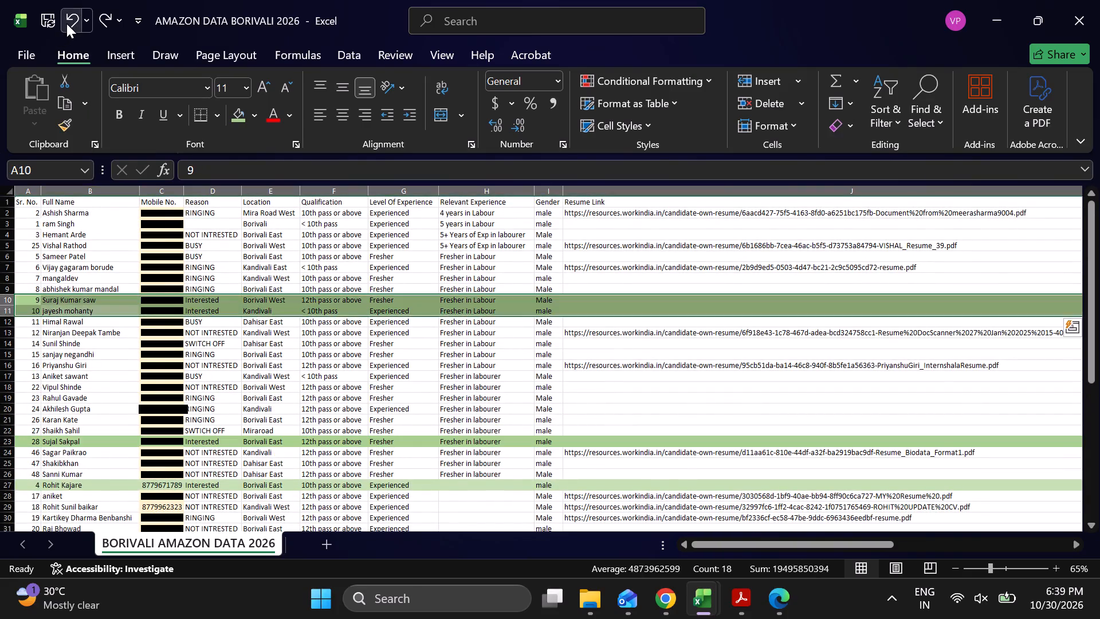
pyautogui.tripleClick(66, 23)
pyautogui.tripleClick(66, 23)
pyautogui.click(66, 23)
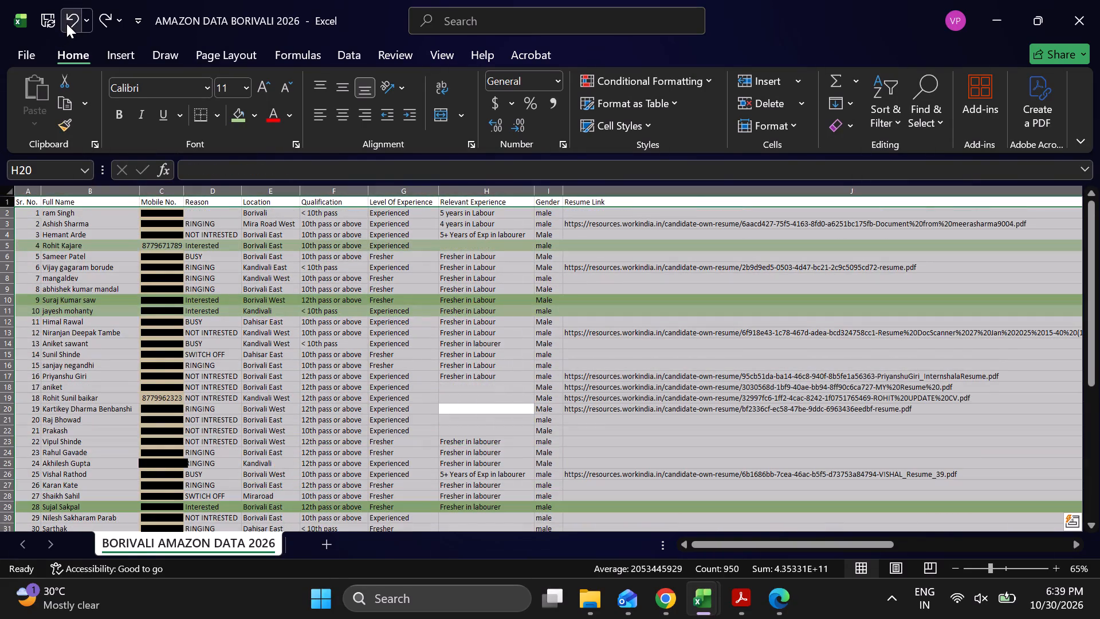
# Examine the restored Borivali candidate list from first to last row, including the green Interested rows.
pyautogui.click(248, 379)
pyautogui.scroll(-2, 248, 379)
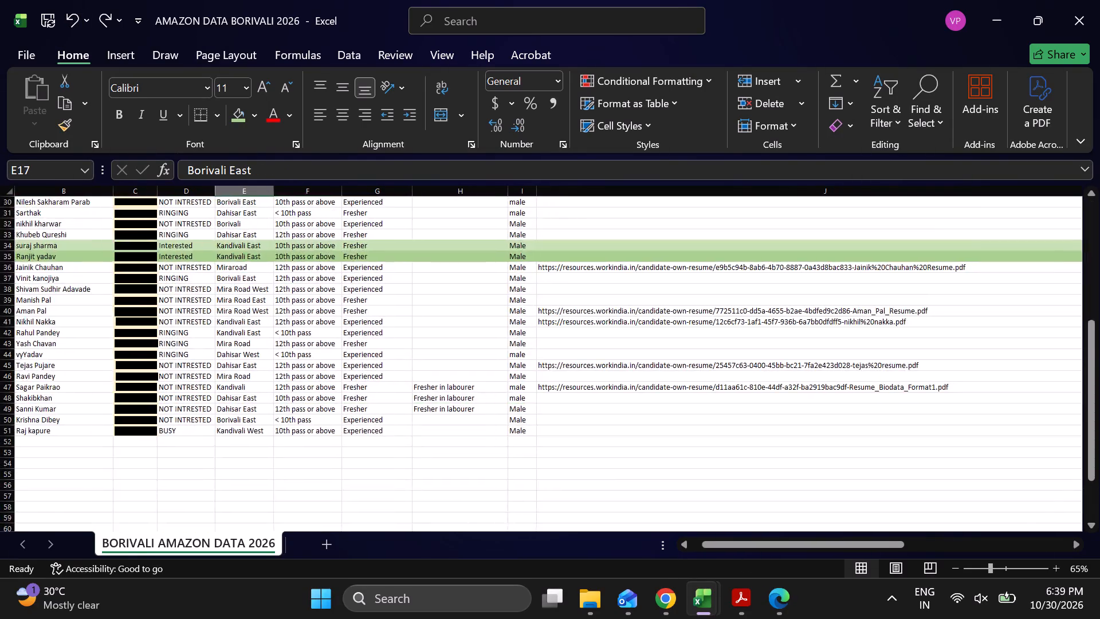
pyautogui.scroll(3, 248, 379)
pyautogui.hscroll(1, 248, 379)
pyautogui.scroll(3, 248, 379)
pyautogui.hscroll(1, 248, 379)
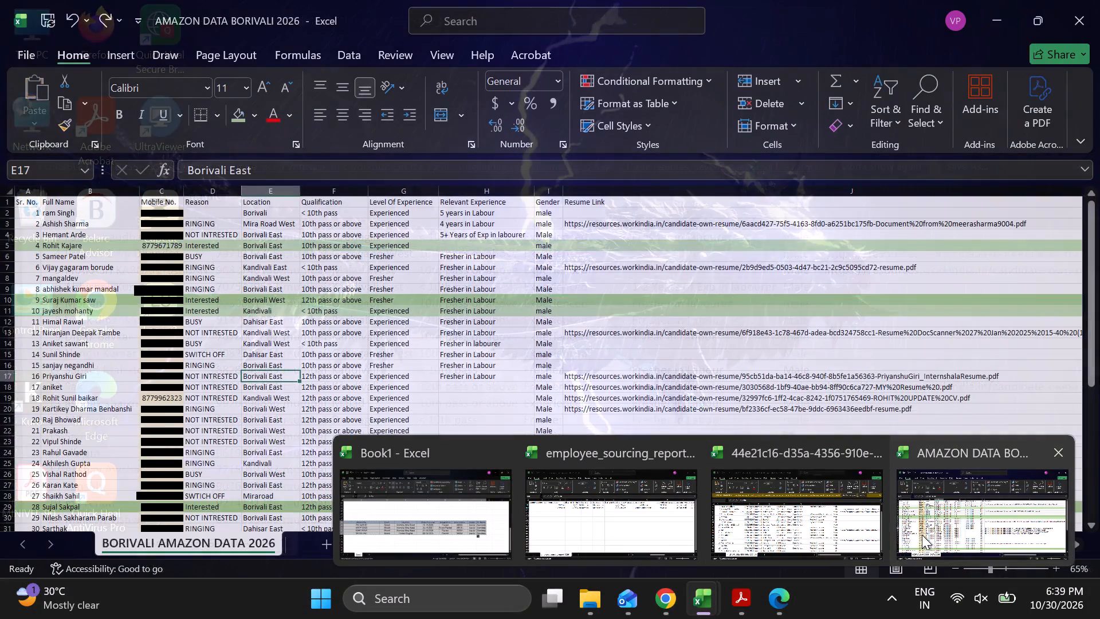
pyautogui.click(925, 535)
pyautogui.scroll(-1, 237, 514)
pyautogui.scroll(1, 237, 514)
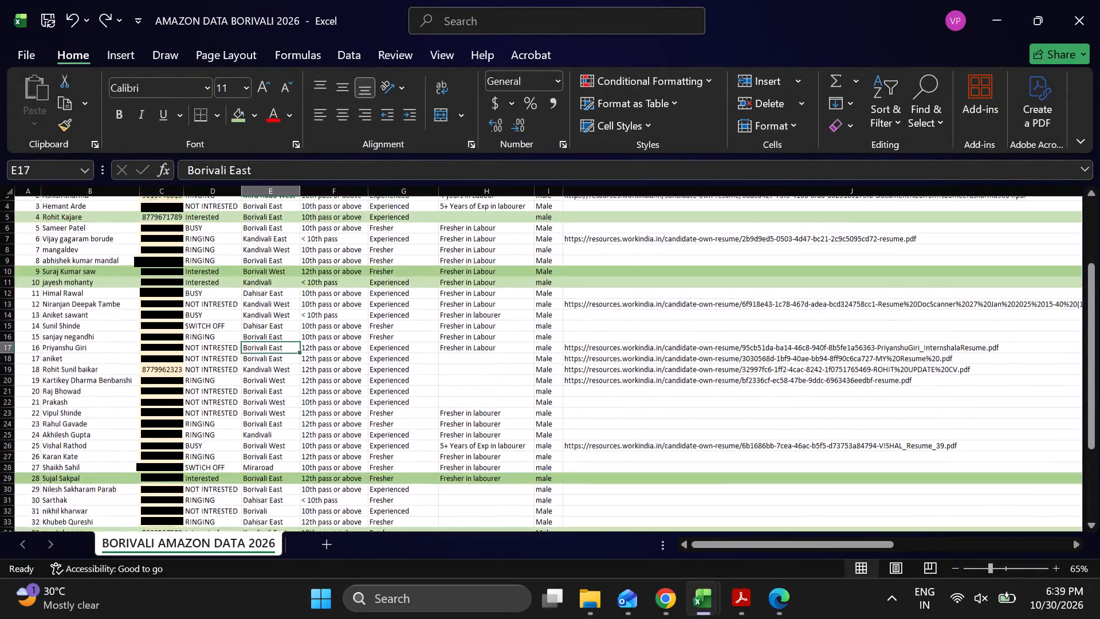
pyautogui.scroll(1, 237, 514)
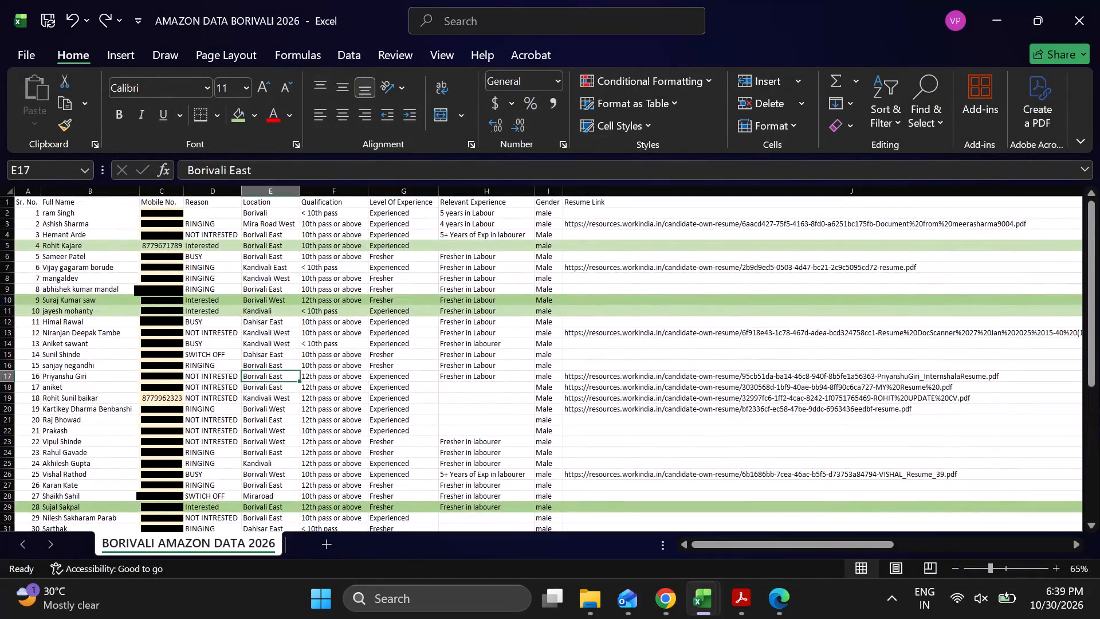
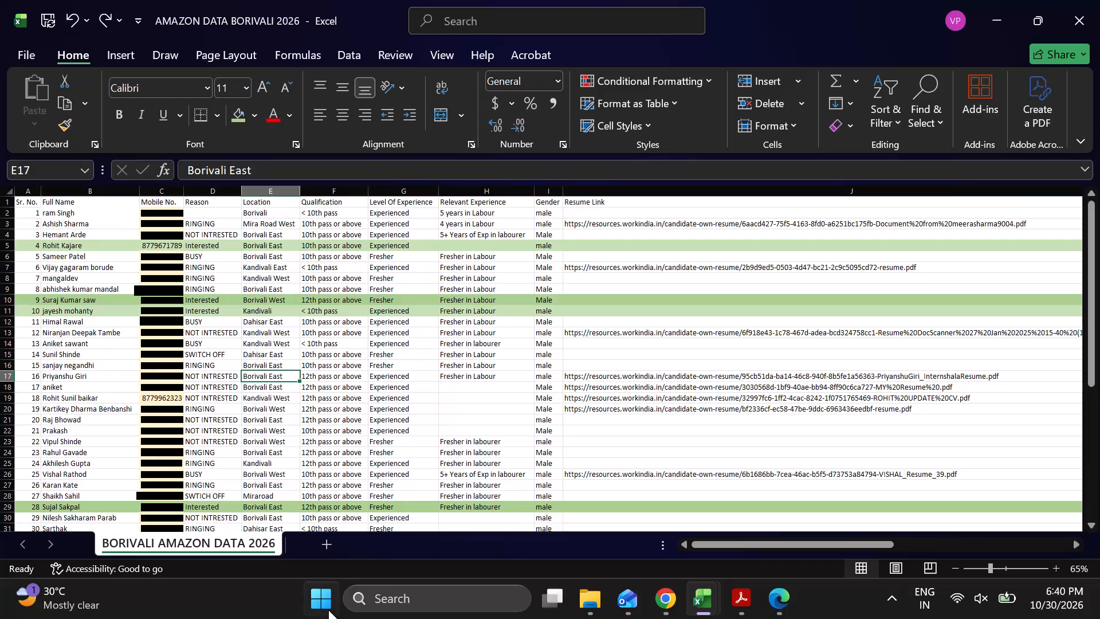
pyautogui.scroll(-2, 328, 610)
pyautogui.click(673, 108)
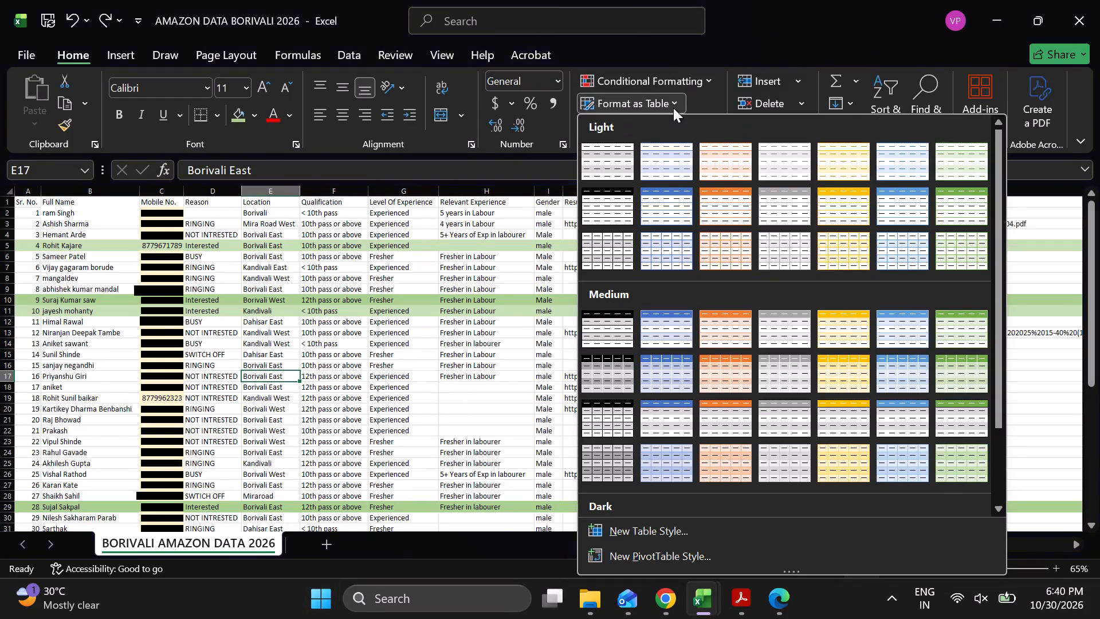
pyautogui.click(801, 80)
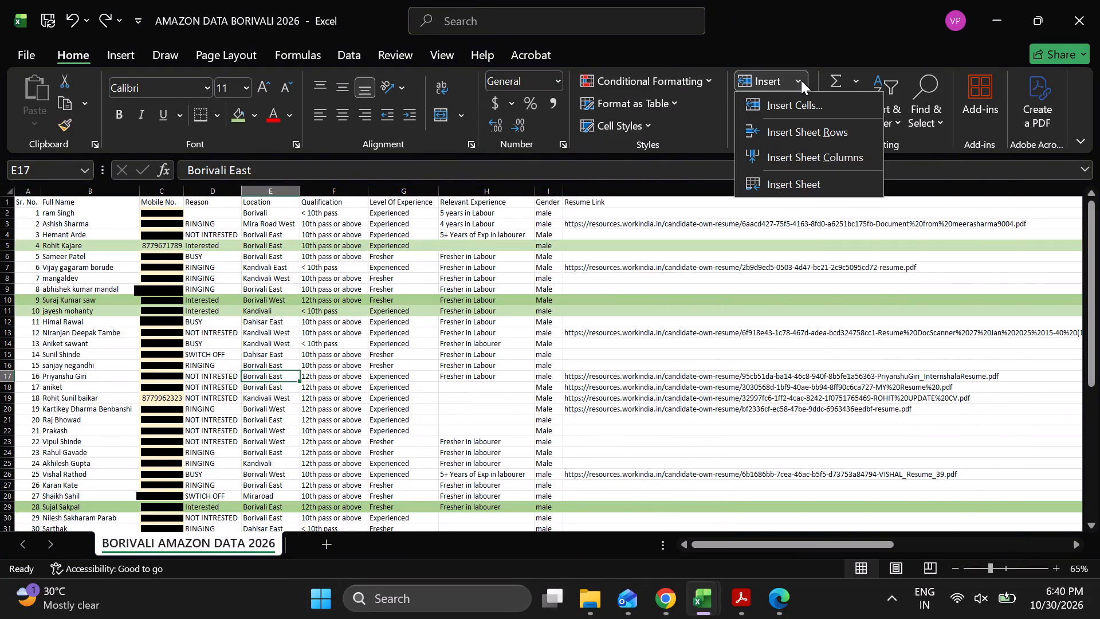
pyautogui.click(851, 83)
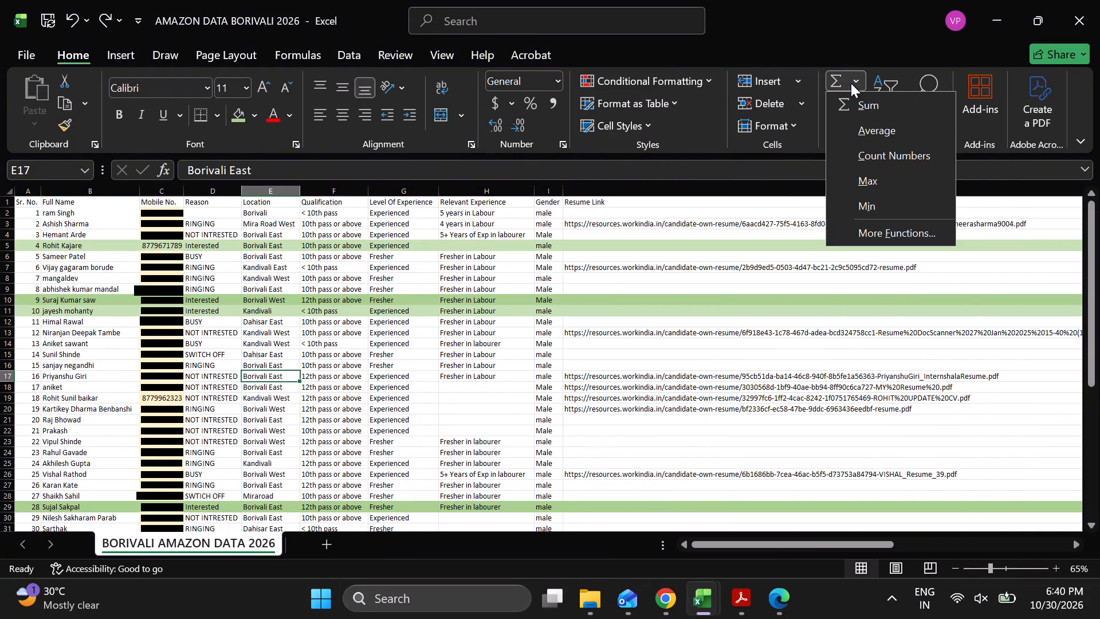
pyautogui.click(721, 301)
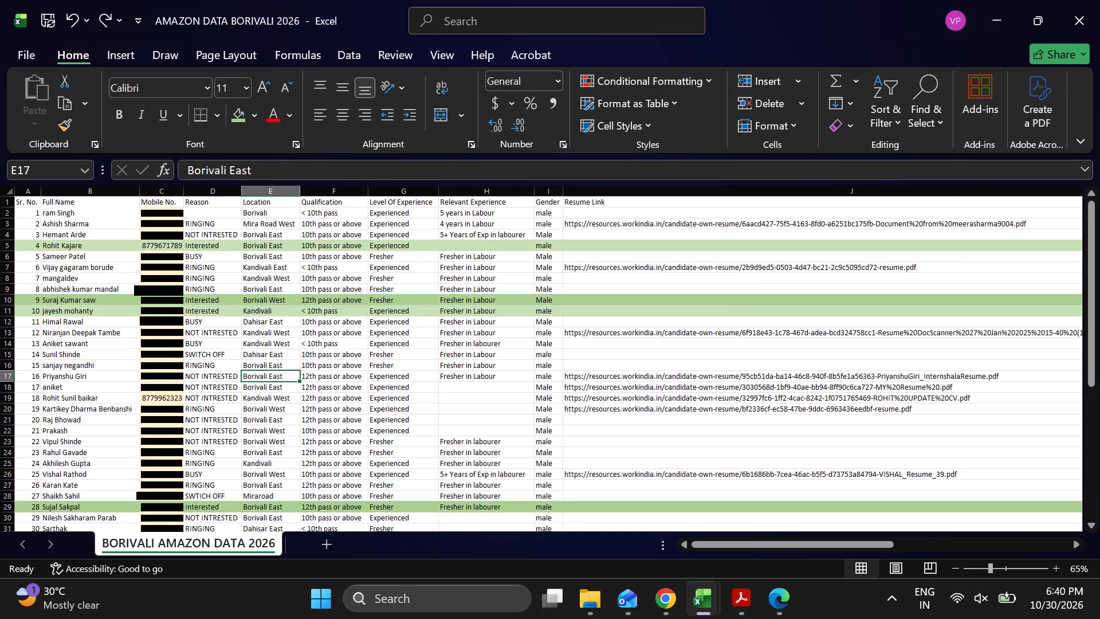
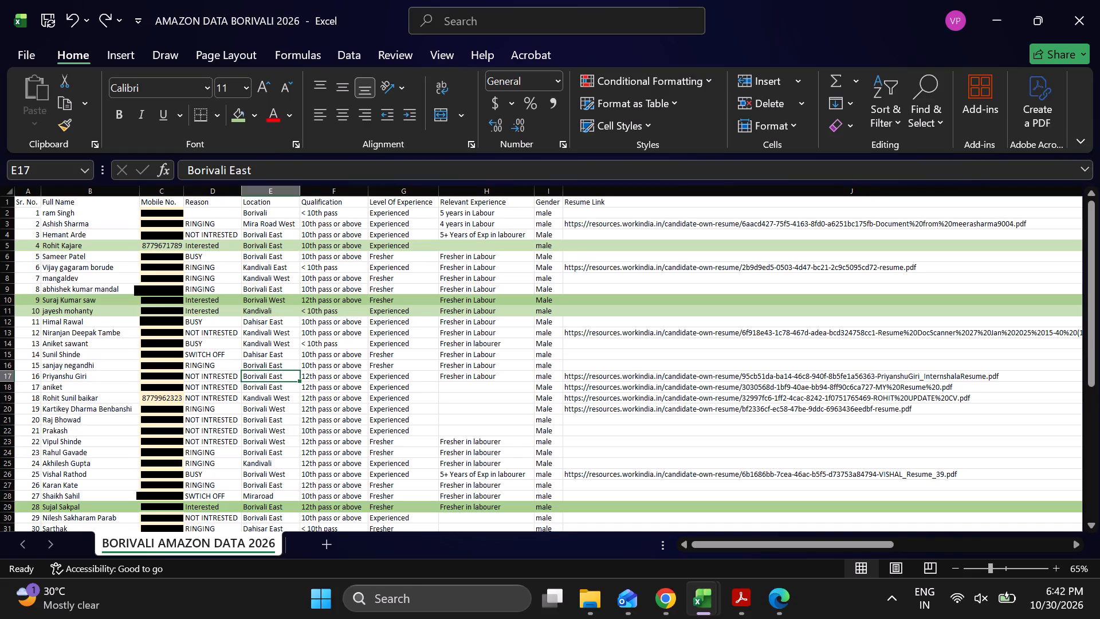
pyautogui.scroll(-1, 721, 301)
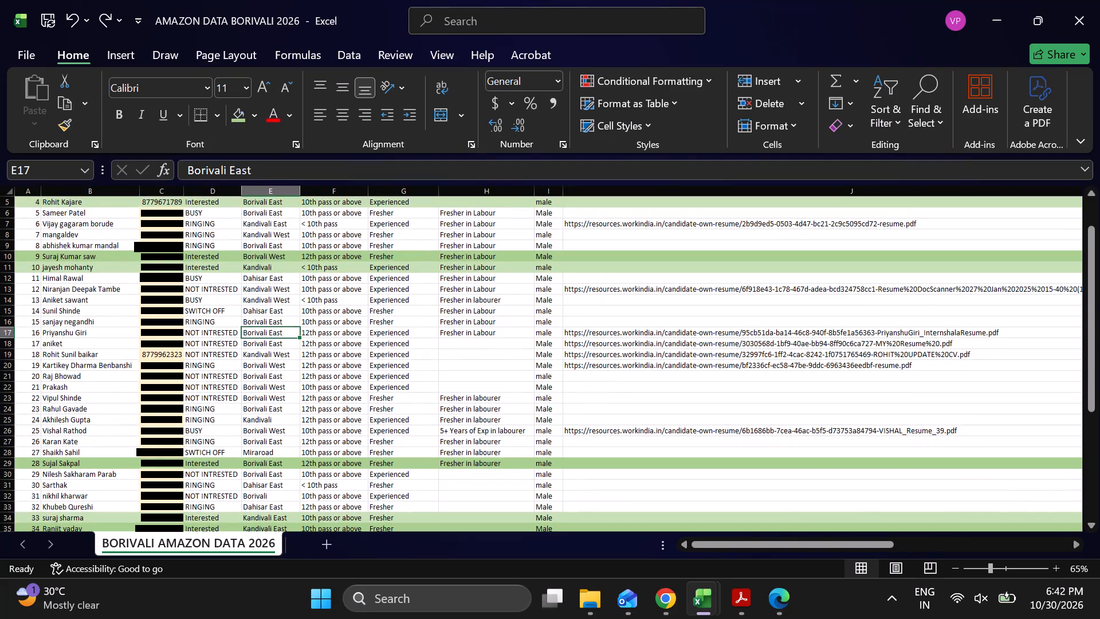
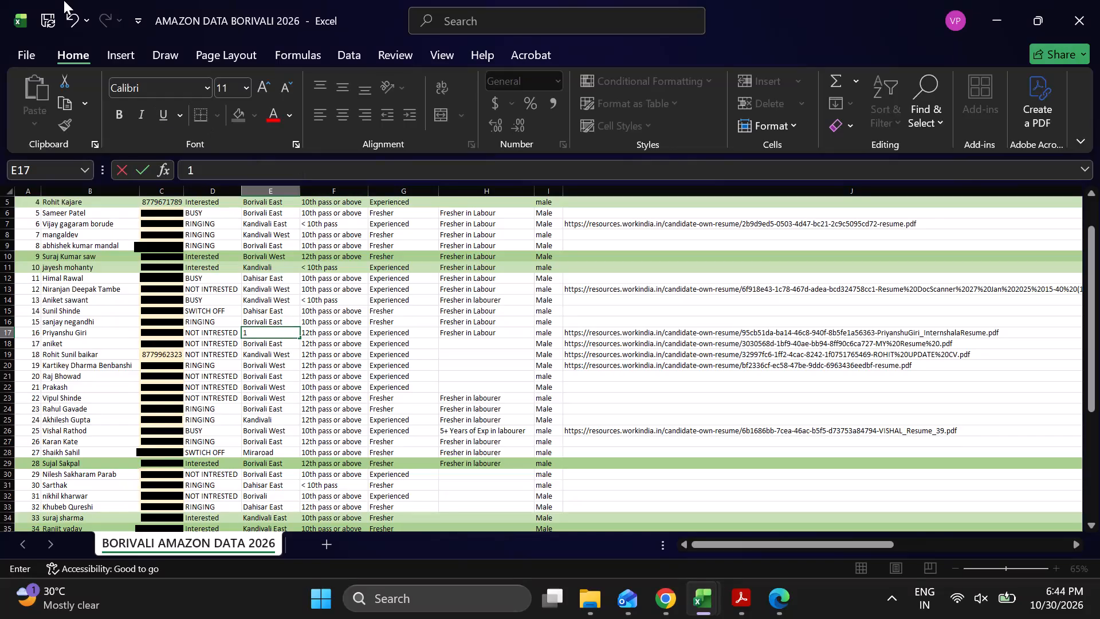
# Undo the accidental entry in cell E17 of the Borivali Amazon list.
pyautogui.click(73, 13)
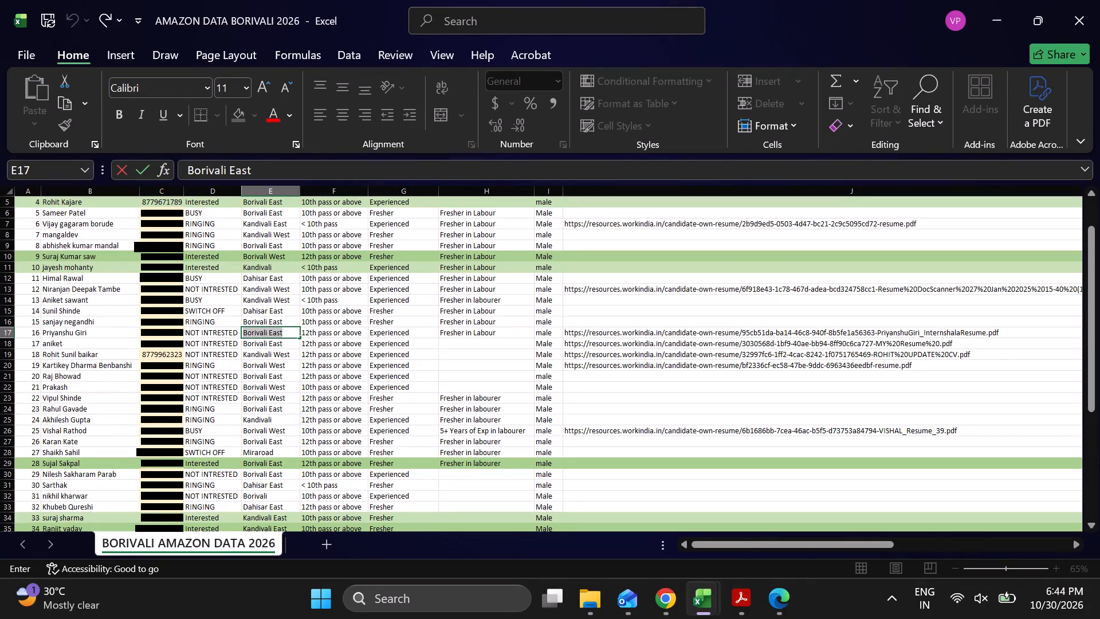
pyautogui.click(320, 371)
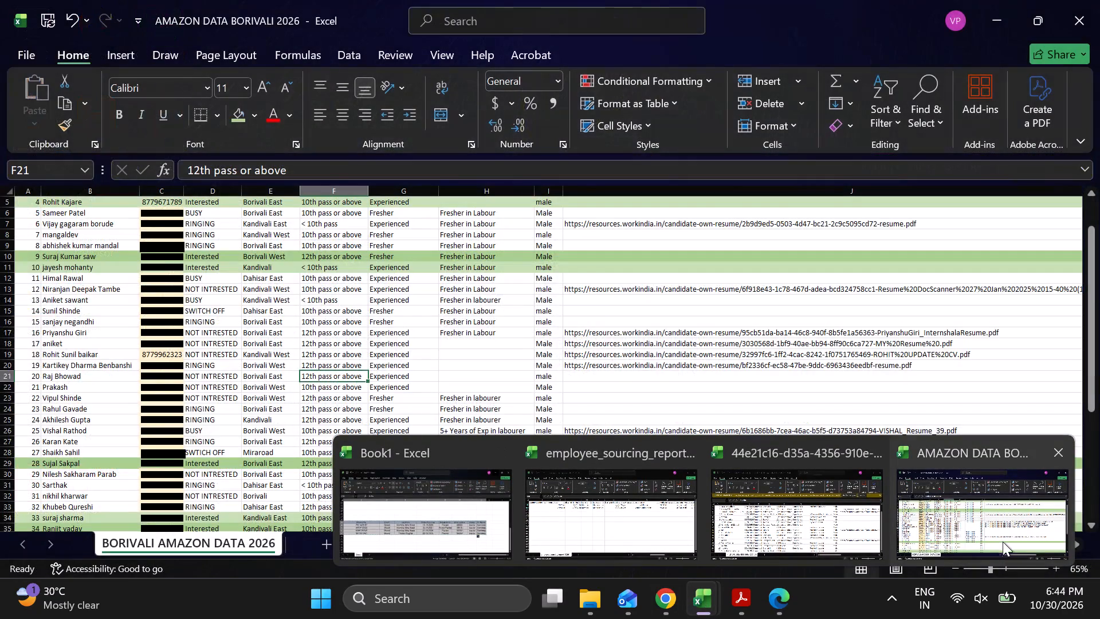
pyautogui.click(1003, 542)
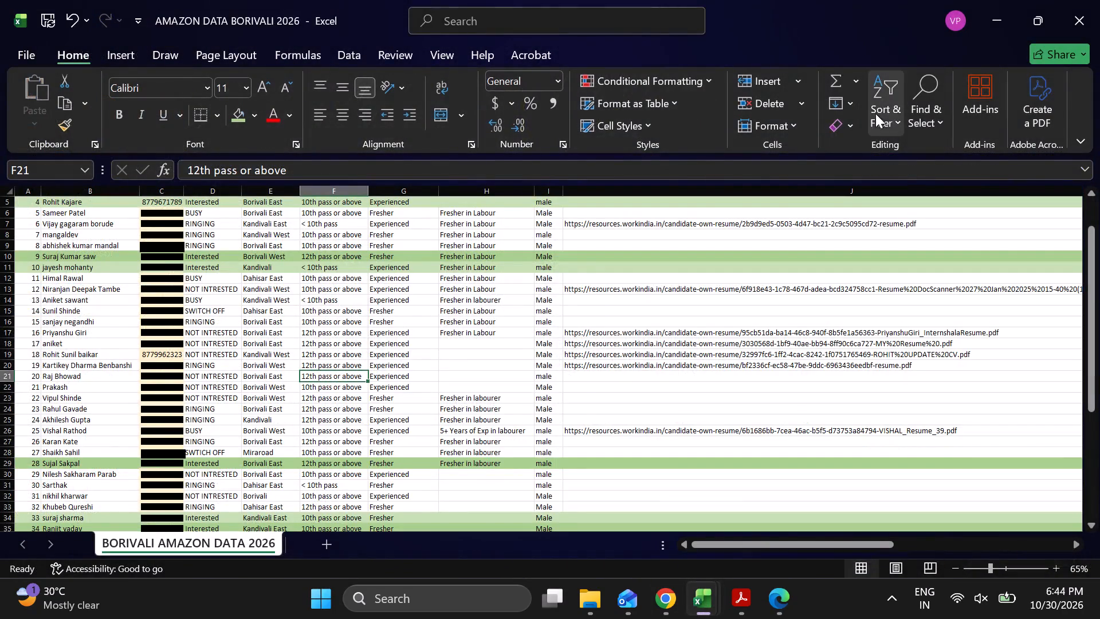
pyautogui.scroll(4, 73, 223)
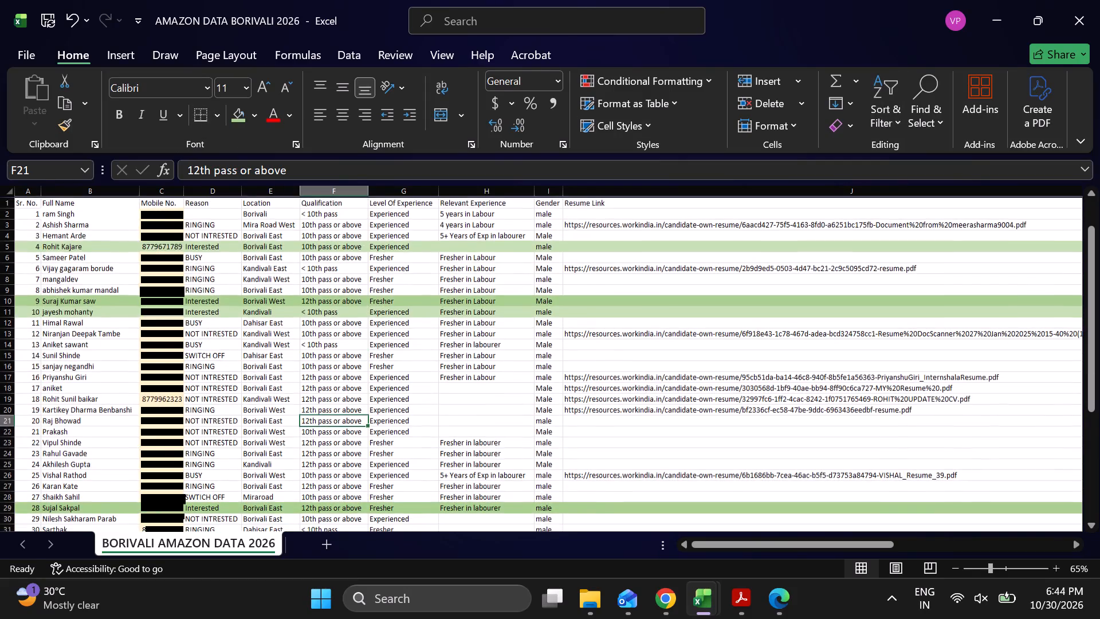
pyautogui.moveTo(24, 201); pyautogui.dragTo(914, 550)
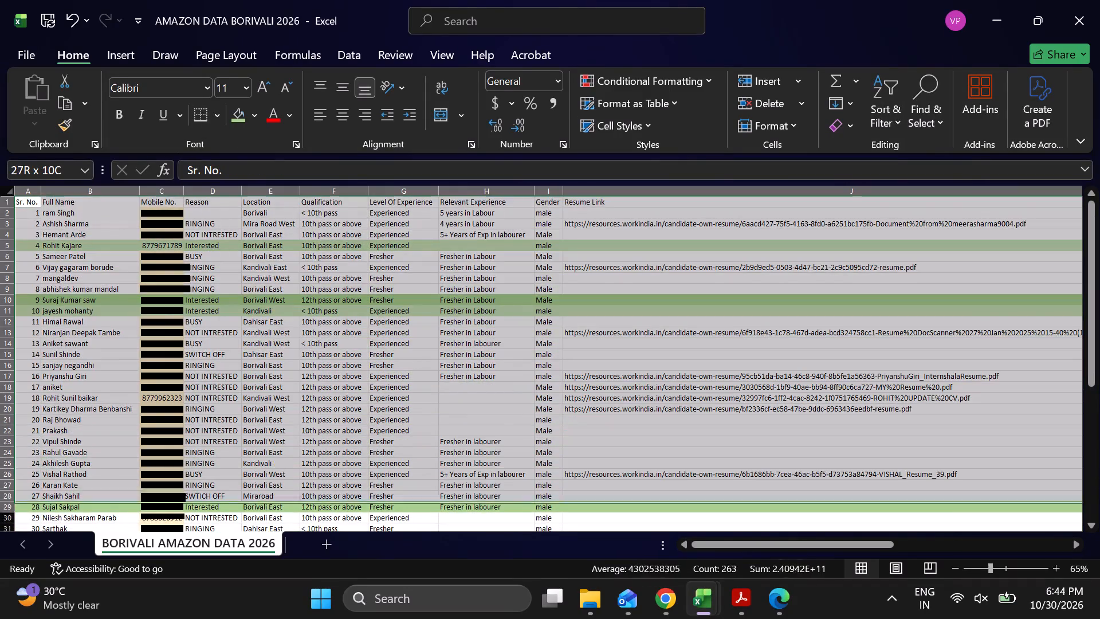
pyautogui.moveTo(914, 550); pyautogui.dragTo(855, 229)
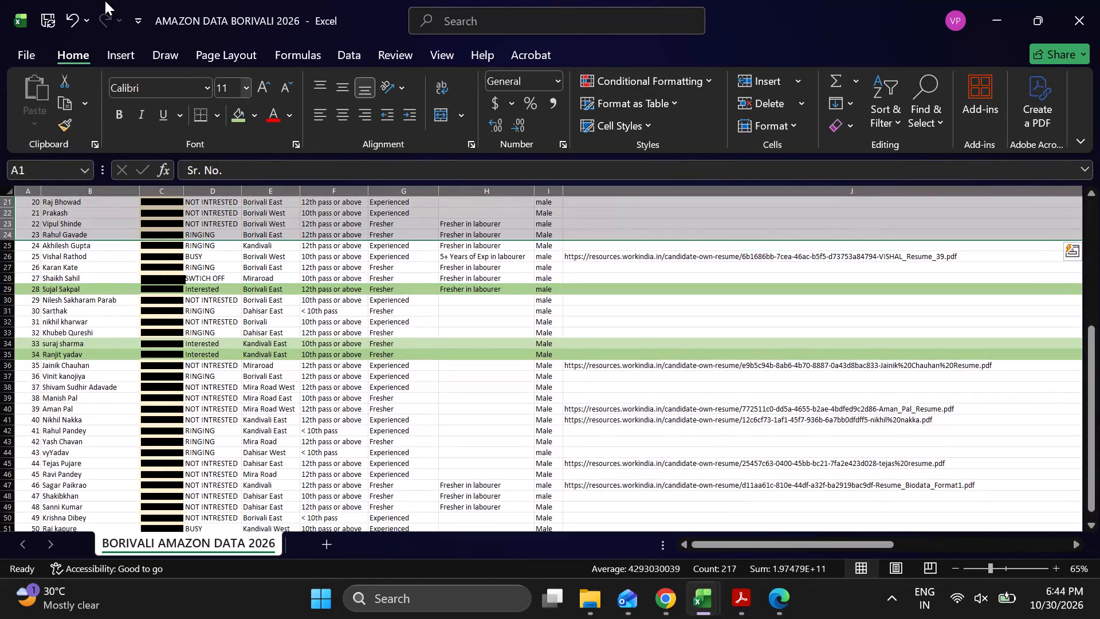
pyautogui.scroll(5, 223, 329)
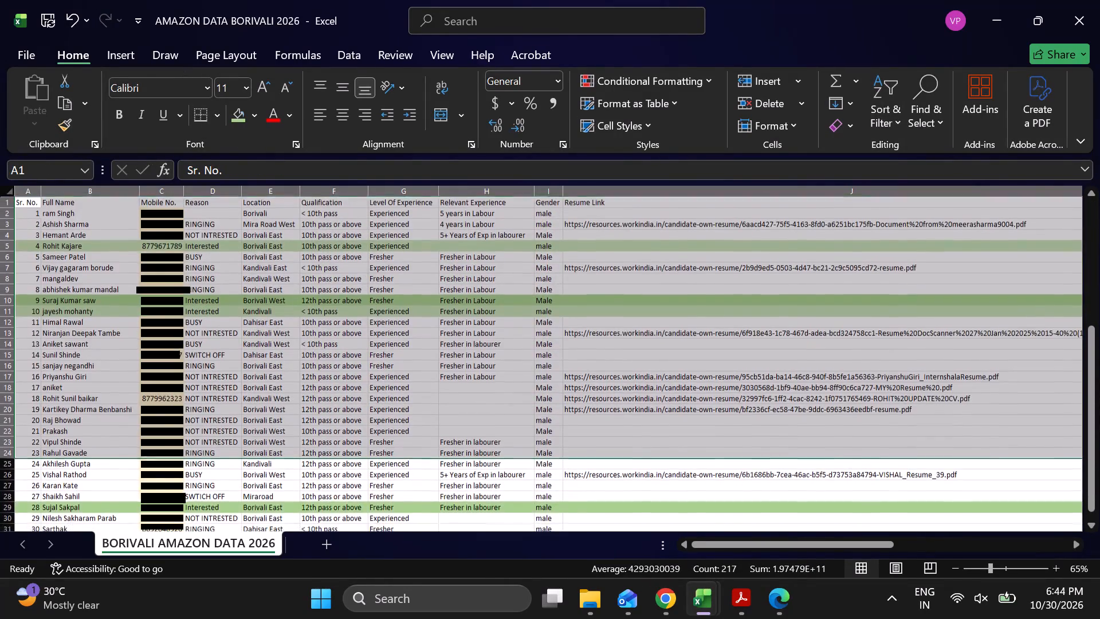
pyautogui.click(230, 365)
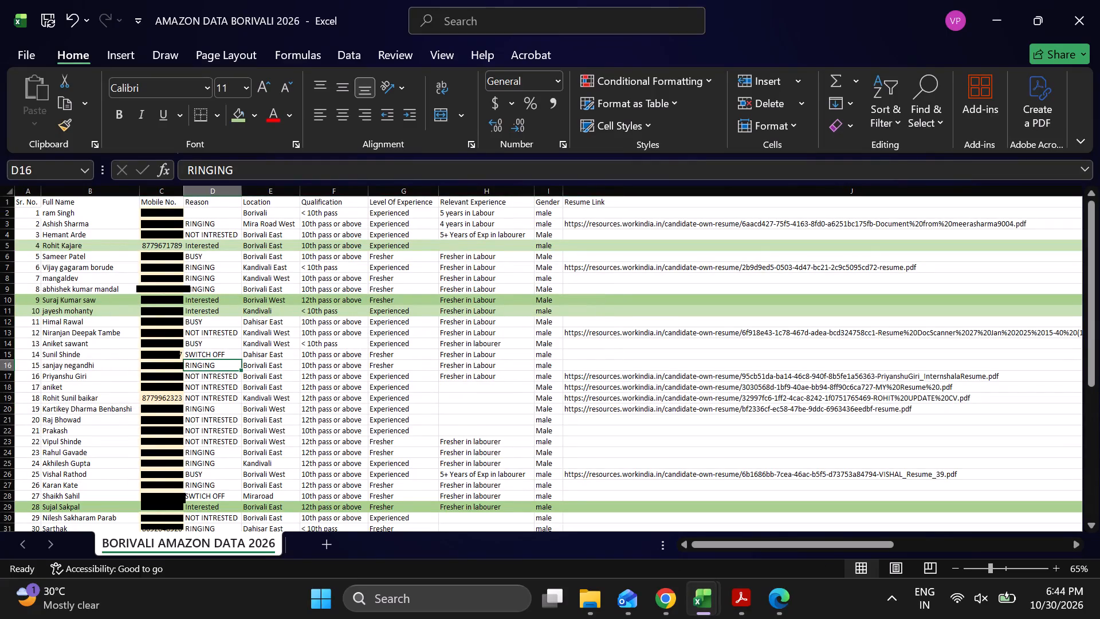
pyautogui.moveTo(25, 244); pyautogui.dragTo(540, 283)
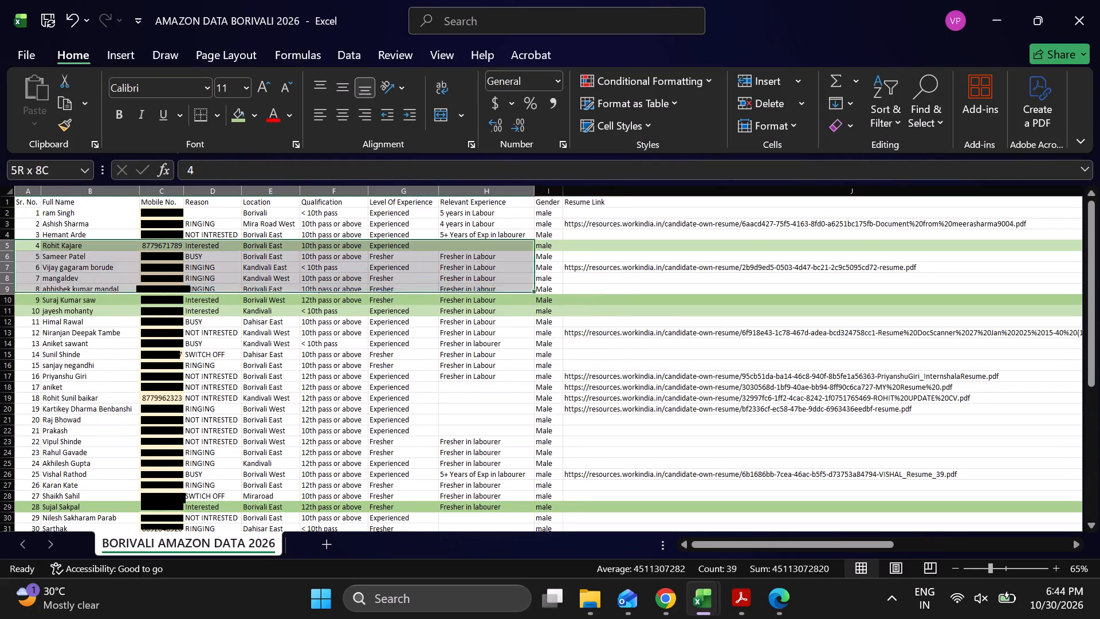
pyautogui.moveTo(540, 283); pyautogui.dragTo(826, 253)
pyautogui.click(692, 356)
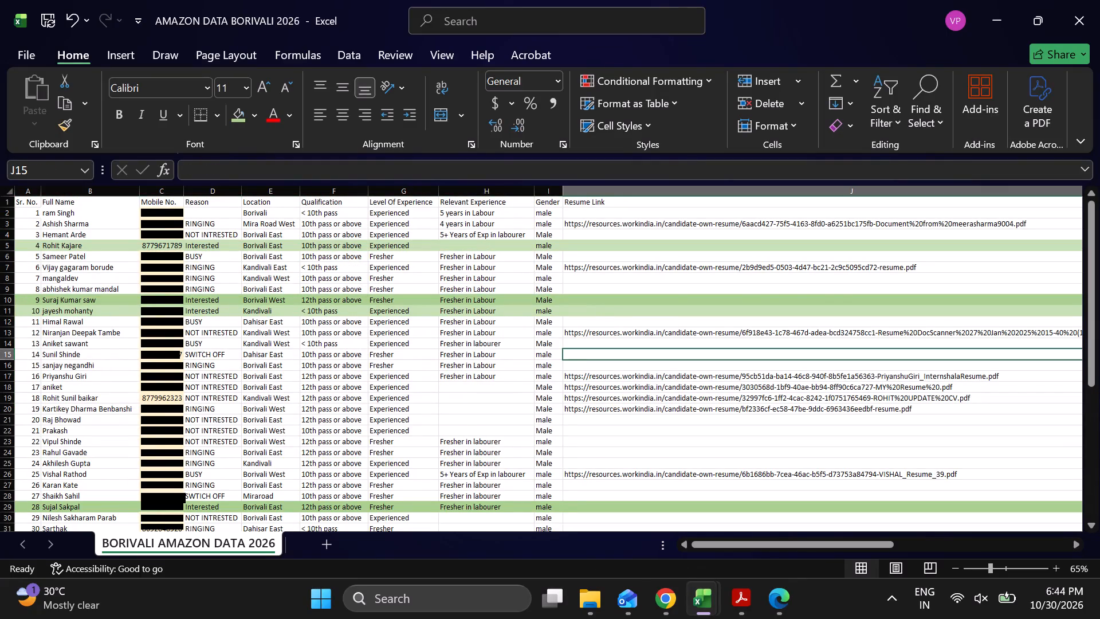
# Copy the green row with Sr. No. 4, from Sr. No. through Resume Link, and add a new blank sheet.
pyautogui.moveTo(27, 249); pyautogui.dragTo(425, 253)
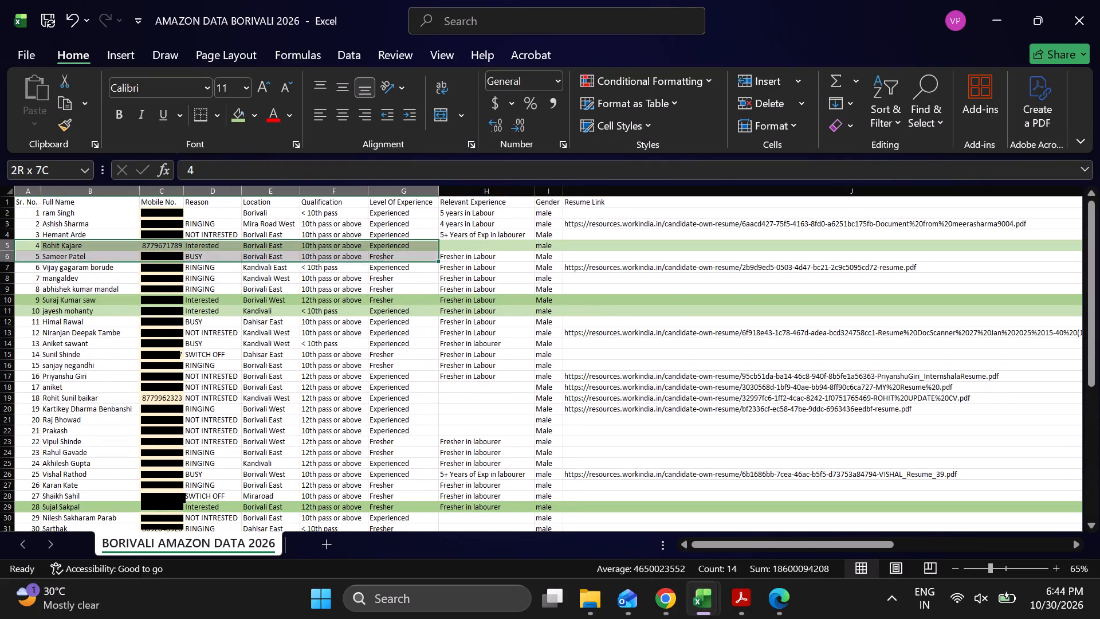
pyautogui.moveTo(425, 253); pyautogui.dragTo(578, 246)
pyautogui.hotkey('ctrl', 'c')
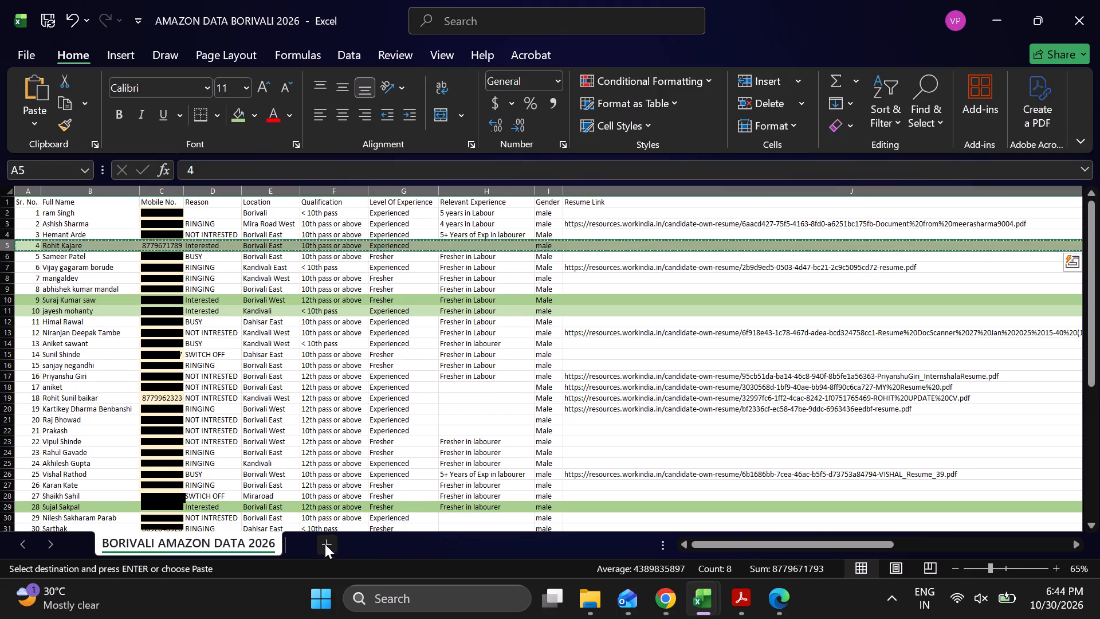
pyautogui.click(328, 546)
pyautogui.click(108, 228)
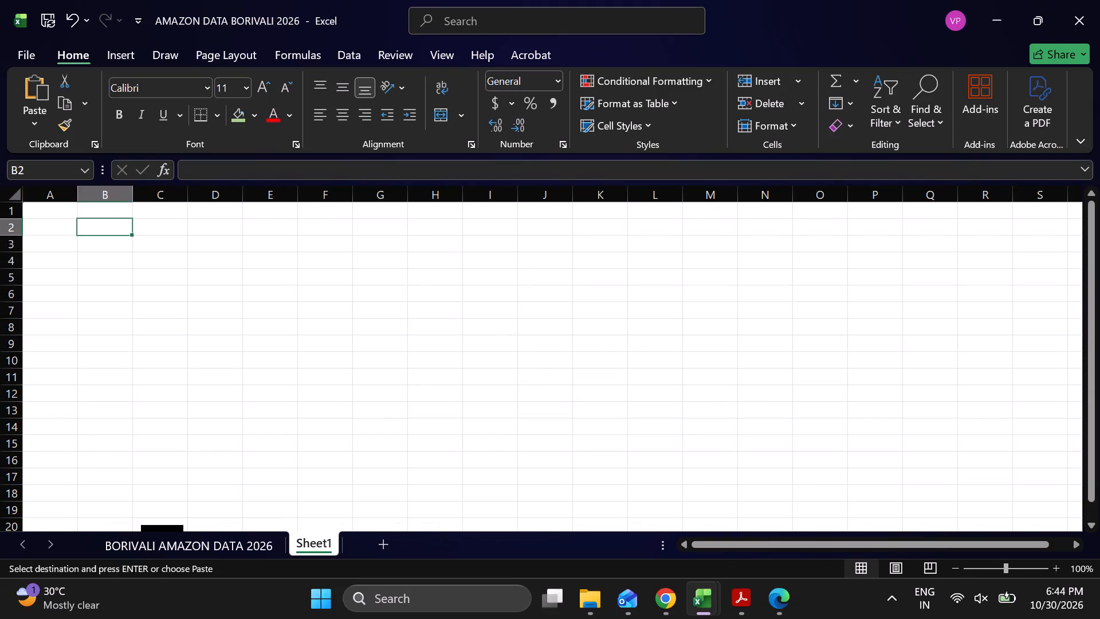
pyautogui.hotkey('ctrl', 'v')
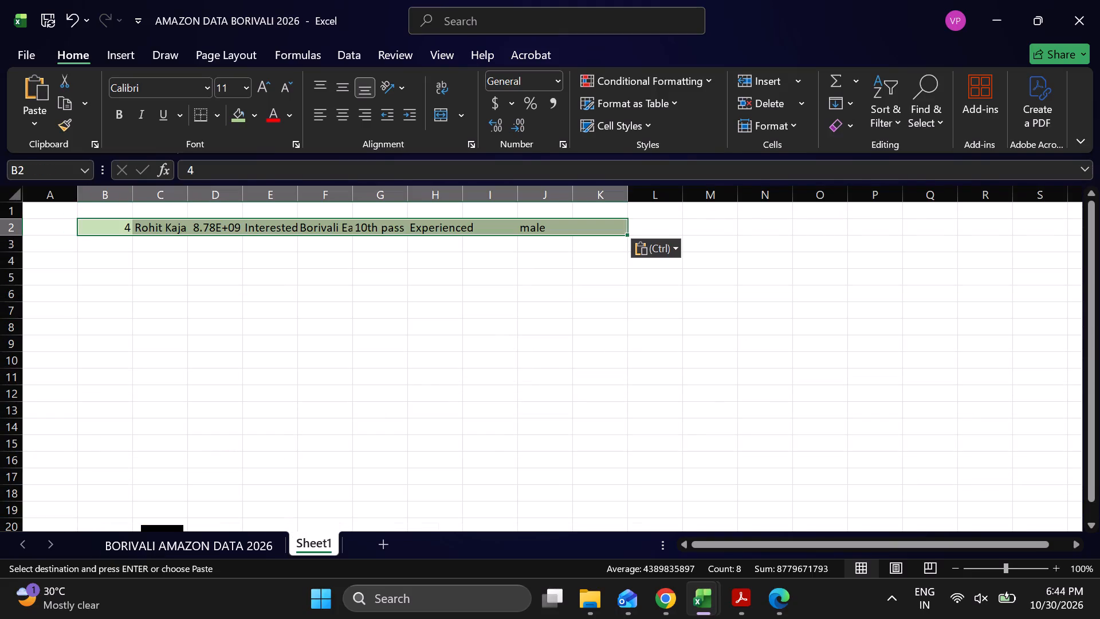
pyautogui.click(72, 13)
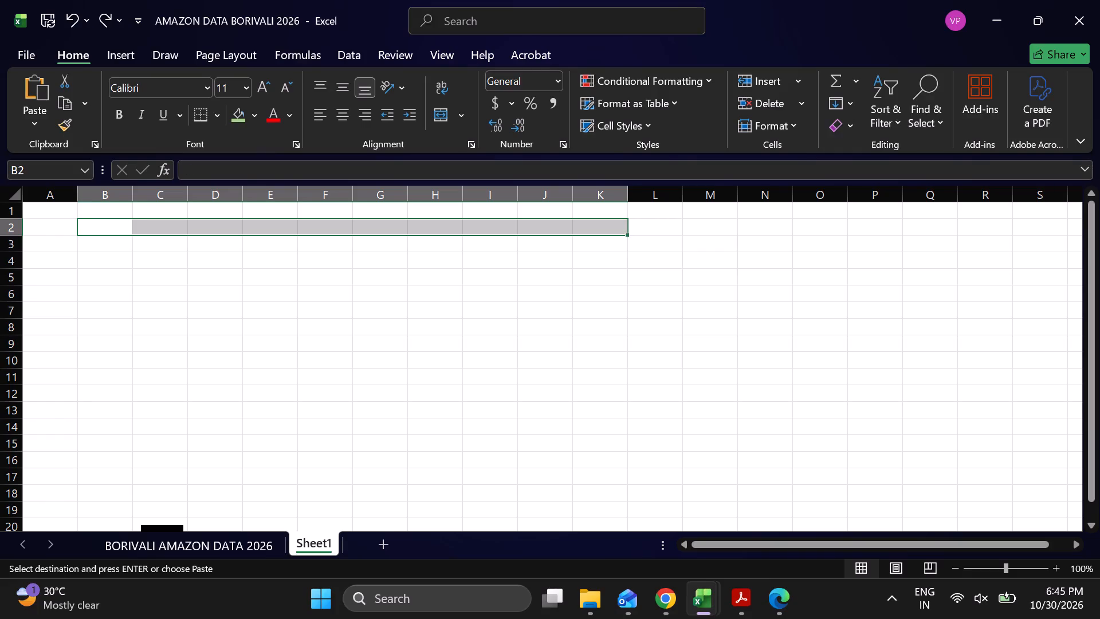
# Paste the copied Sr. No. 4 row into the new sheet starting at cell A2.
pyautogui.click(64, 220)
pyautogui.hotkey('ctrl', 'v')
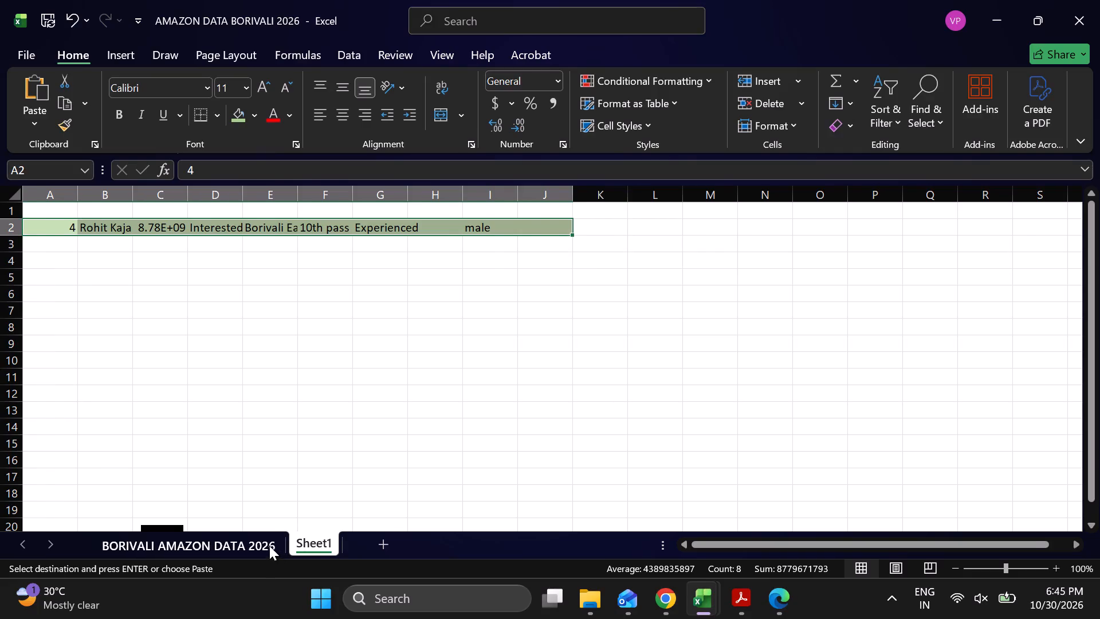
# Copy the green rows with Sr. No. 9 and 10 from the Borivali list into Sheet1, starting at cell A3.
pyautogui.click(269, 546)
pyautogui.moveTo(34, 297); pyautogui.dragTo(273, 344)
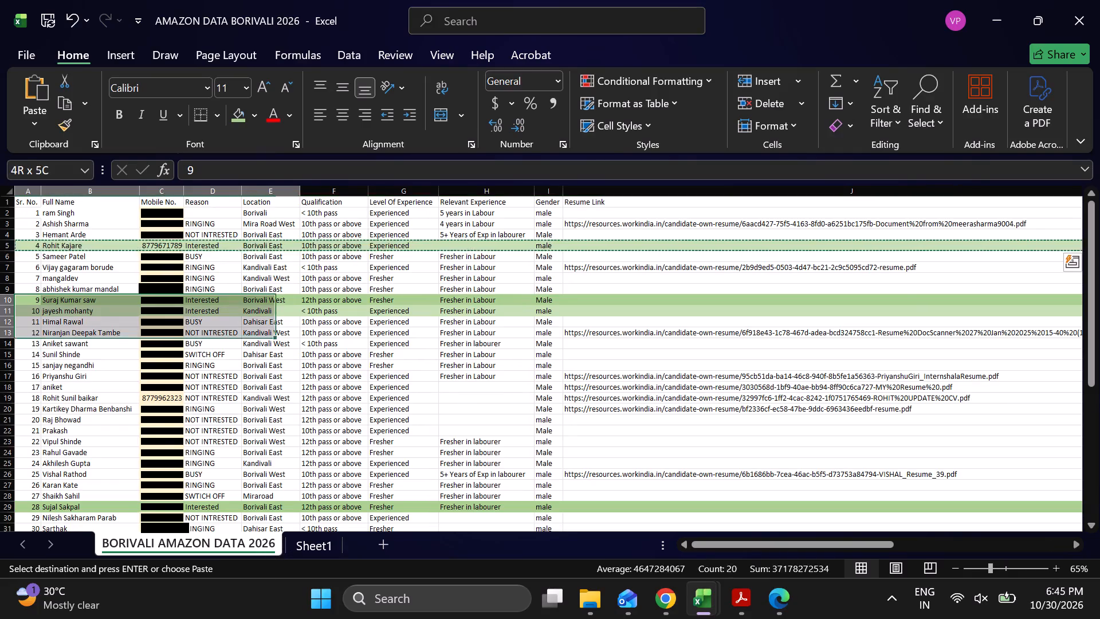
pyautogui.moveTo(273, 344); pyautogui.dragTo(565, 315)
pyautogui.keyDown('ctrl'); pyautogui.click(565, 315); pyautogui.keyUp('ctrl')
pyautogui.hotkey('ctrl', 'c')
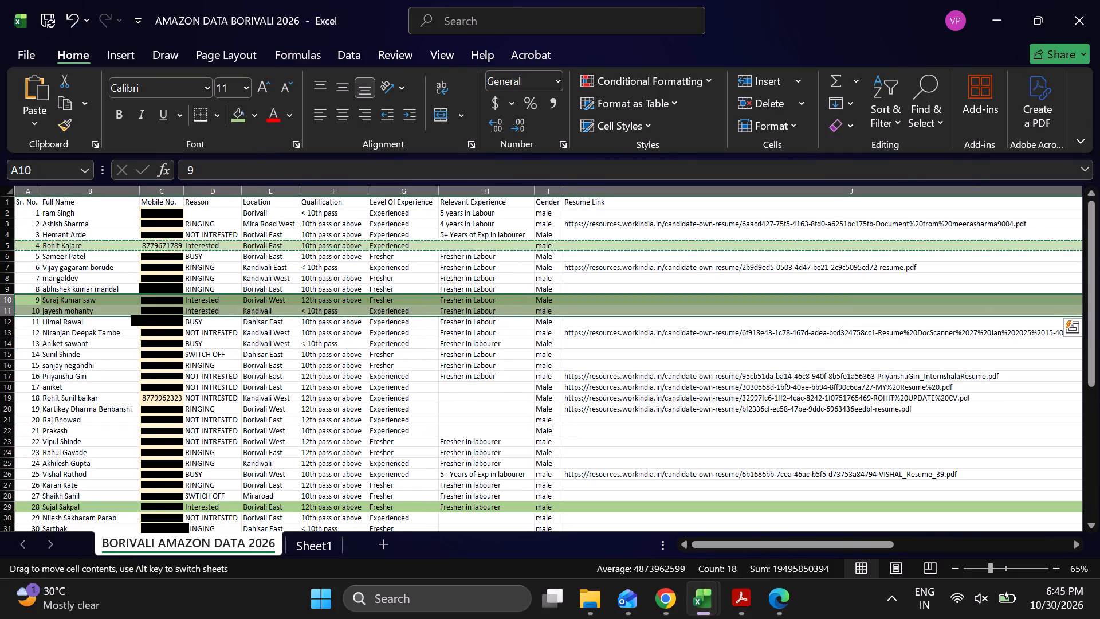
pyautogui.hotkey('ctrl', 'c')
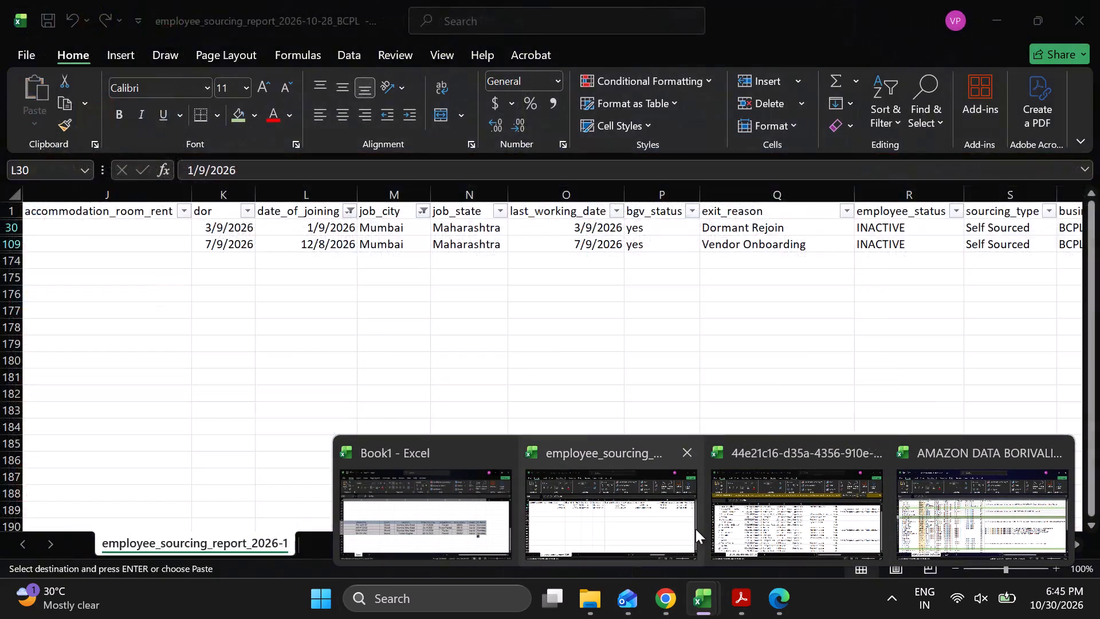
pyautogui.click(956, 522)
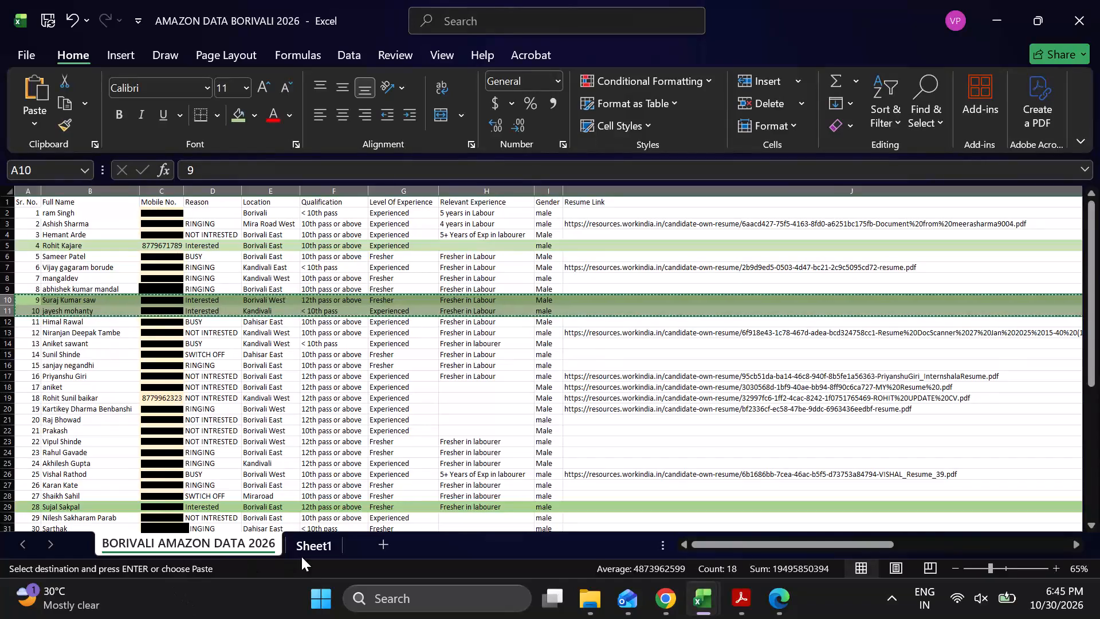
pyautogui.click(309, 542)
pyautogui.click(60, 253)
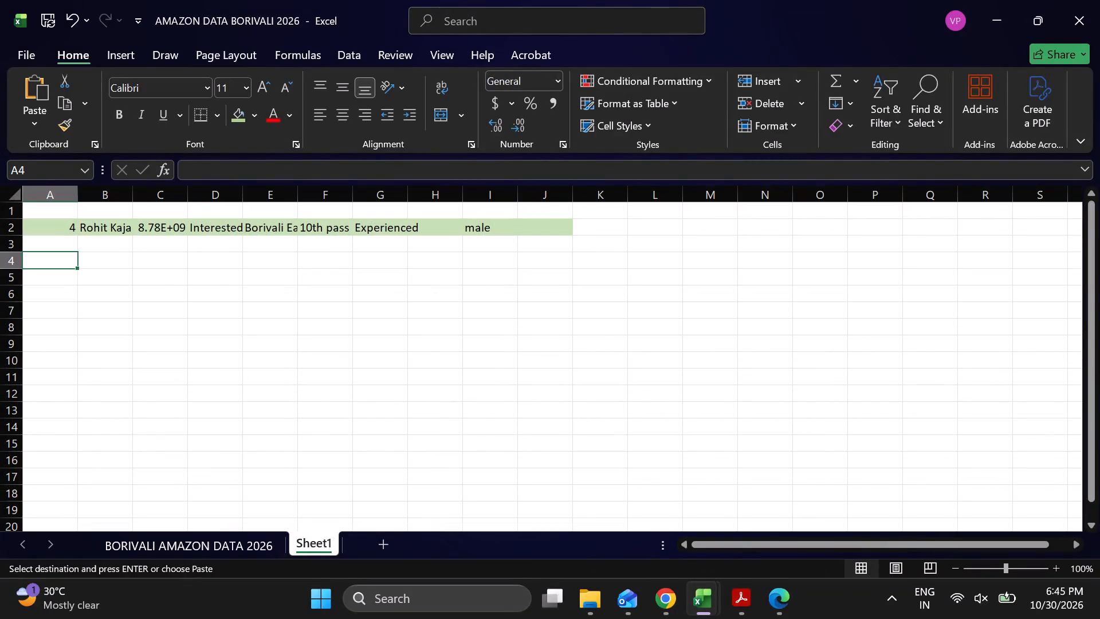
pyautogui.click(59, 245)
pyautogui.keyDown('ctrl'); pyautogui.click(59, 245); pyautogui.keyUp('ctrl')
pyautogui.hotkey('ctrl', 'v')
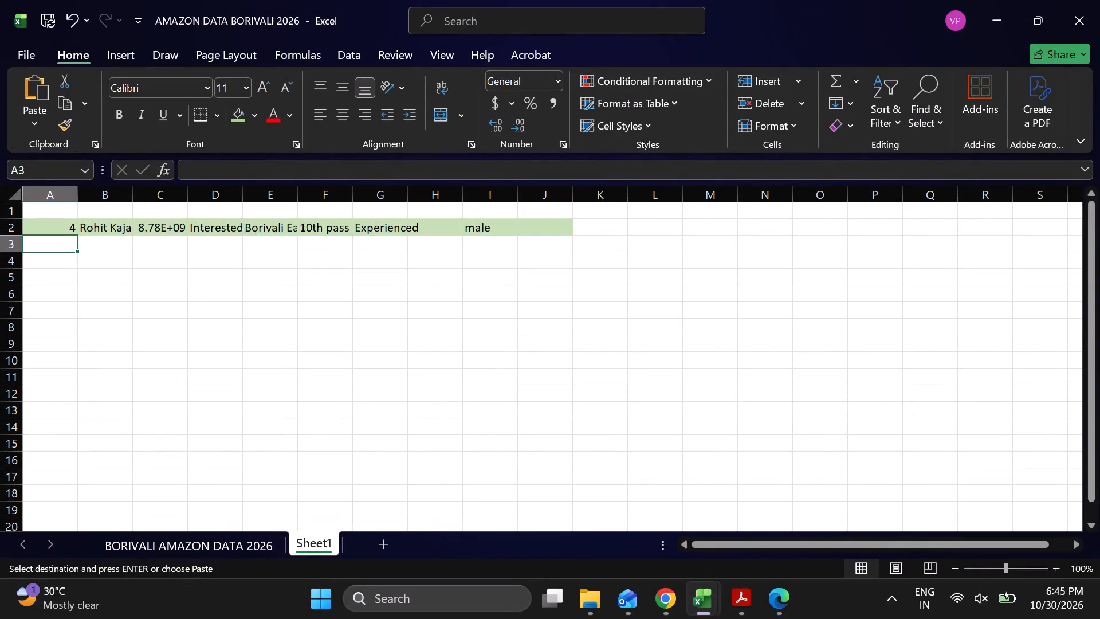
pyautogui.hotkey('ctrl', 'v')
# Copy the green rows with Sr. No. 33 and 34 from the Borivali list into Sheet1, starting at cell A5.
pyautogui.click(229, 544)
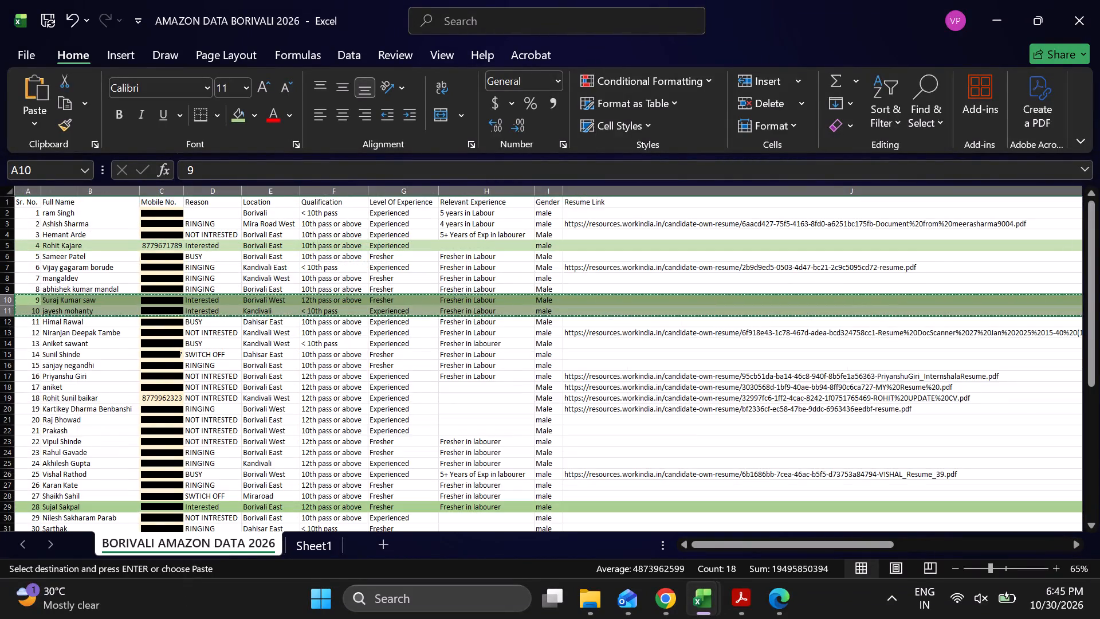
pyautogui.scroll(-1, 139, 386)
pyautogui.hscroll(1, 139, 386)
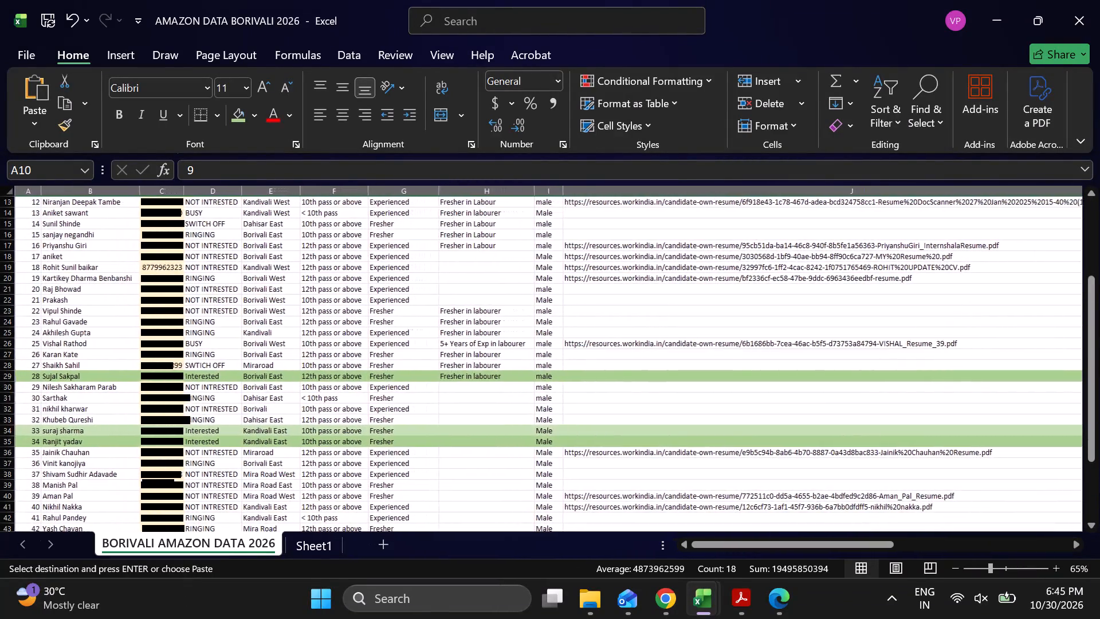
pyautogui.click(29, 429)
pyautogui.moveTo(29, 429); pyautogui.dragTo(66, 456)
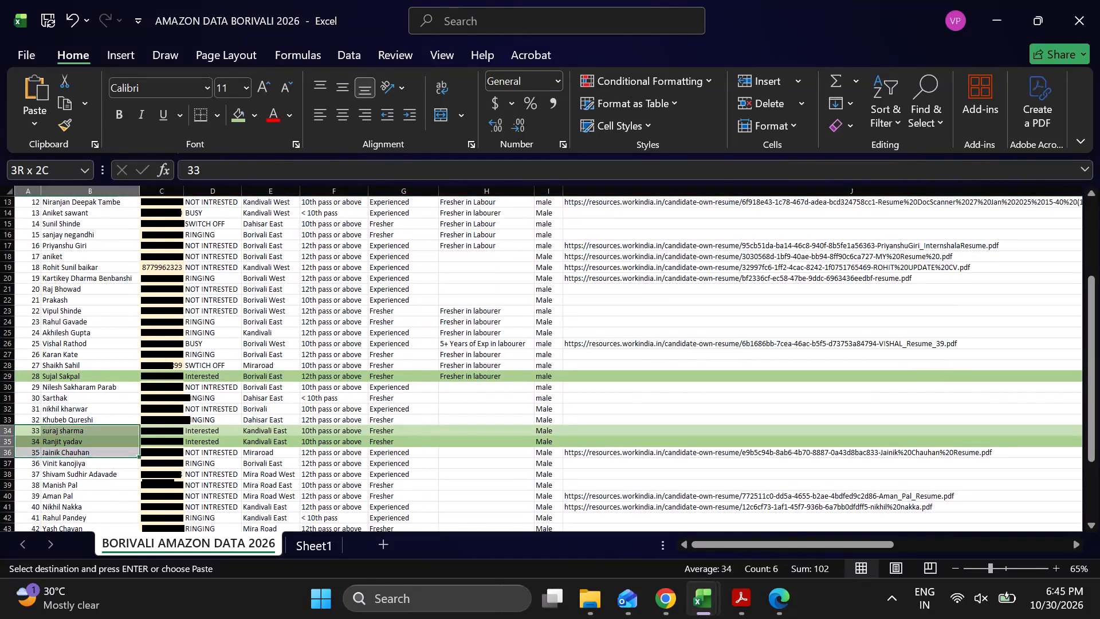
pyautogui.moveTo(66, 456); pyautogui.dragTo(571, 440)
pyautogui.hotkey('ctrl', 'v')
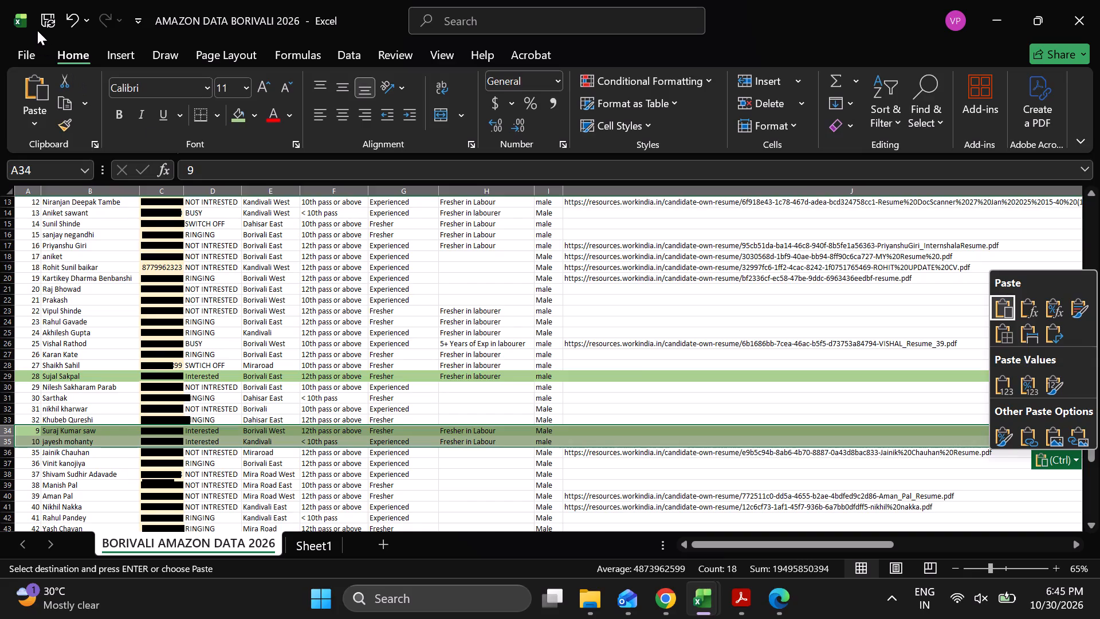
pyautogui.click(71, 21)
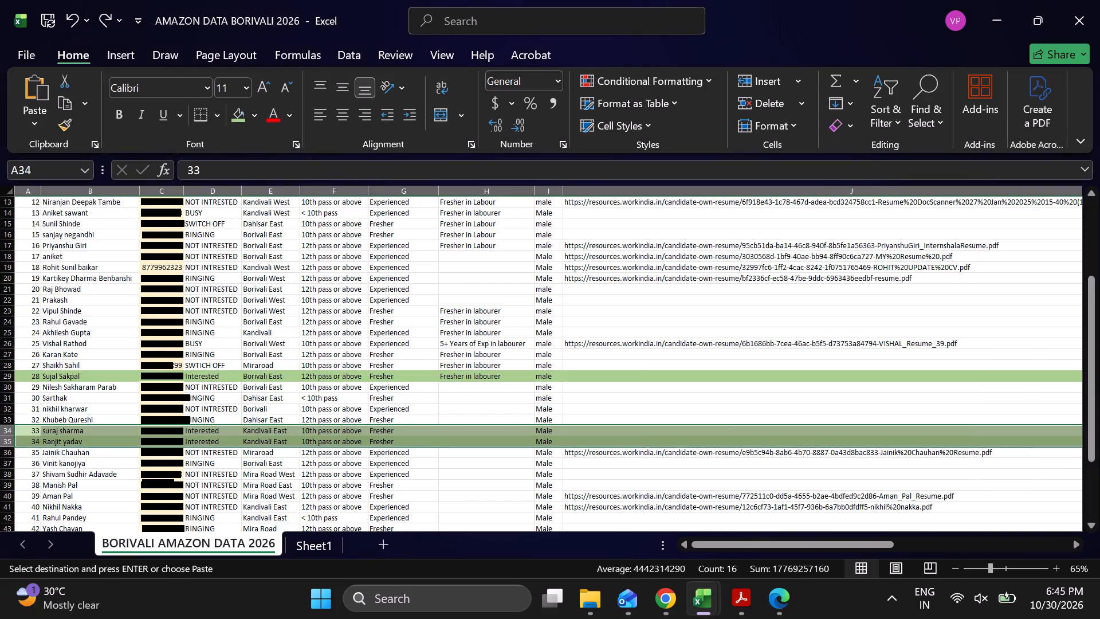
pyautogui.hotkey('ctrl', 'c')
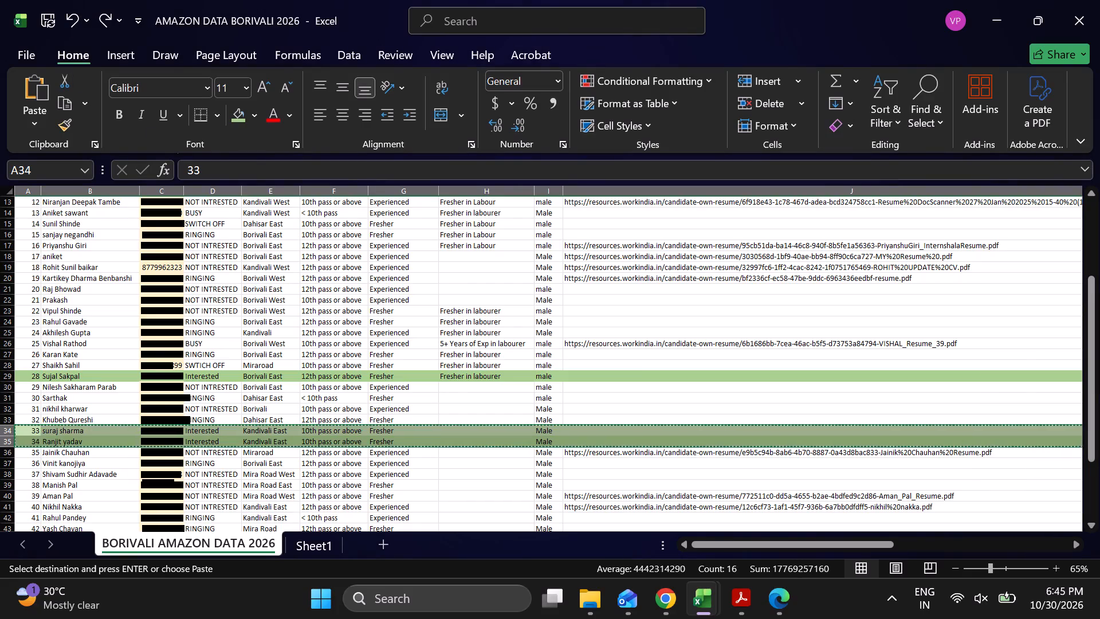
pyautogui.click(317, 553)
pyautogui.click(61, 277)
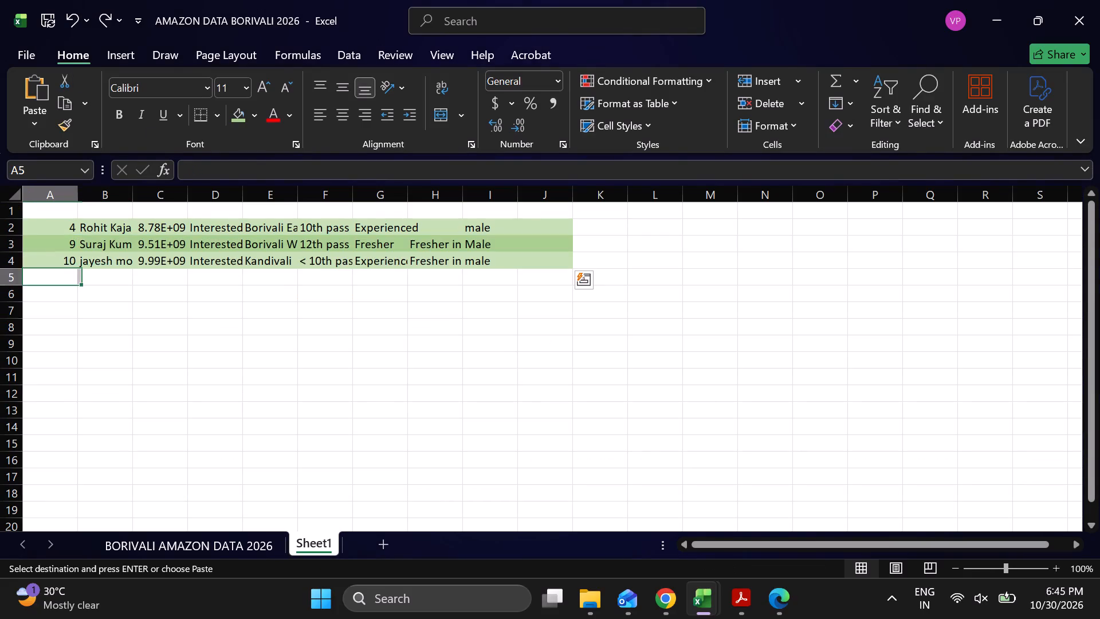
pyautogui.hotkey('ctrl', 'v')
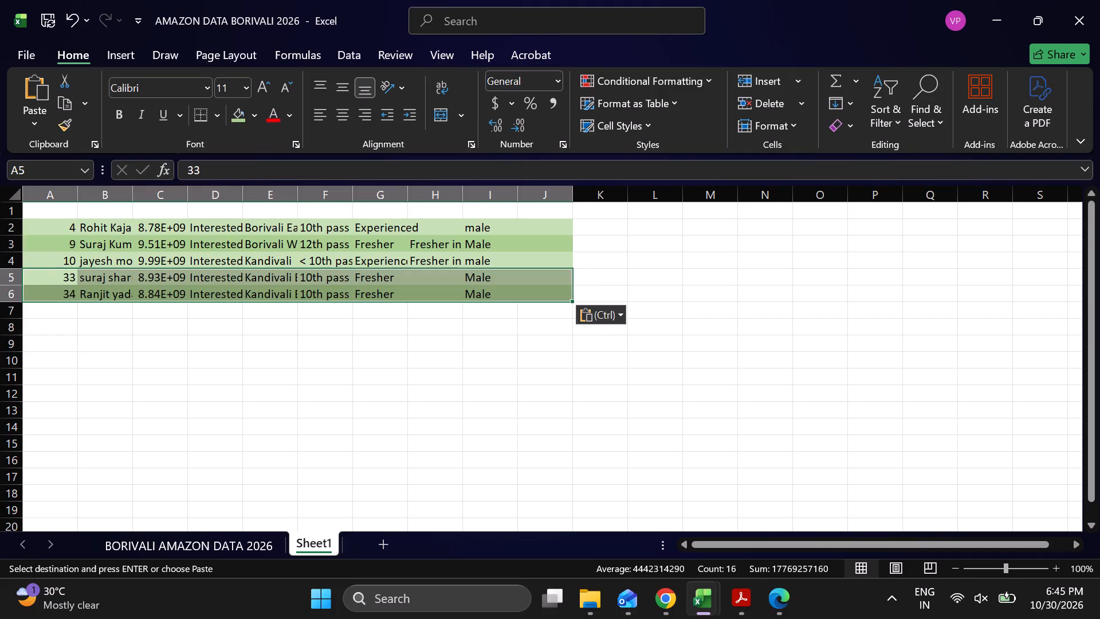
# Copy the green row with Sr. No. 28 from the Borivali list into Sheet1, starting at cell A7.
pyautogui.click(223, 547)
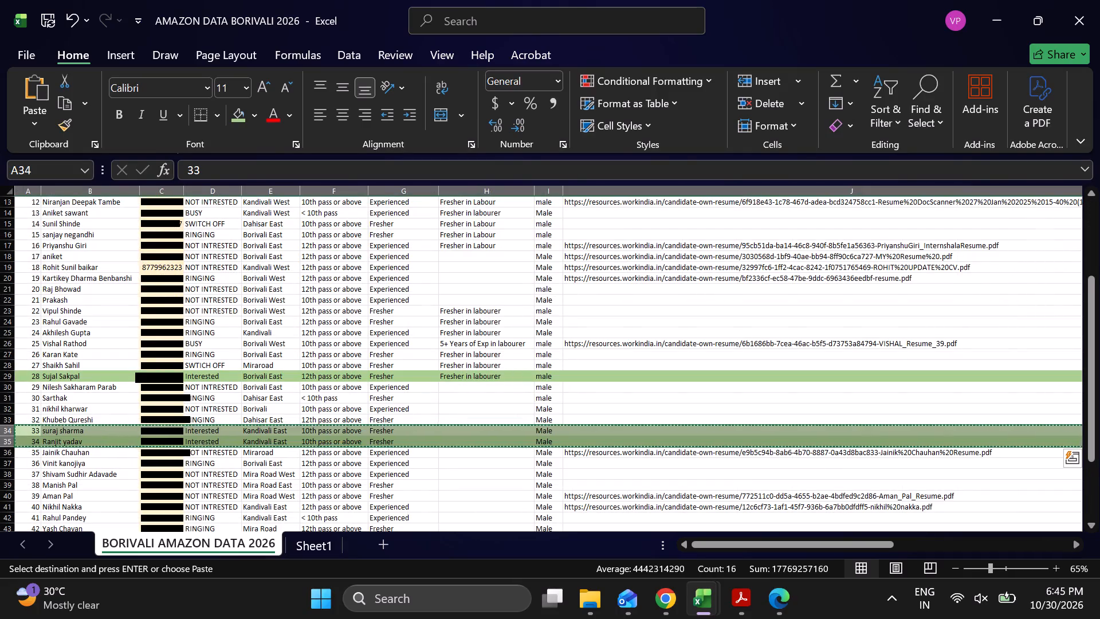
pyautogui.moveTo(31, 379); pyautogui.dragTo(575, 373)
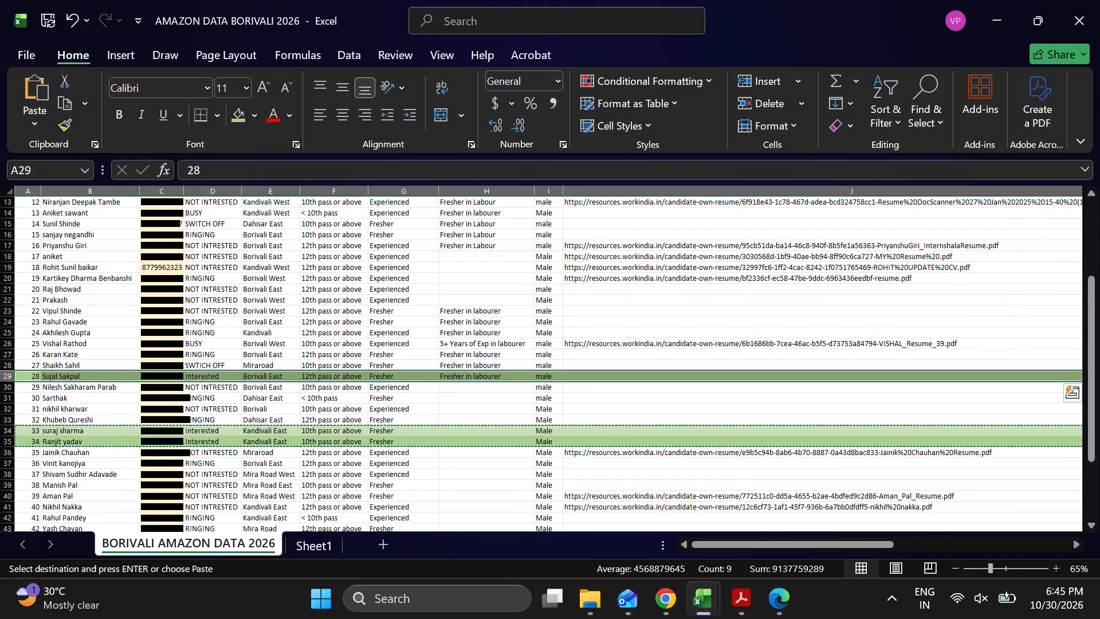
pyautogui.hotkey('ctrl', 'c')
pyautogui.click(323, 546)
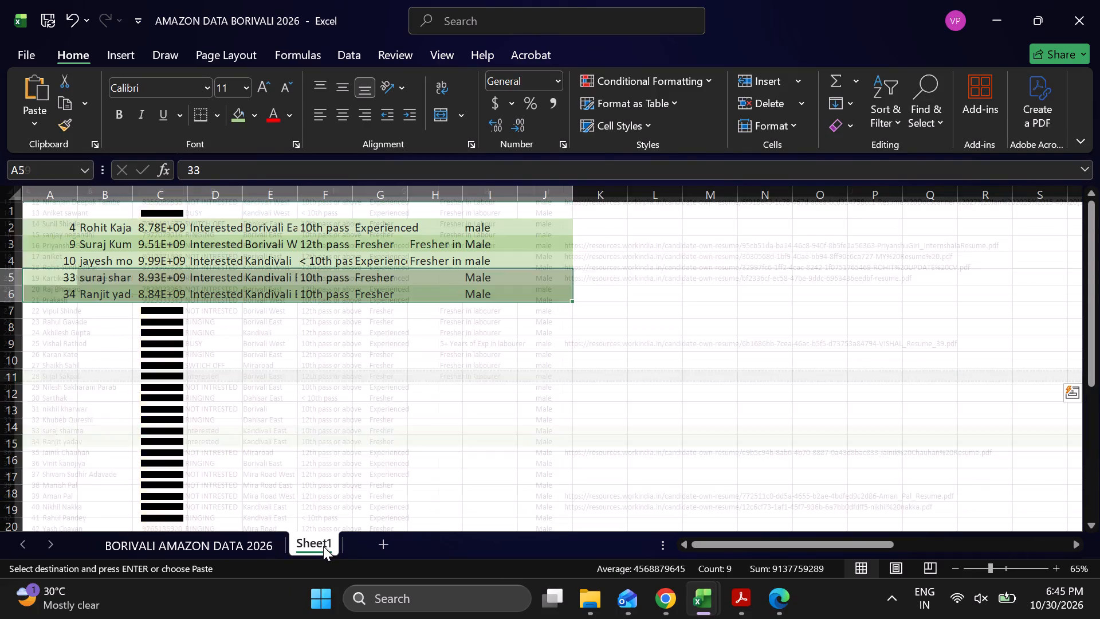
pyautogui.click(70, 301)
pyautogui.click(73, 310)
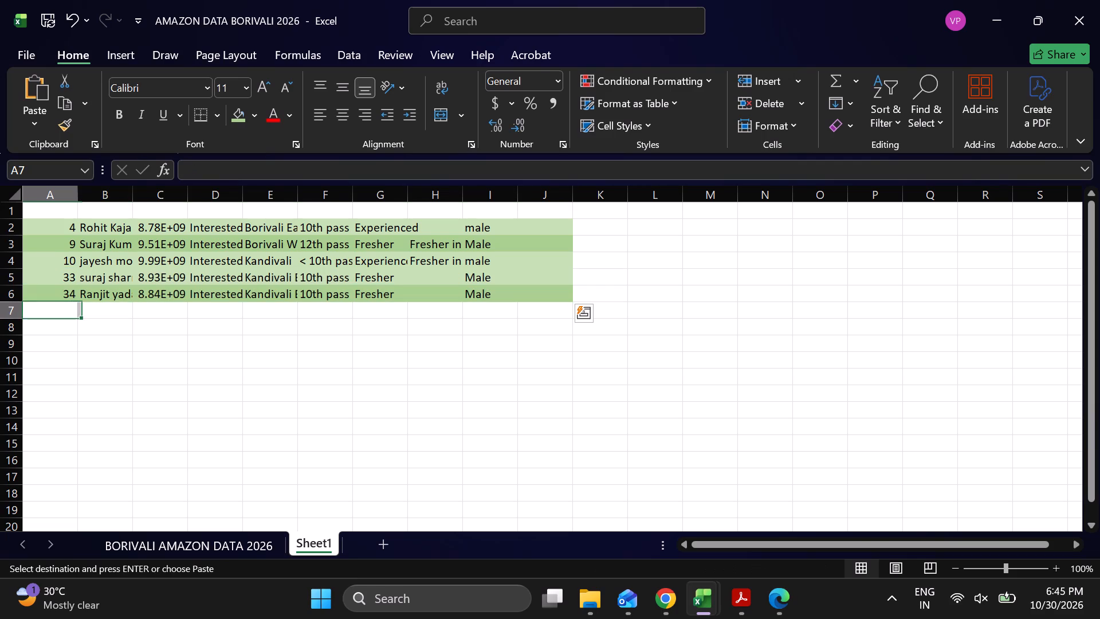
pyautogui.hotkey('ctrl', 'v')
# Renumber the serial numbers of the six copied candidates in cells A2 to A7 as 1 through 6.
pyautogui.moveTo(44, 228); pyautogui.dragTo(70, 315)
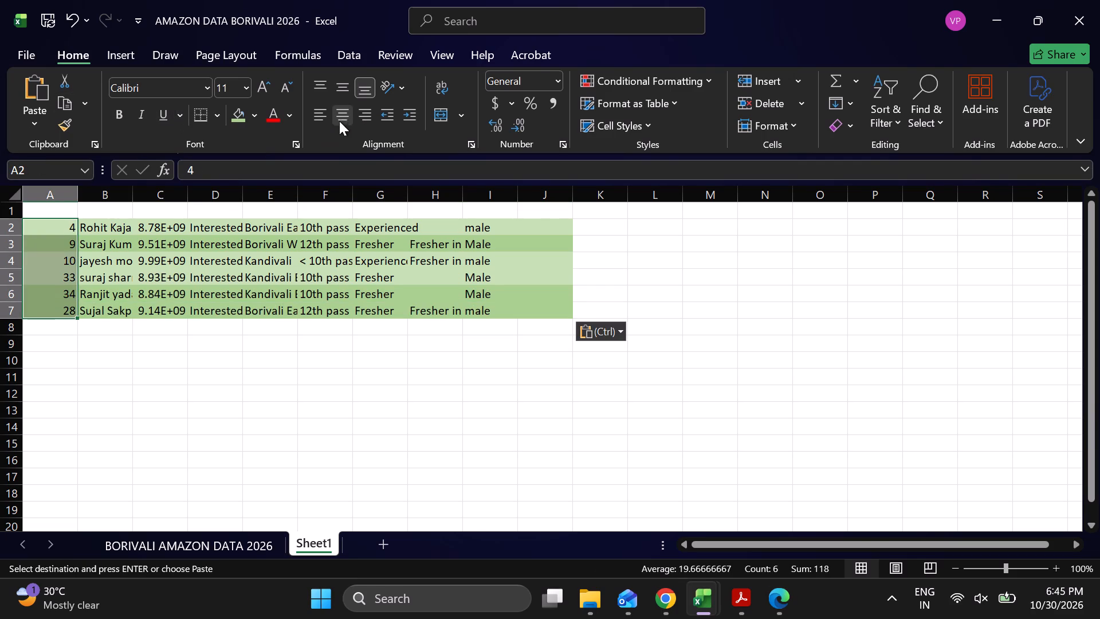
pyautogui.click(57, 230)
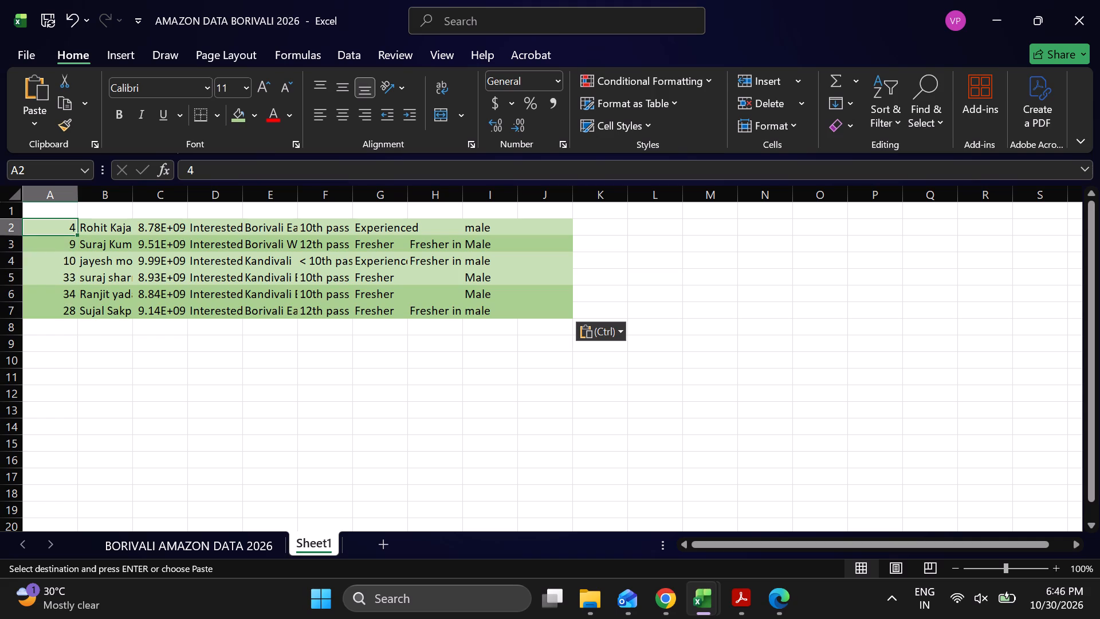
pyautogui.press('1')
pyautogui.press('Down')
pyautogui.press('2')
pyautogui.press('Down')
pyautogui.press('3')
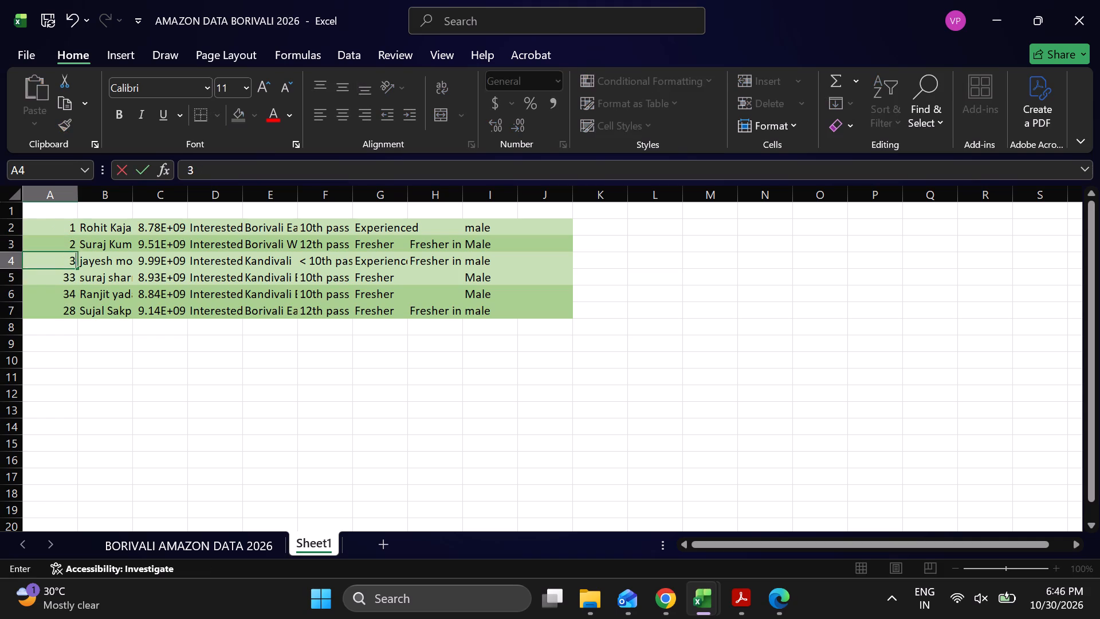
pyautogui.press('Down')
pyautogui.press('4')
pyautogui.press('Down')
pyautogui.press('5')
pyautogui.press('Down')
pyautogui.press('6')
pyautogui.press('Down')
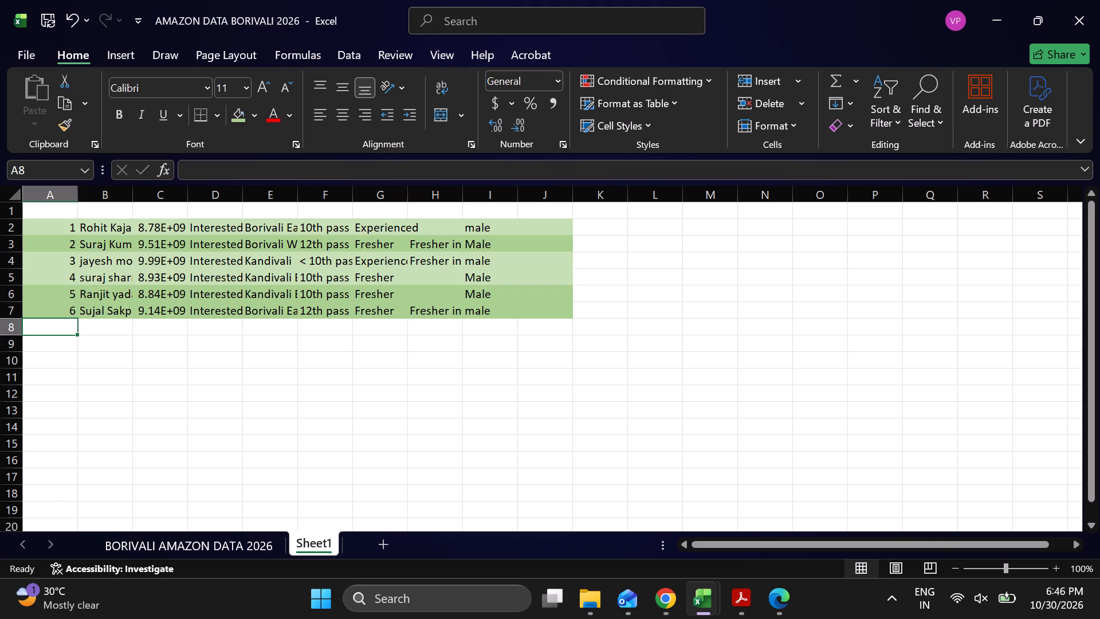
# Apply all borders to the six green candidate rows, range A2:J7, in Sheet1.
pyautogui.click(298, 347)
pyautogui.moveTo(61, 220); pyautogui.dragTo(549, 307)
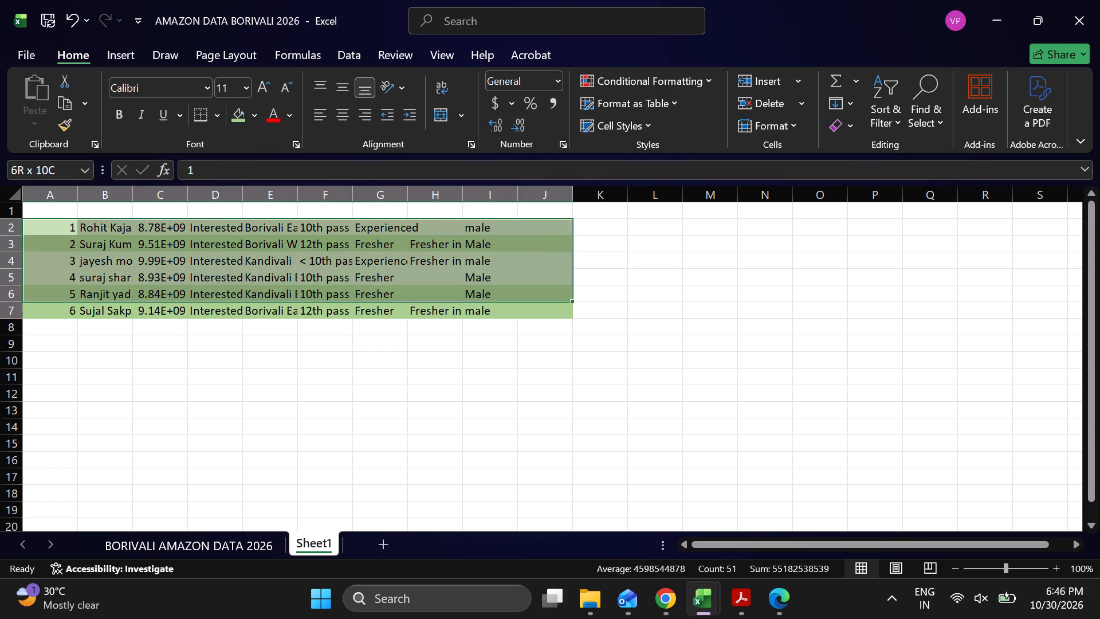
pyautogui.moveTo(549, 307); pyautogui.dragTo(551, 315)
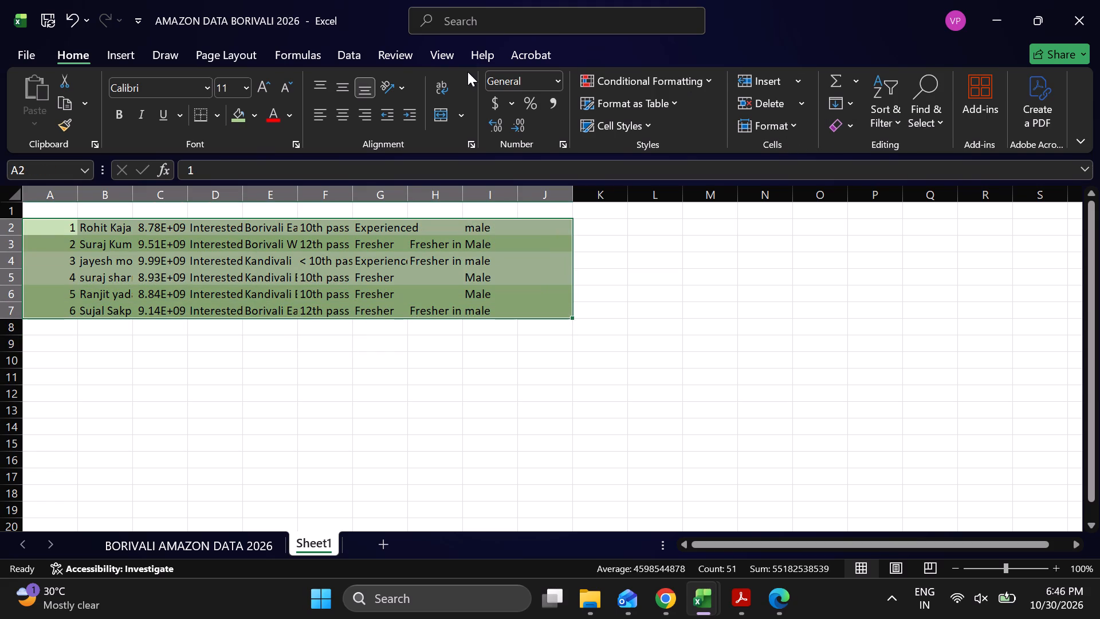
pyautogui.click(212, 119)
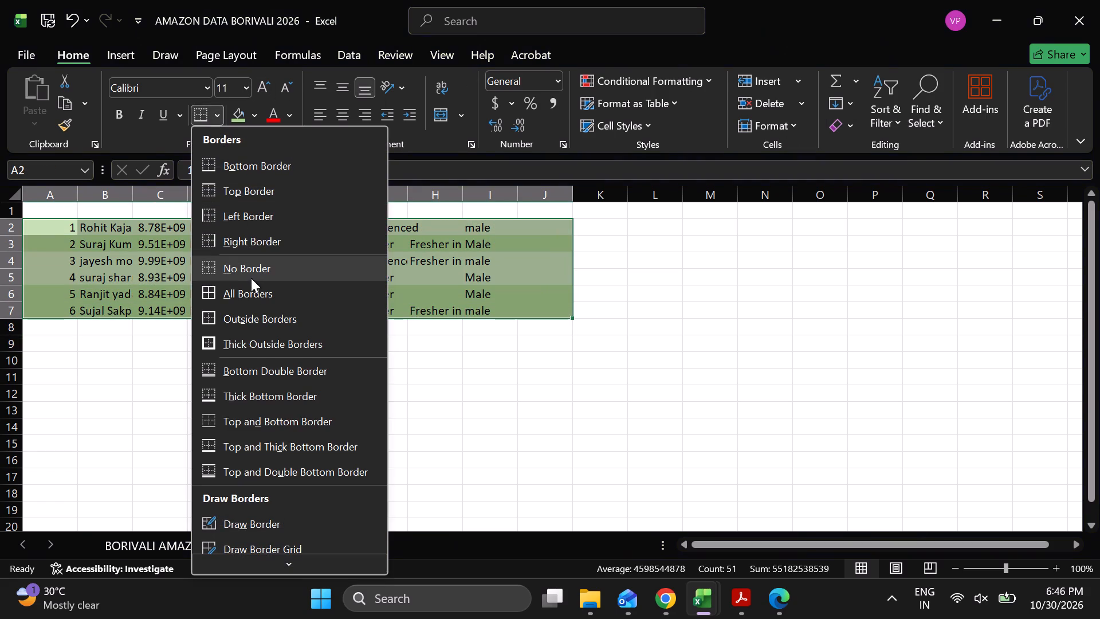
pyautogui.click(260, 290)
pyautogui.rightClick(414, 406)
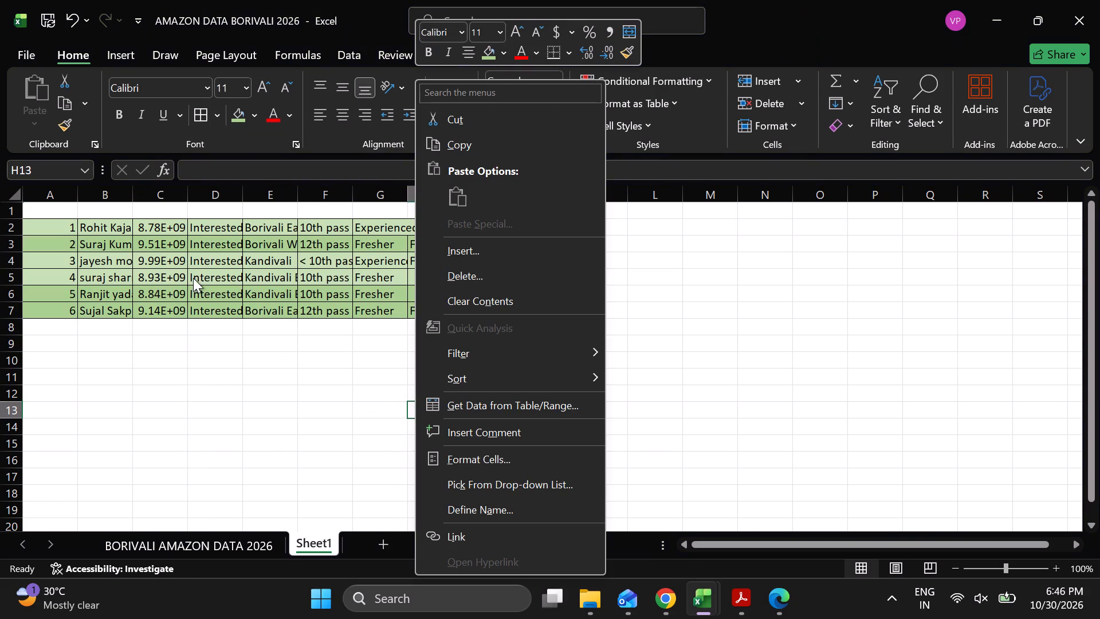
# Auto-fit the width of all columns in Sheet1 to their contents.
pyautogui.click(9, 191)
pyautogui.click(10, 192)
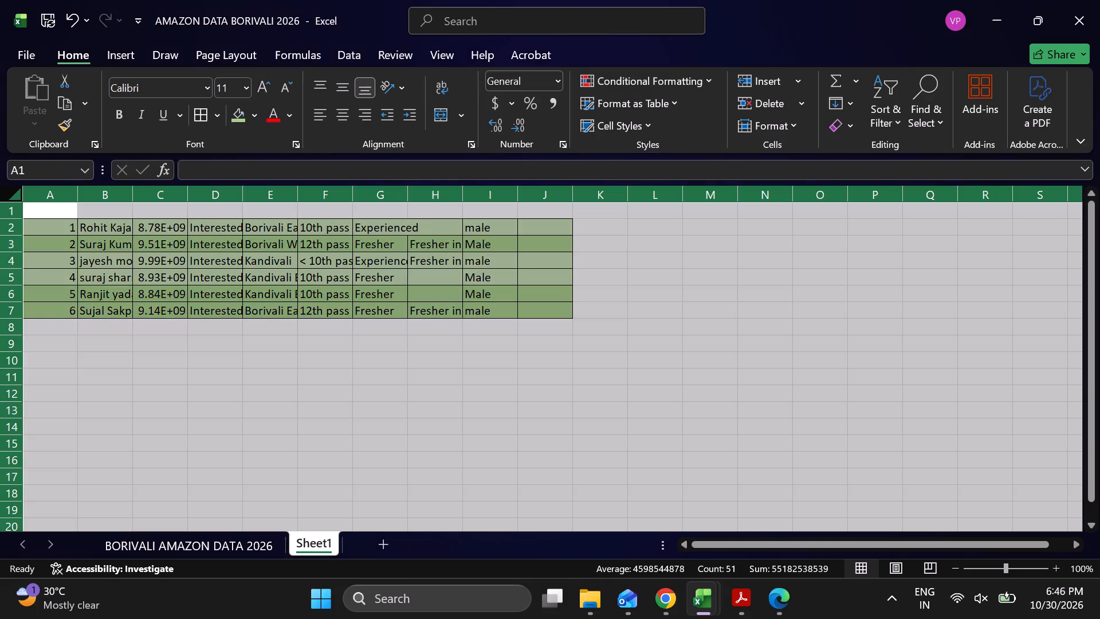
pyautogui.doubleClick(77, 193)
pyautogui.hscroll(3, 175, 356)
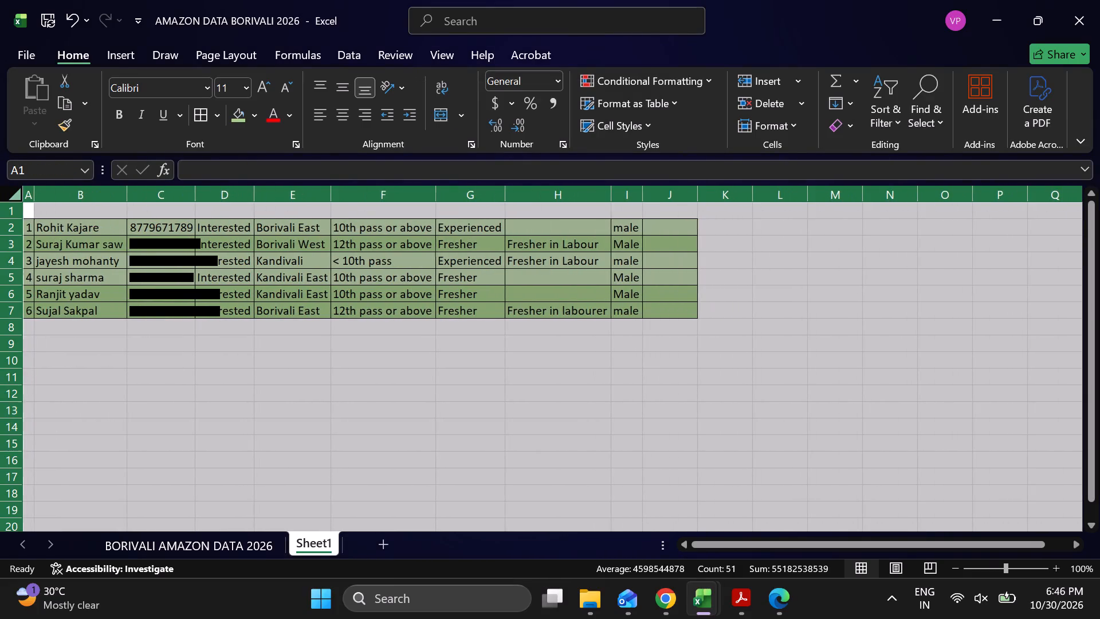
# Enter the header SRNO in cell A1 of Sheet1.
pyautogui.doubleClick(27, 211)
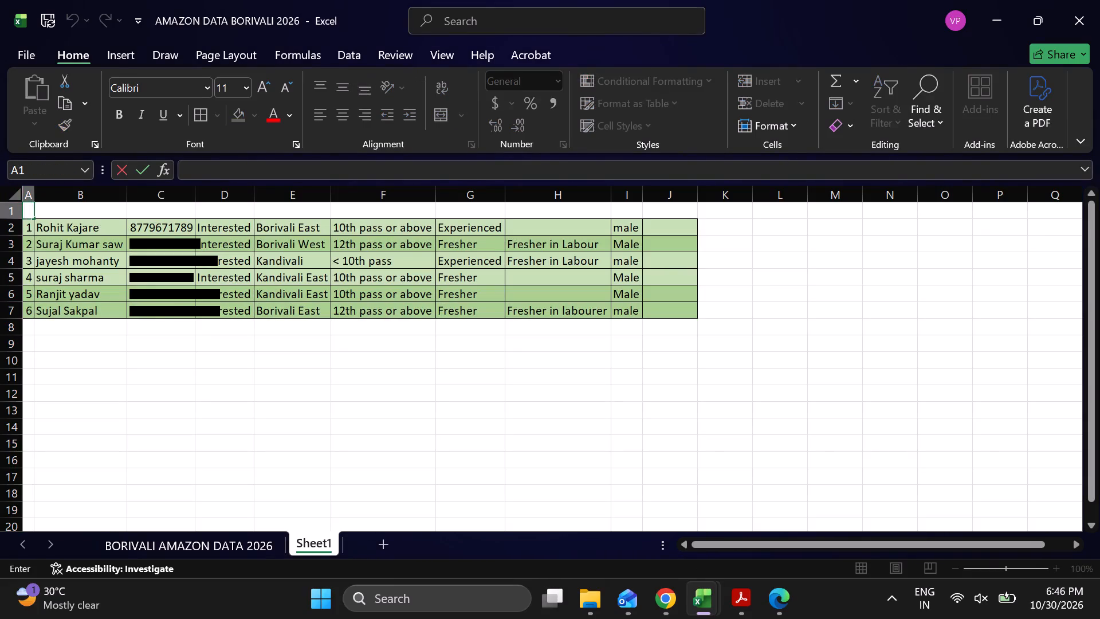
pyautogui.write('SR')
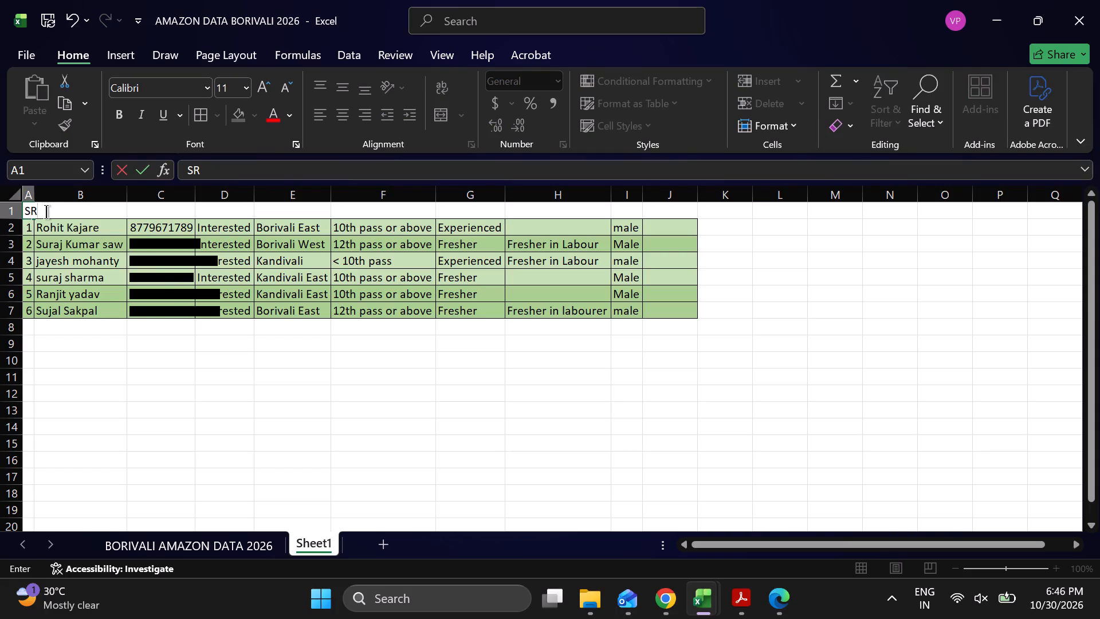
pyautogui.write('NO')
# Auto-fit all Sheet1 columns again so that column A fits the SRNO header.
pyautogui.click(0, 188)
pyautogui.click(5, 187)
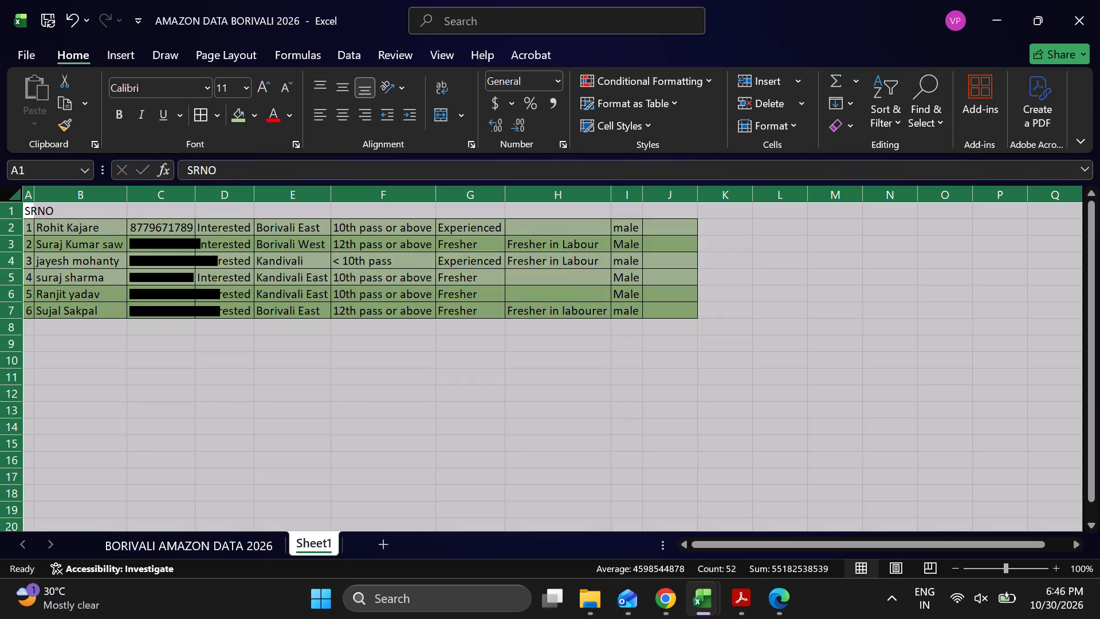
pyautogui.doubleClick(19, 193)
pyautogui.doubleClick(21, 197)
pyautogui.doubleClick(125, 193)
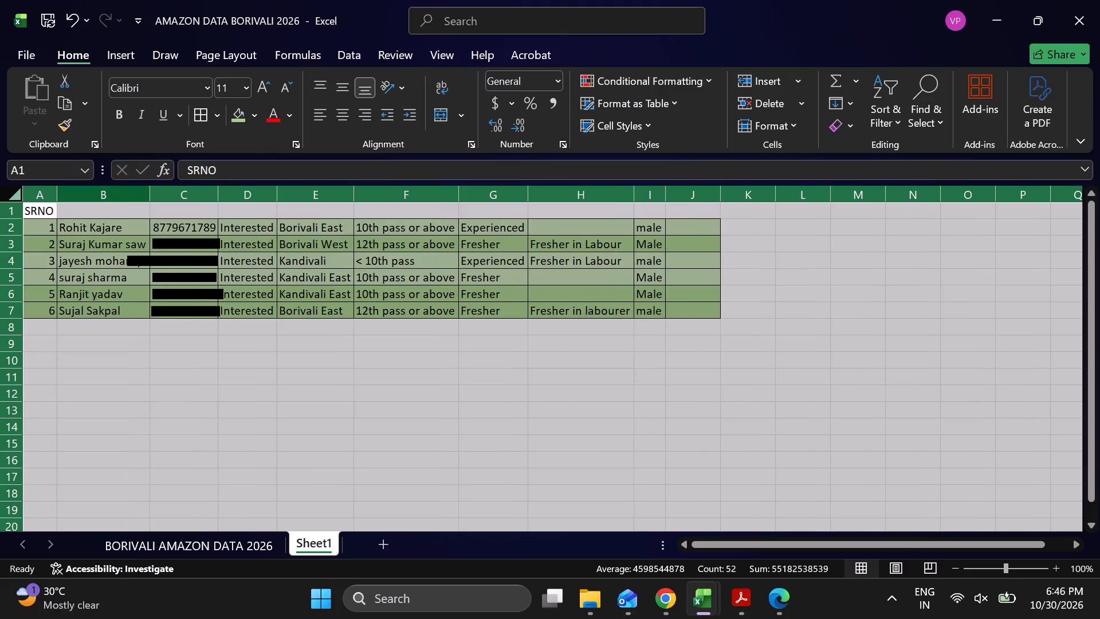
pyautogui.click(64, 349)
pyautogui.click(48, 329)
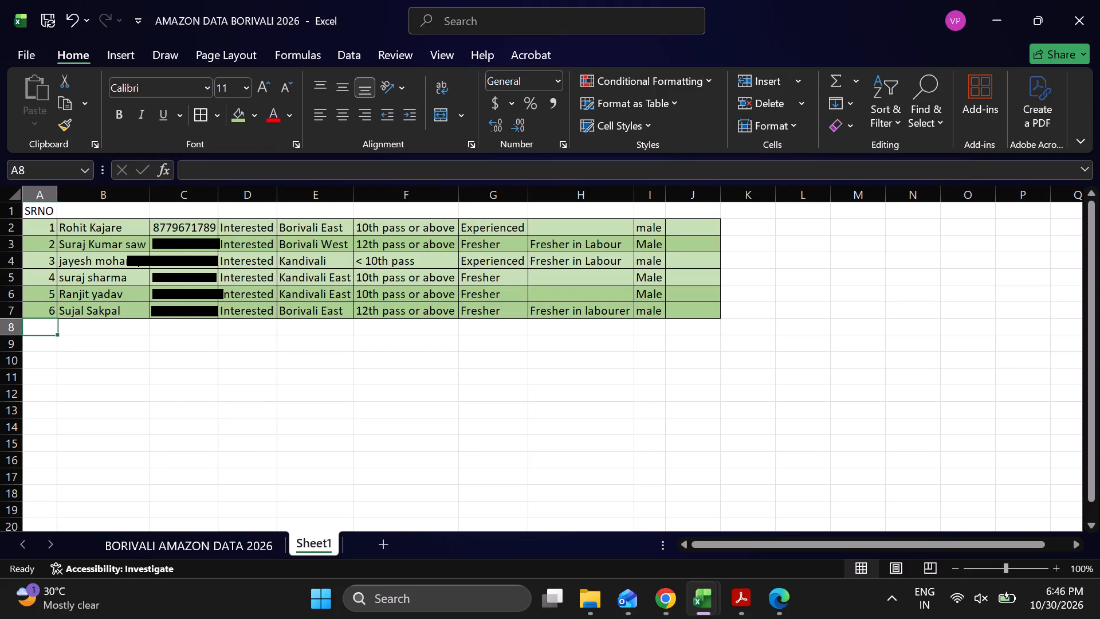
# Copy the Sr. No. 14 and 15 rows, without their serial numbers, from the Borivali list into Sheet1, starting at cell B8.
pyautogui.click(212, 544)
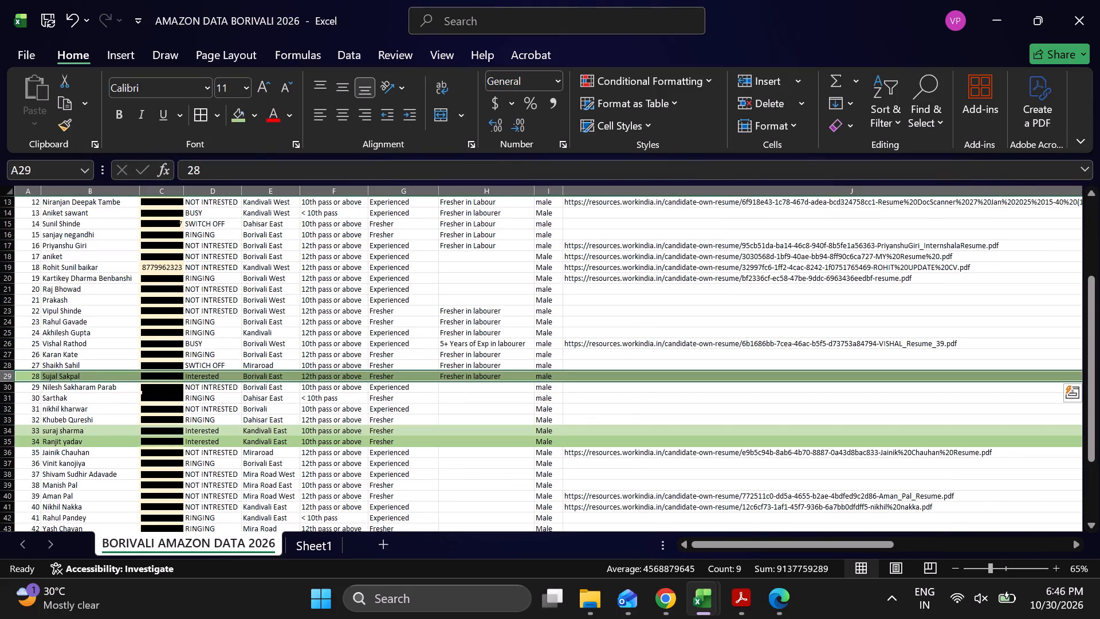
pyautogui.scroll(1, 262, 453)
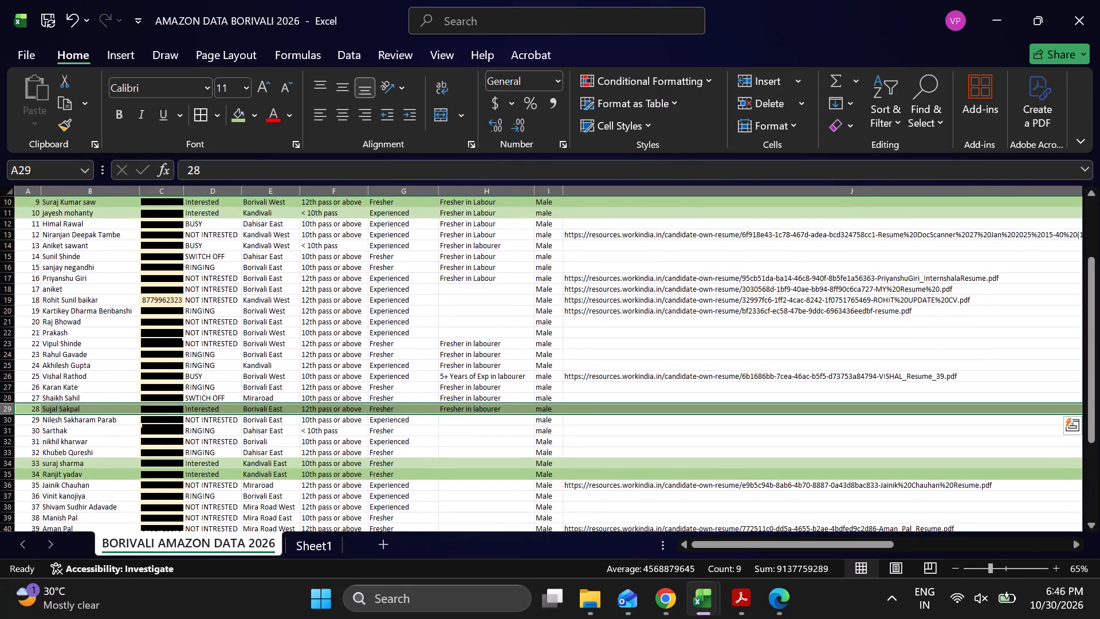
pyautogui.moveTo(32, 331); pyautogui.dragTo(389, 373)
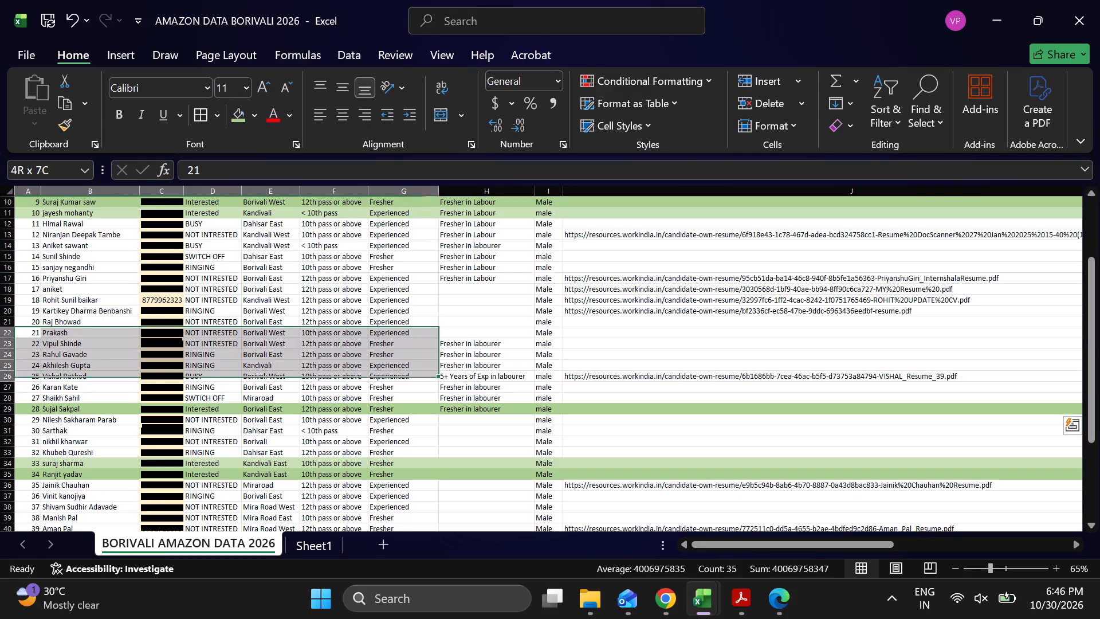
pyautogui.moveTo(389, 373); pyautogui.dragTo(598, 378)
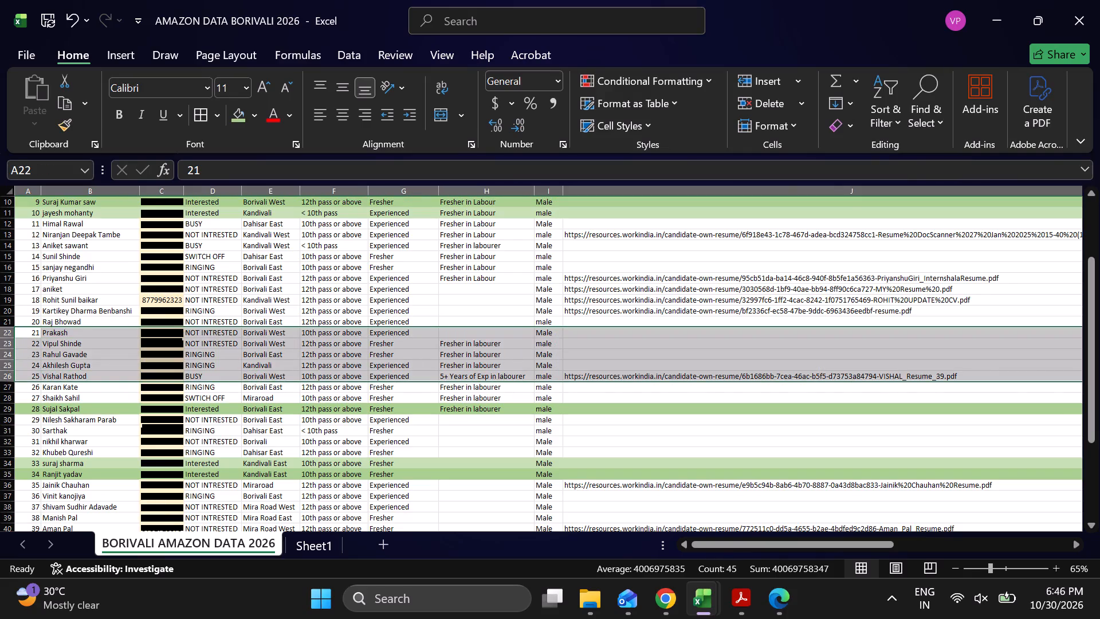
pyautogui.click(340, 309)
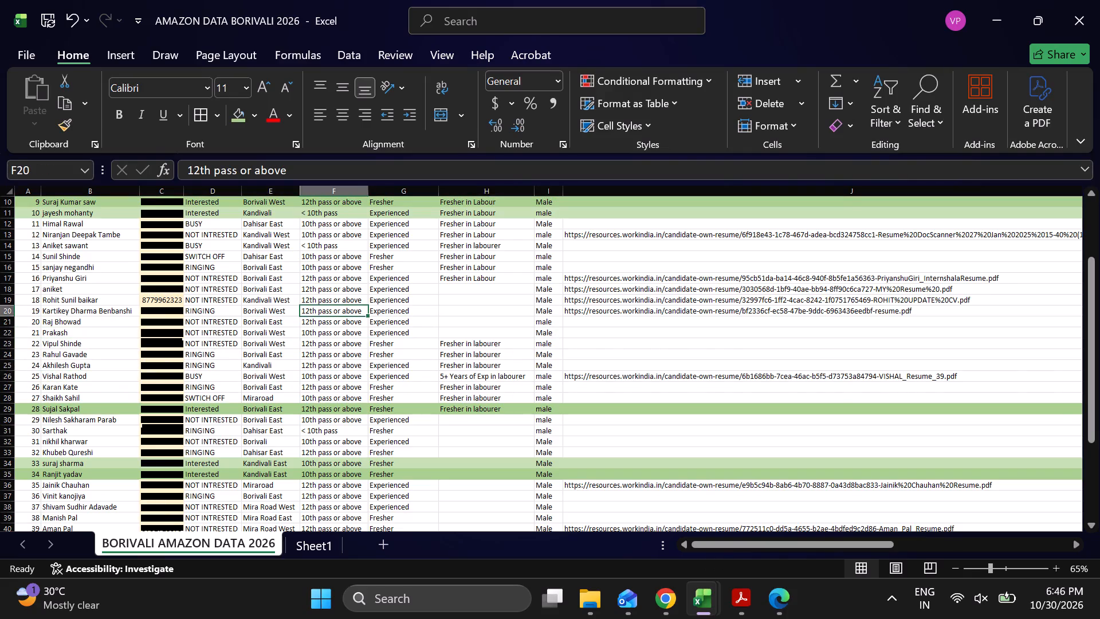
pyautogui.moveTo(47, 224); pyautogui.dragTo(347, 296)
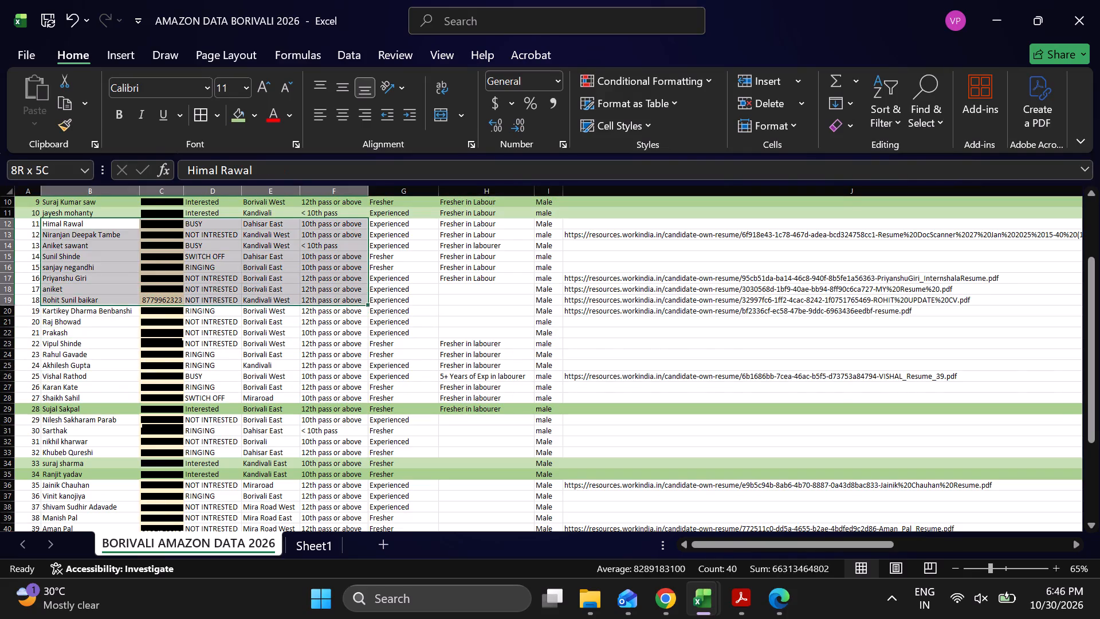
pyautogui.moveTo(347, 296); pyautogui.dragTo(358, 308)
pyautogui.click(362, 311)
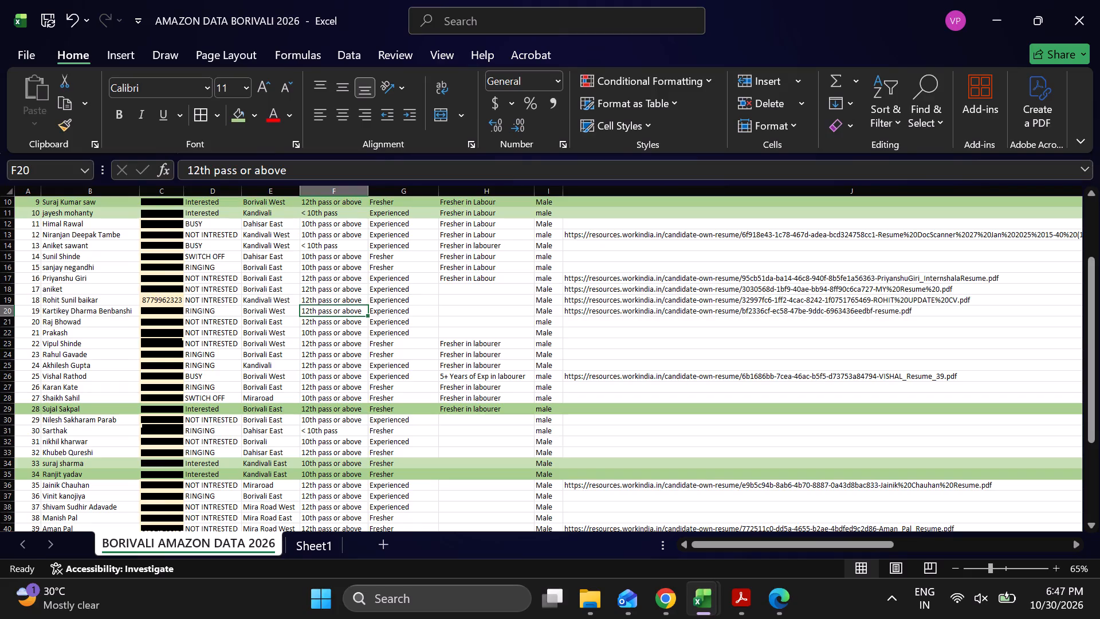
pyautogui.moveTo(57, 252); pyautogui.dragTo(309, 273)
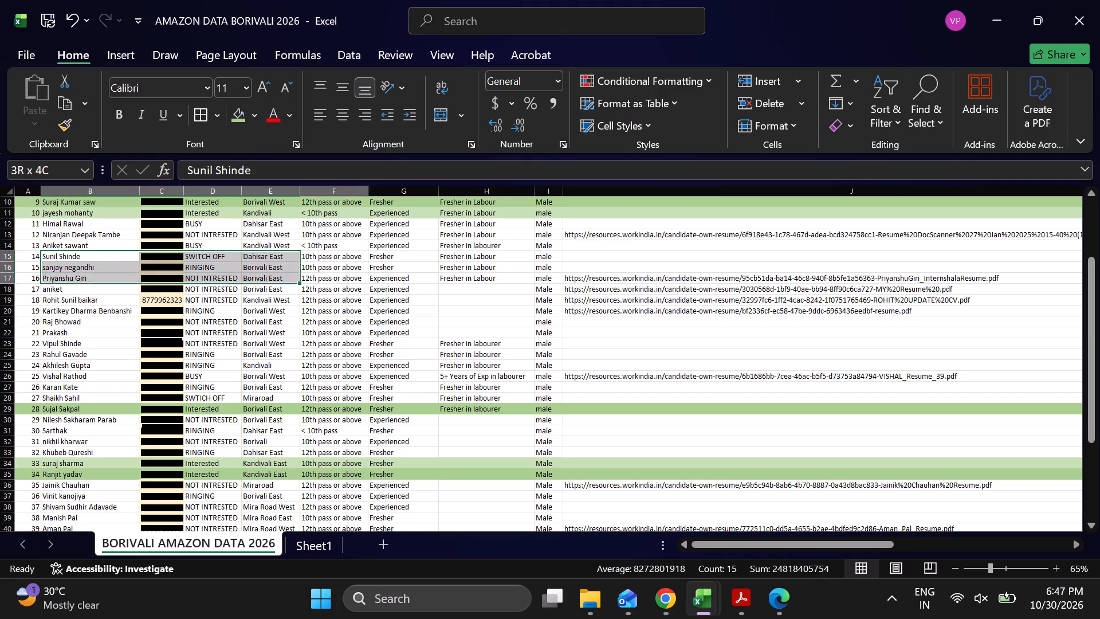
pyautogui.moveTo(309, 273); pyautogui.dragTo(645, 262)
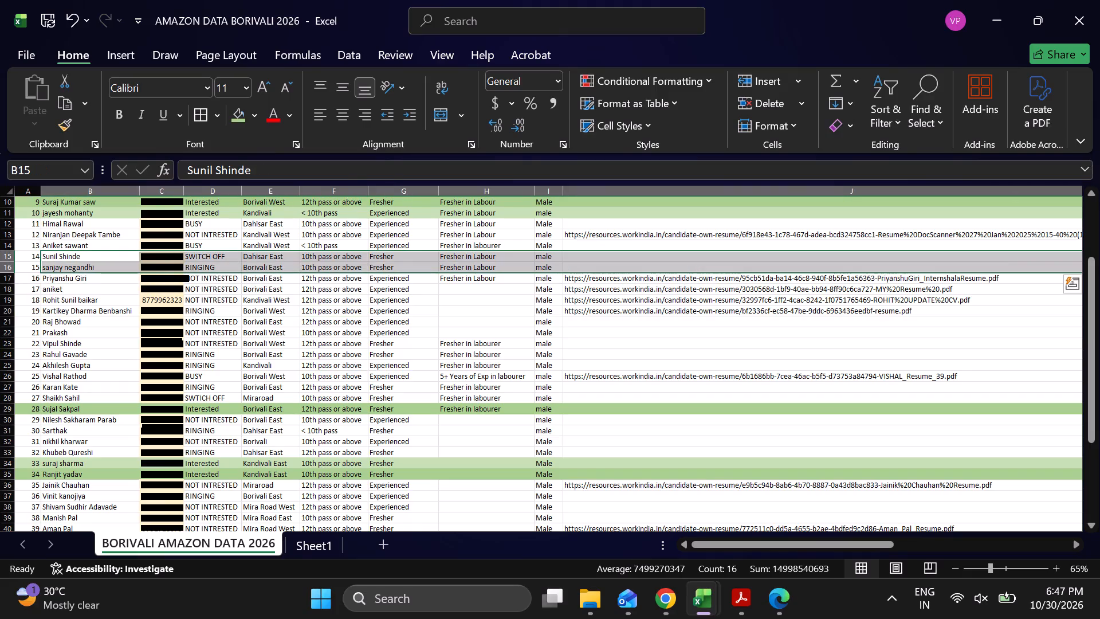
pyautogui.hotkey('ctrl', 'c')
pyautogui.click(312, 546)
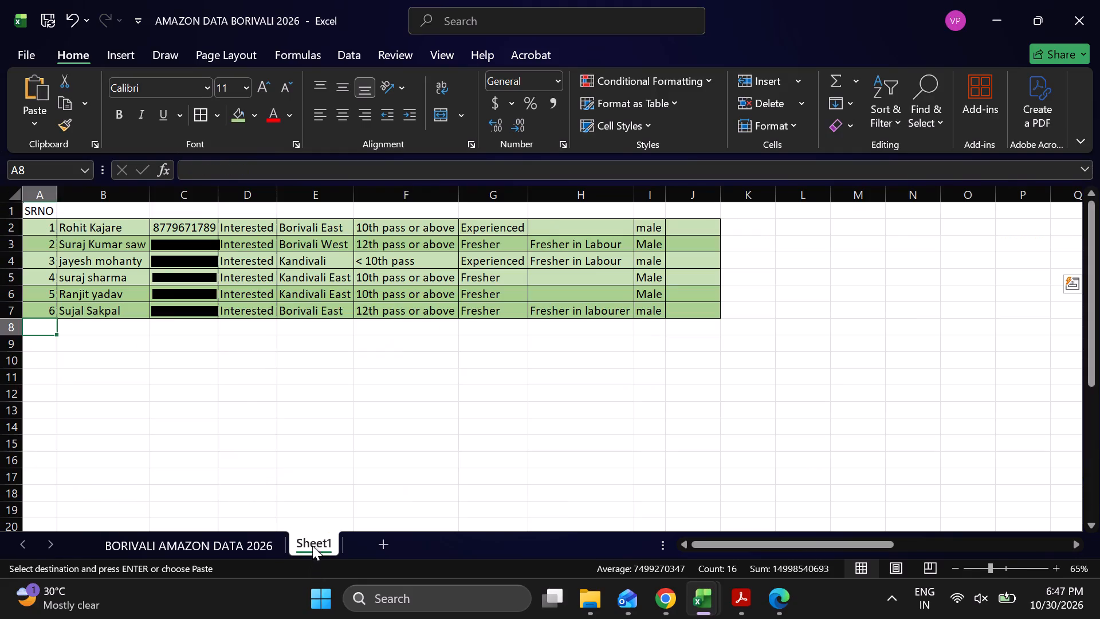
pyautogui.click(92, 330)
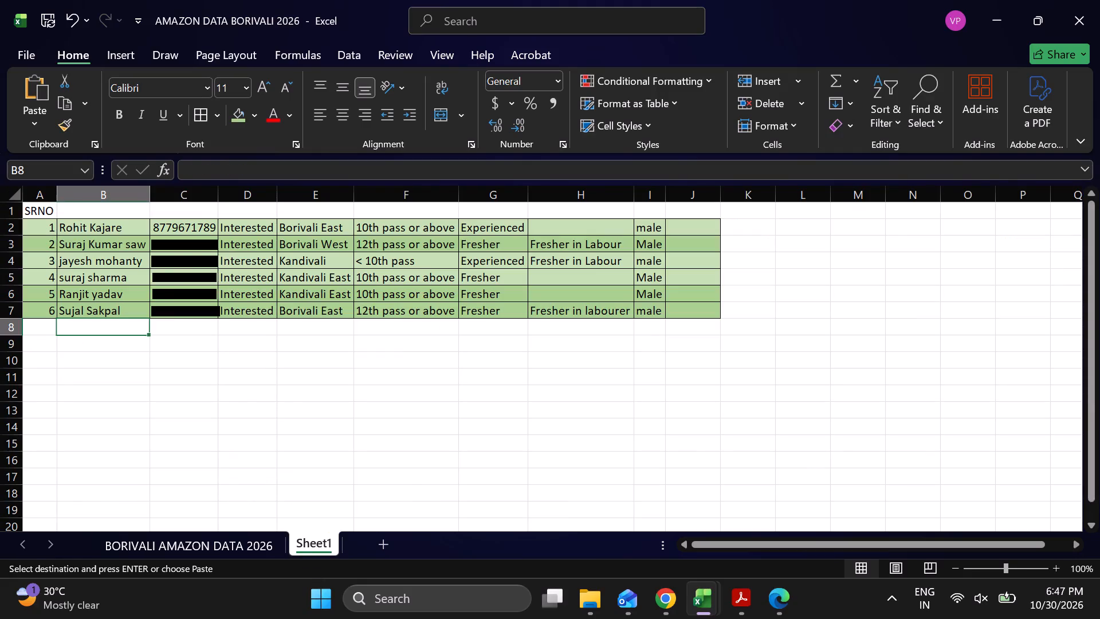
pyautogui.hotkey('ctrl', 'v')
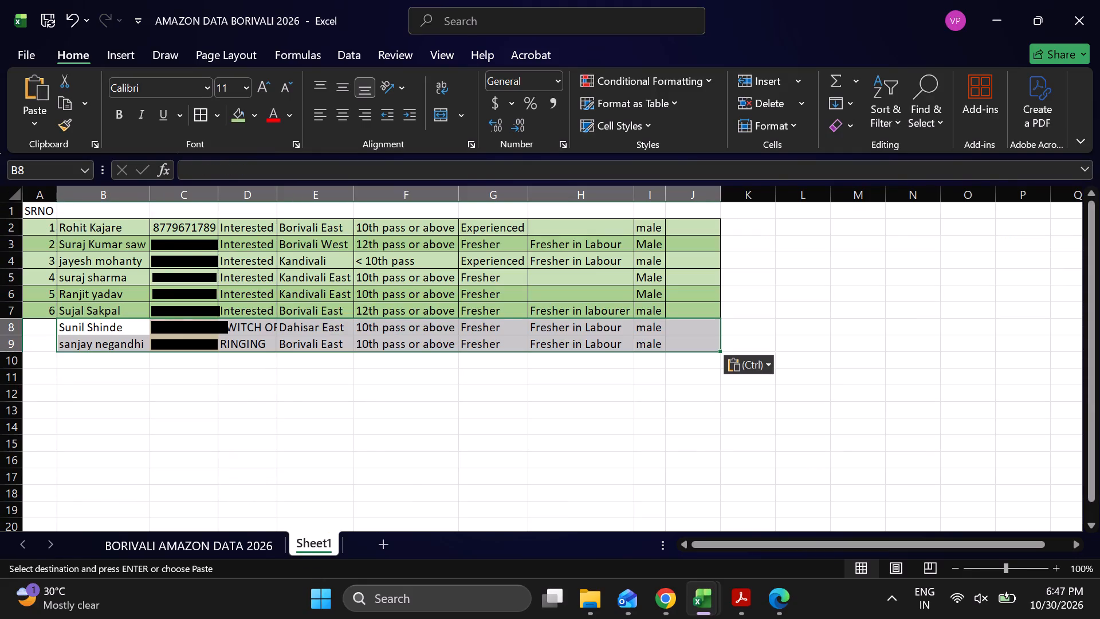
pyautogui.click(221, 452)
# Copy the Sr. No. 23 and 24 rows, without their serial numbers, from the Borivali list into Sheet1, starting at cell B10.
pyautogui.click(243, 547)
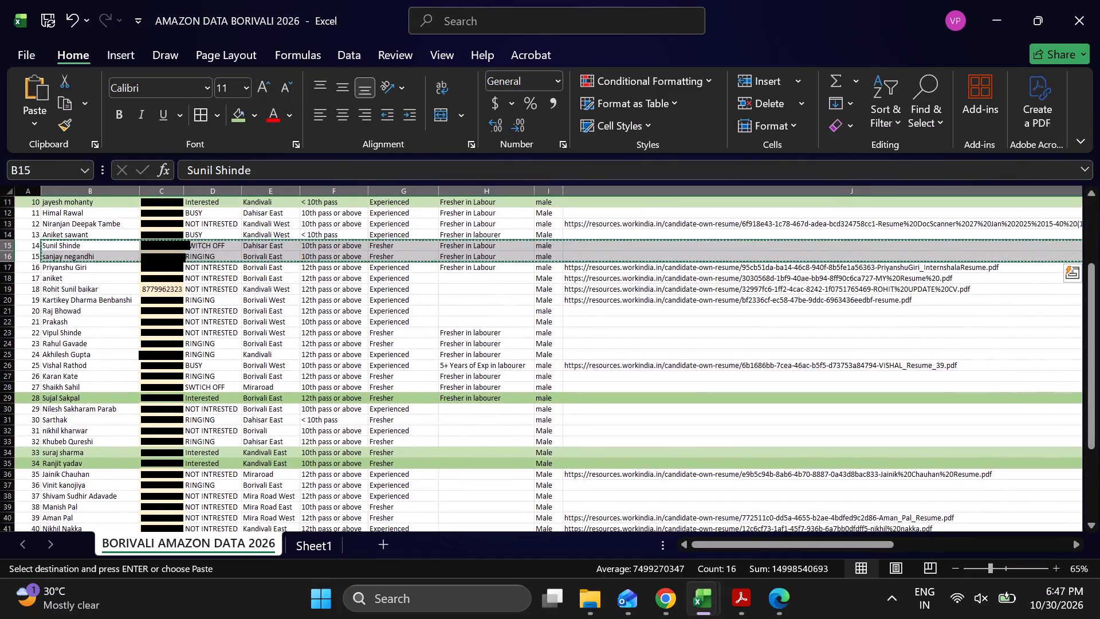
pyautogui.moveTo(60, 334); pyautogui.dragTo(191, 353)
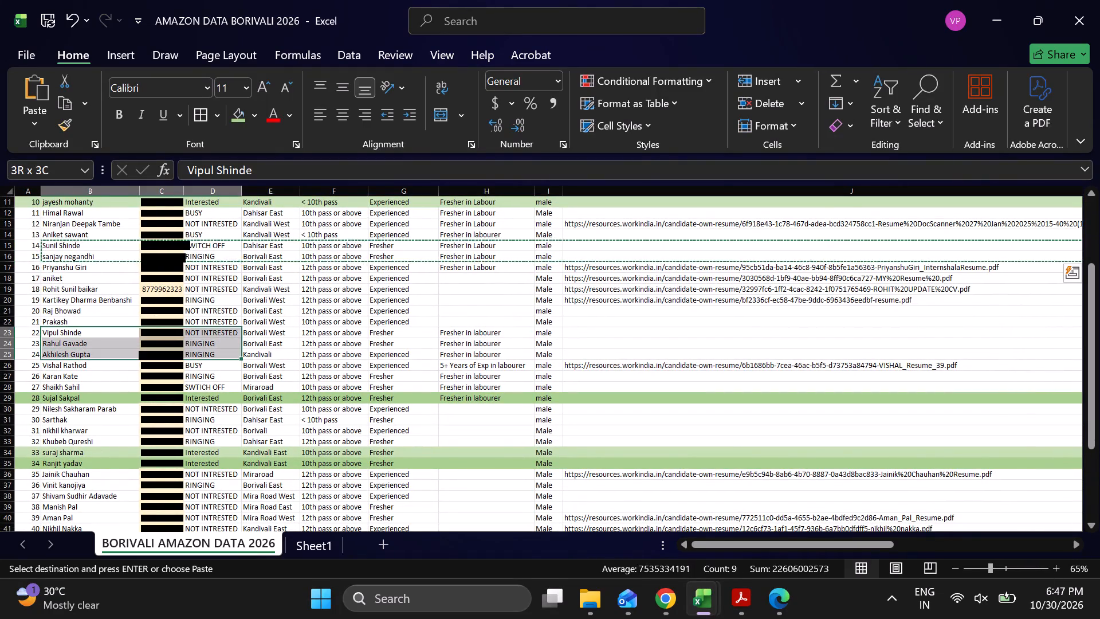
pyautogui.moveTo(191, 353); pyautogui.dragTo(192, 354)
pyautogui.click(168, 370)
pyautogui.moveTo(98, 338); pyautogui.dragTo(246, 358)
pyautogui.rightClick(246, 358)
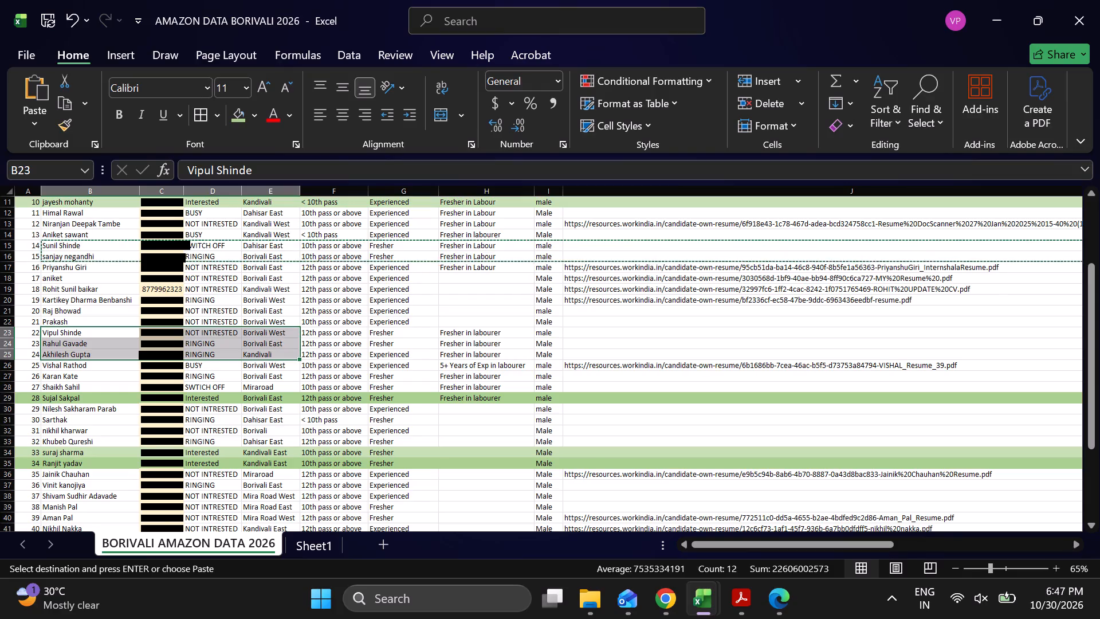
pyautogui.click(136, 400)
pyautogui.moveTo(65, 345); pyautogui.dragTo(152, 358)
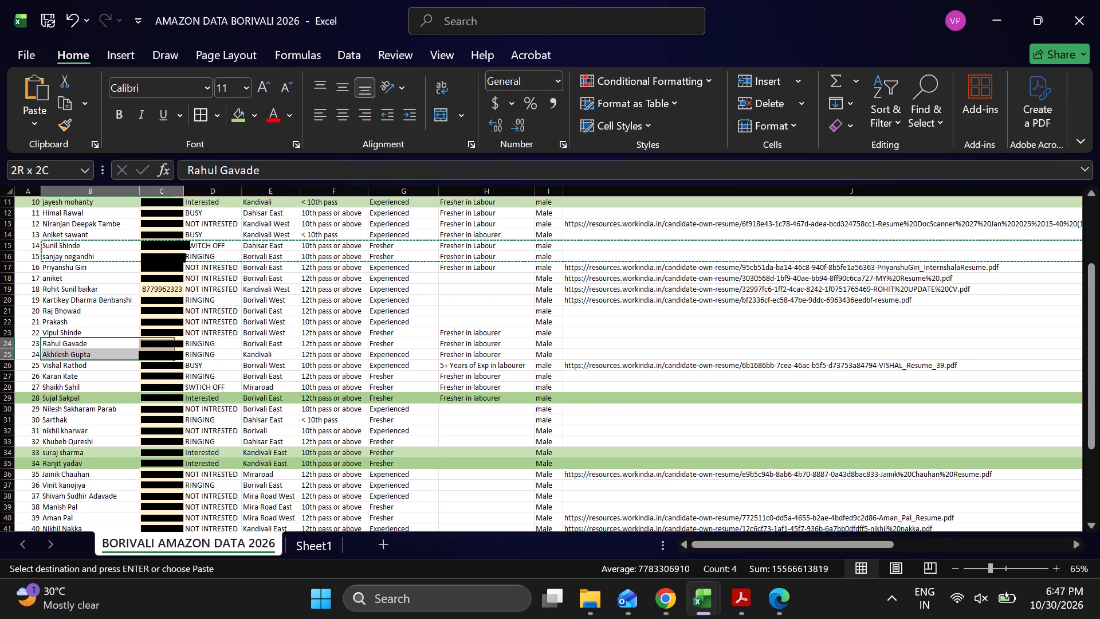
pyautogui.moveTo(152, 358); pyautogui.dragTo(599, 354)
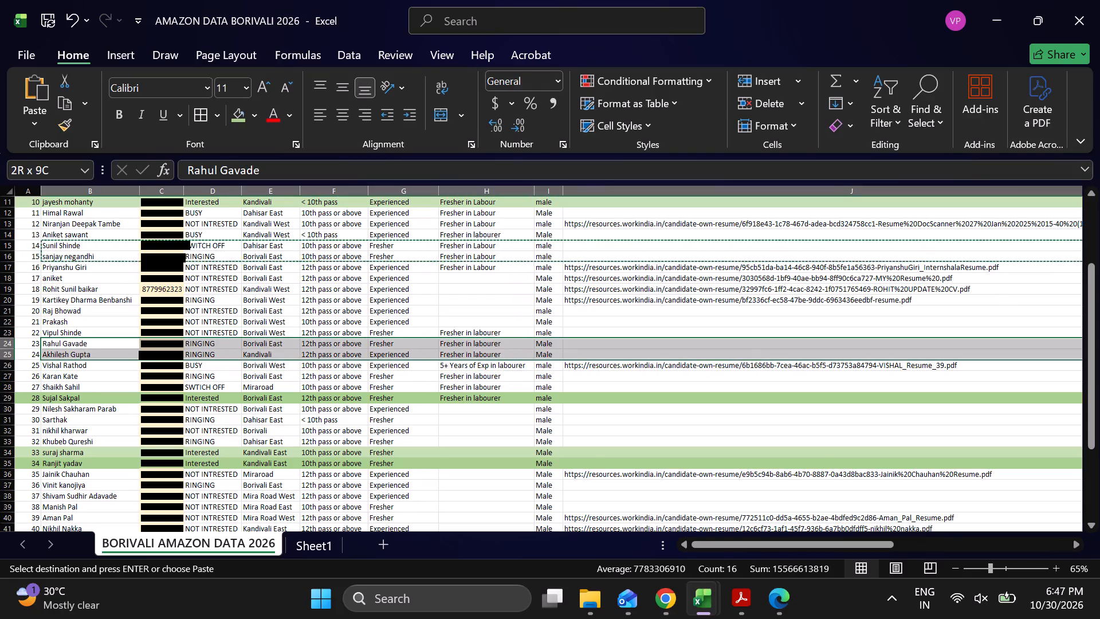
pyautogui.moveTo(599, 354); pyautogui.dragTo(612, 354)
pyautogui.hotkey('ctrl', 'c')
pyautogui.click(311, 544)
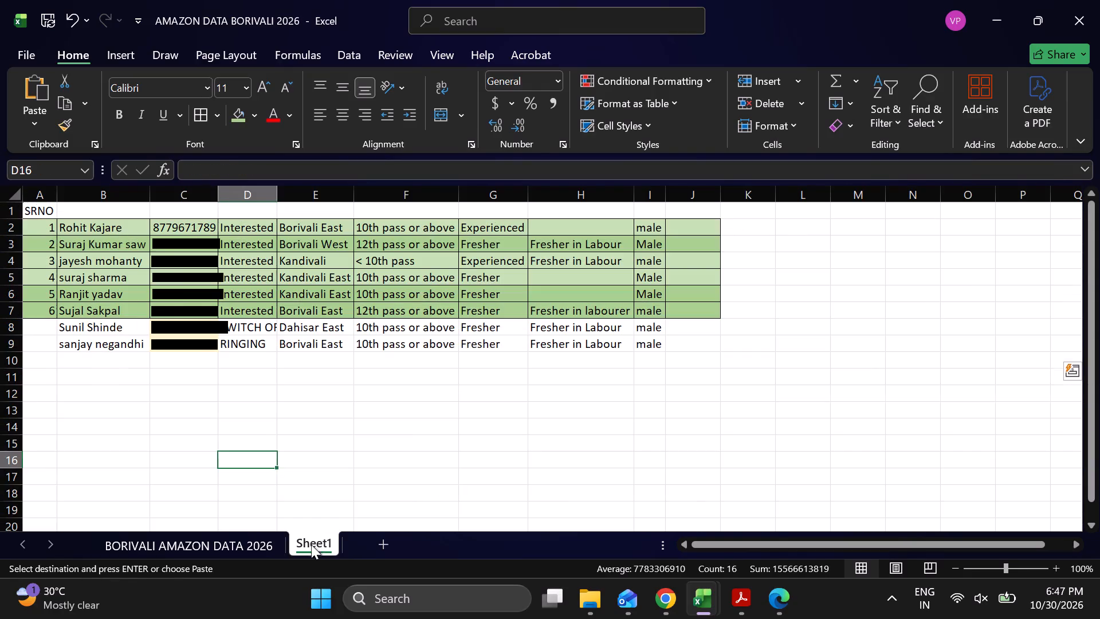
pyautogui.click(99, 361)
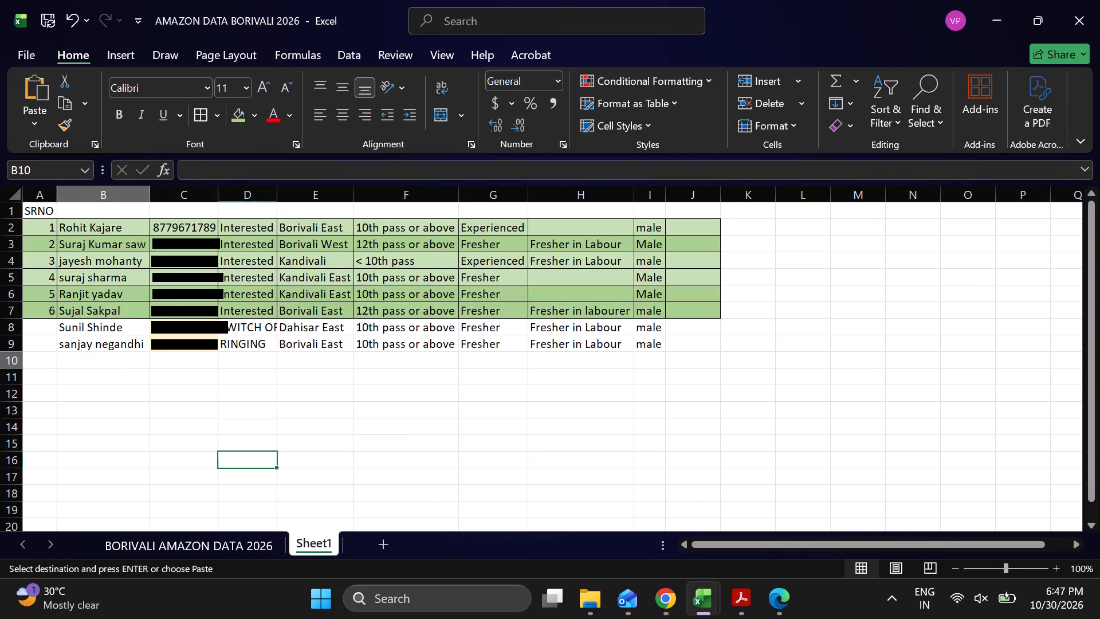
pyautogui.hotkey('ctrl', 'v')
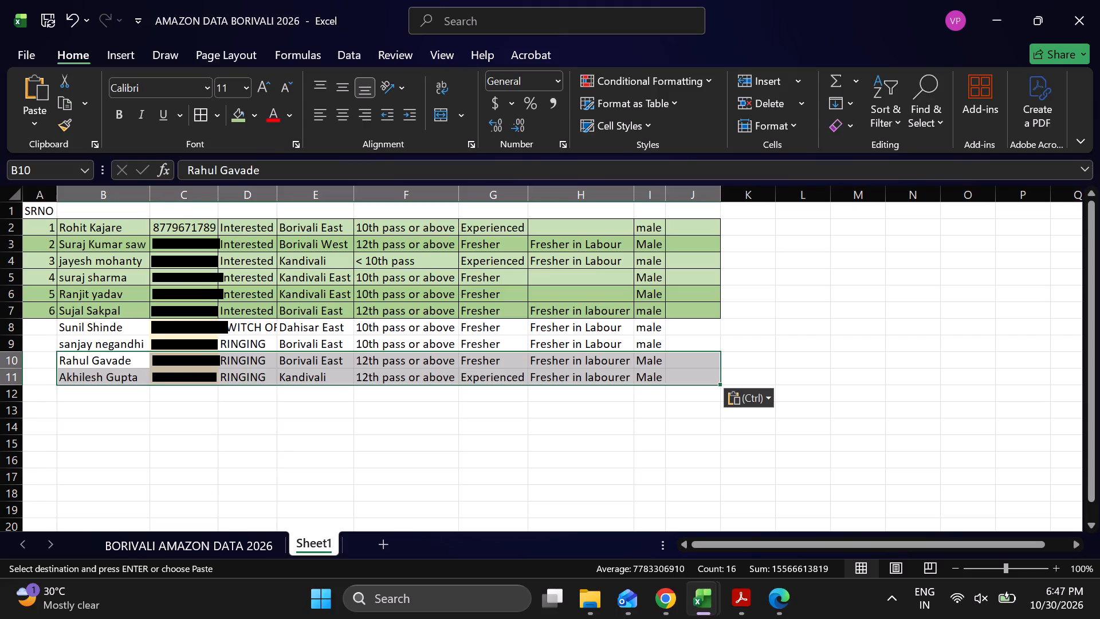
# Number the four added candidates in Sheet1 from 7 to 10 in cells A8 to A11.
pyautogui.click(46, 310)
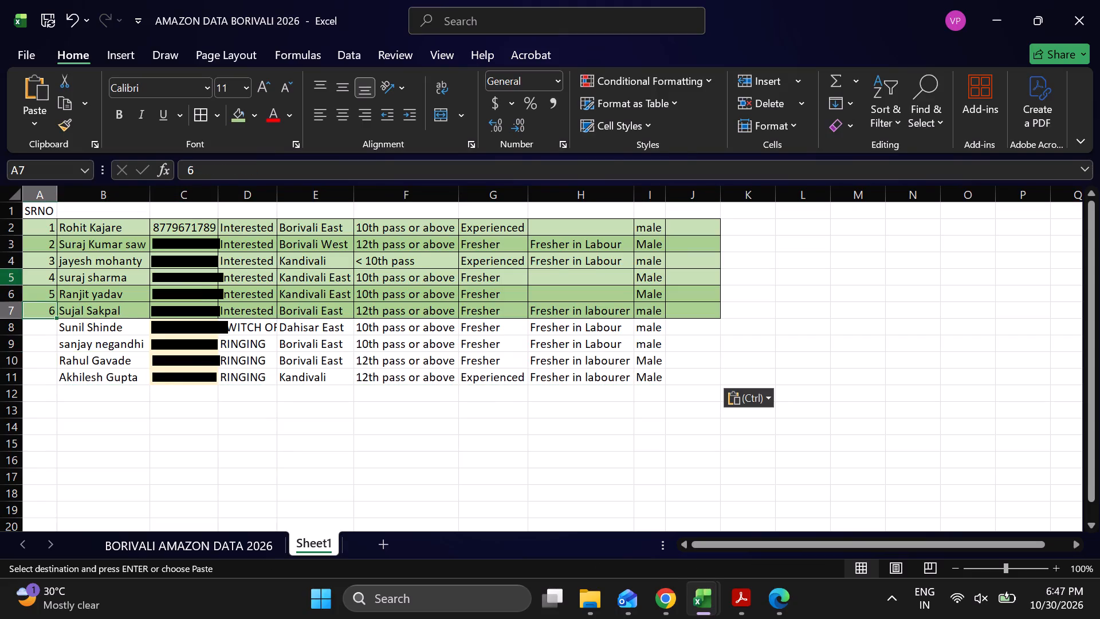
pyautogui.click(46, 331)
pyautogui.press('7')
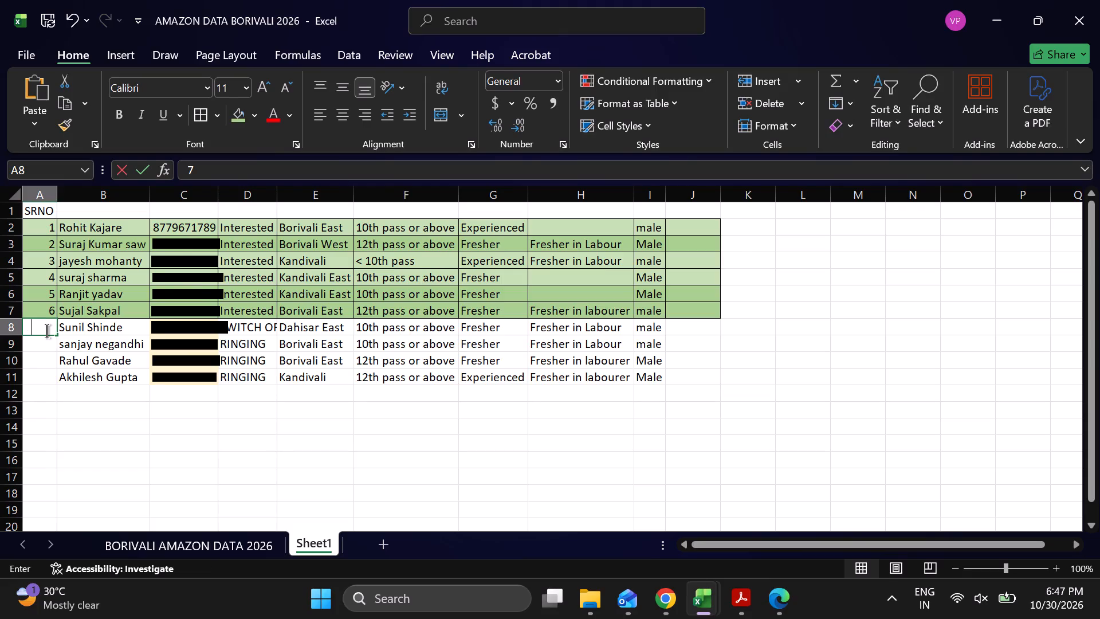
pyautogui.press('Down')
pyautogui.press('8')
pyautogui.press('Down')
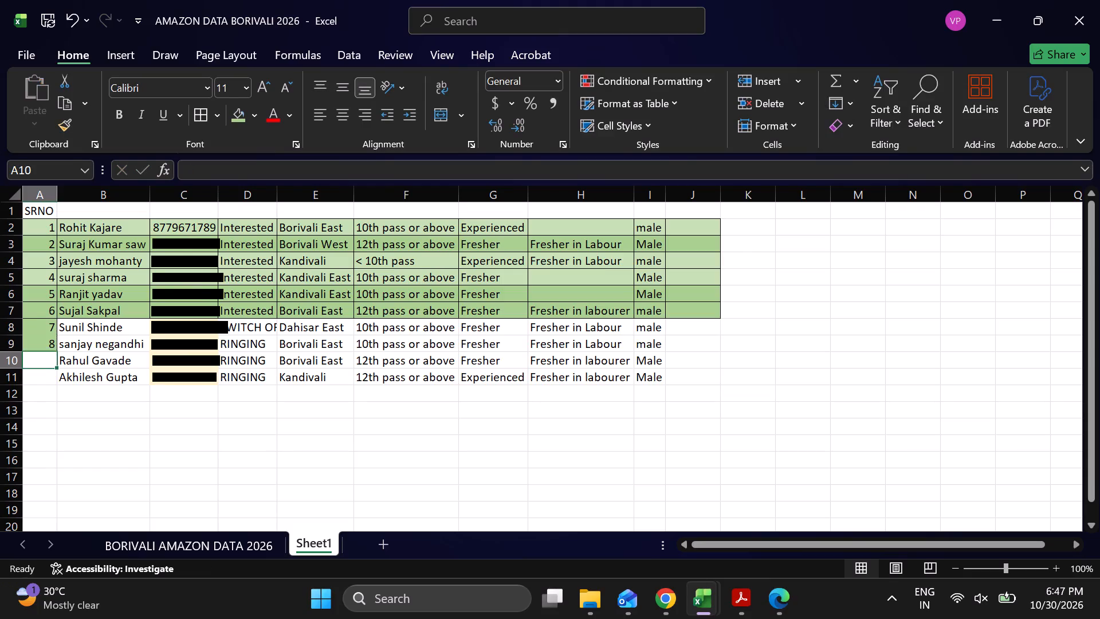
pyautogui.press('9')
pyautogui.press('Down')
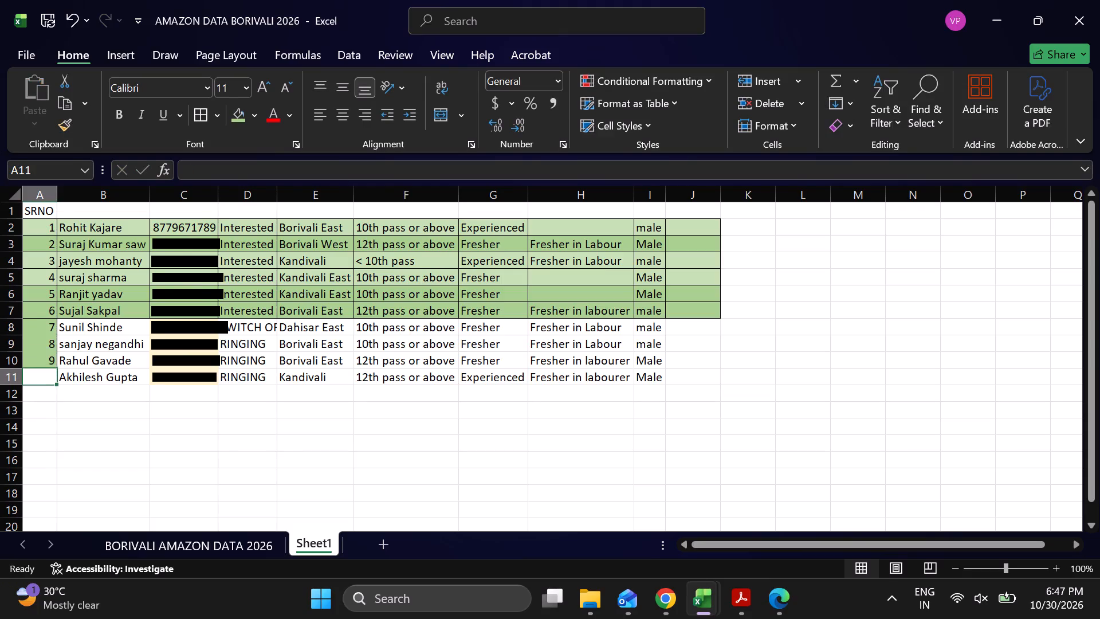
pyautogui.write('10')
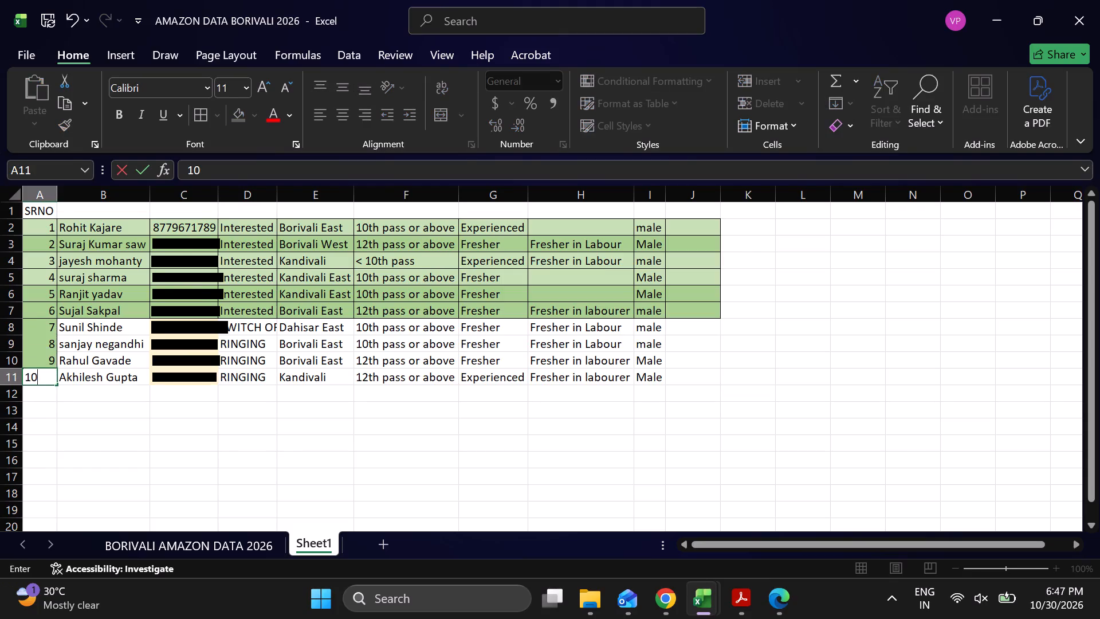
pyautogui.press('Down')
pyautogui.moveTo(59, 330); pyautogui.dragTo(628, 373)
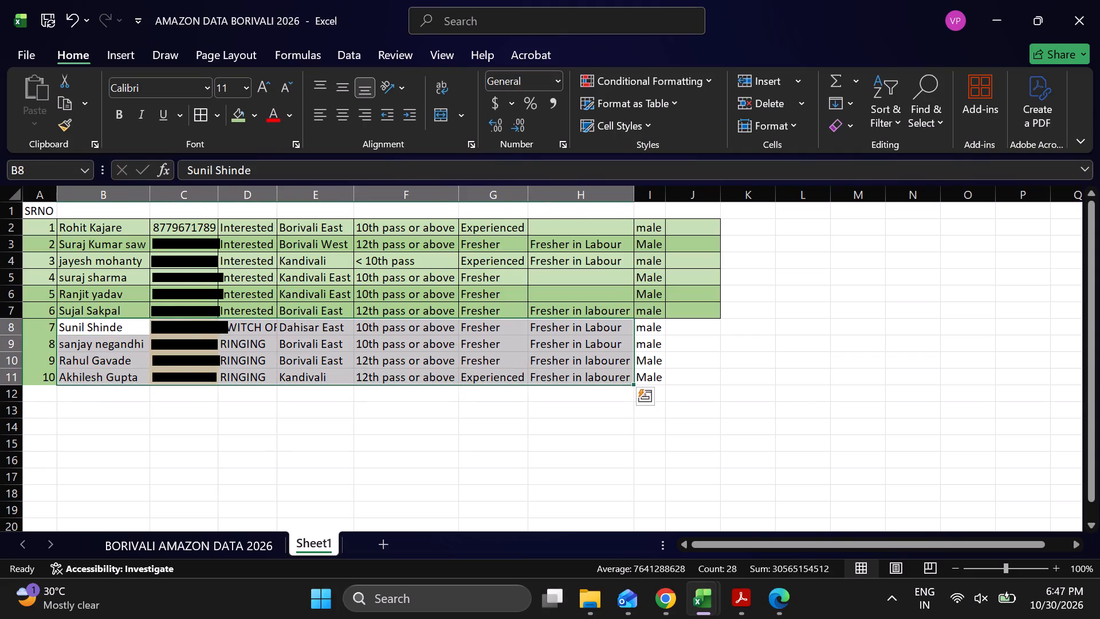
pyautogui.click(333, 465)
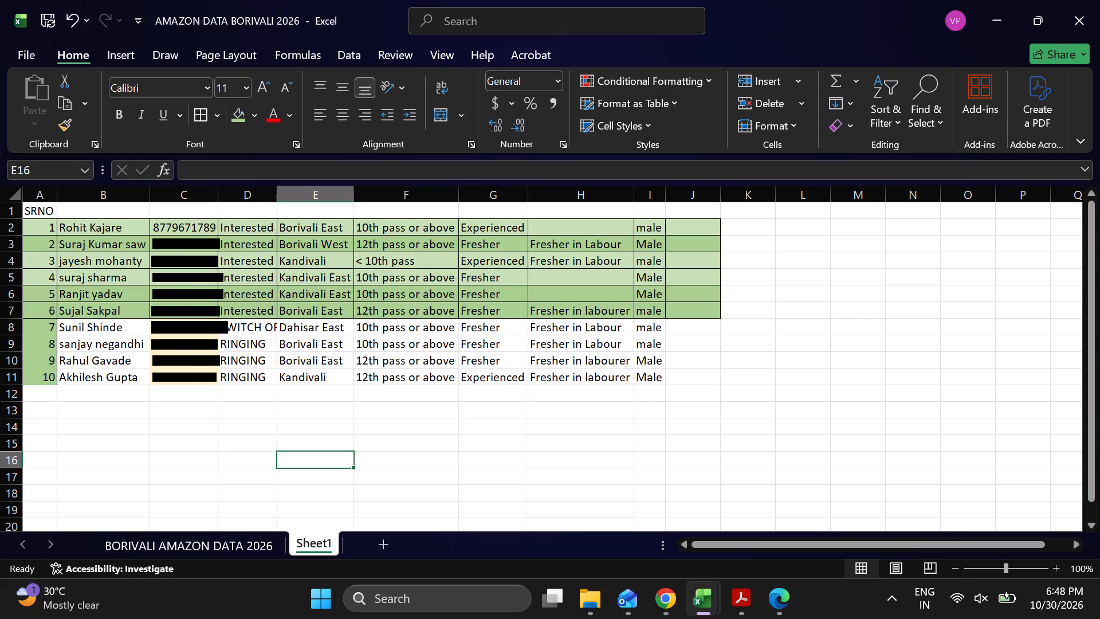
# Clear and delete the call-status cells D2 to D11 in Sheet1, shifting the remaining cells left.
pyautogui.moveTo(229, 326); pyautogui.dragTo(257, 371)
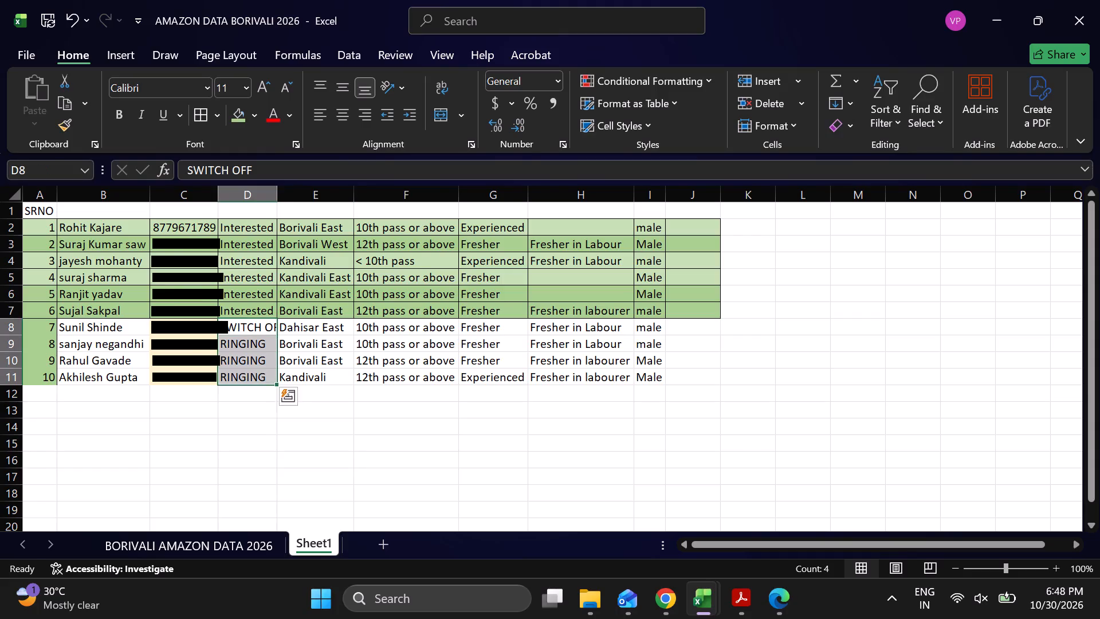
pyautogui.moveTo(227, 222); pyautogui.dragTo(255, 359)
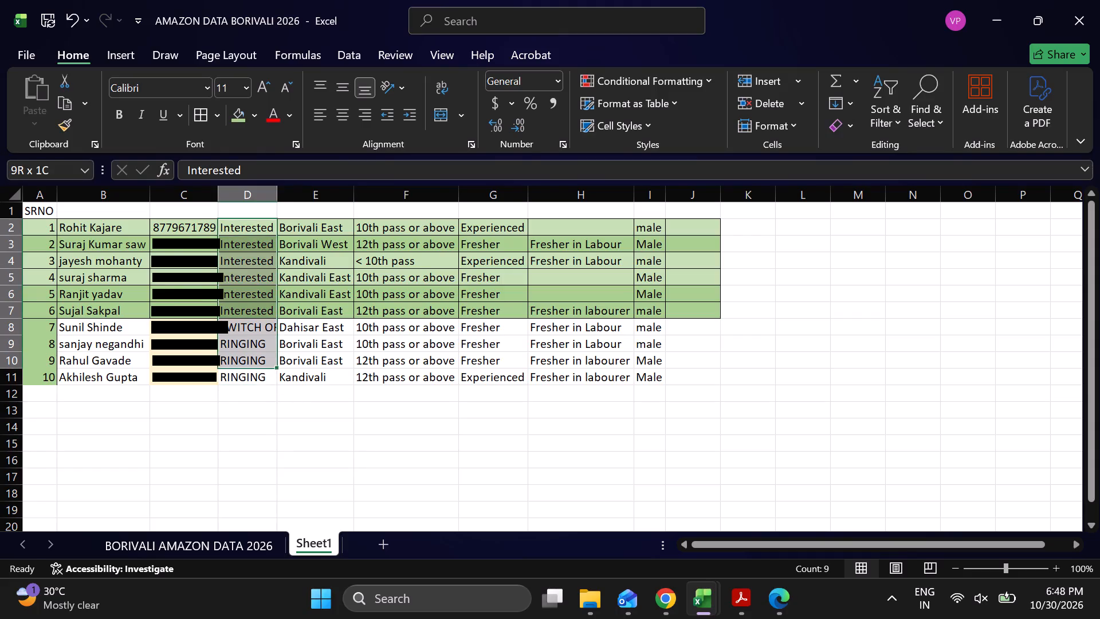
pyautogui.moveTo(255, 359); pyautogui.dragTo(258, 369)
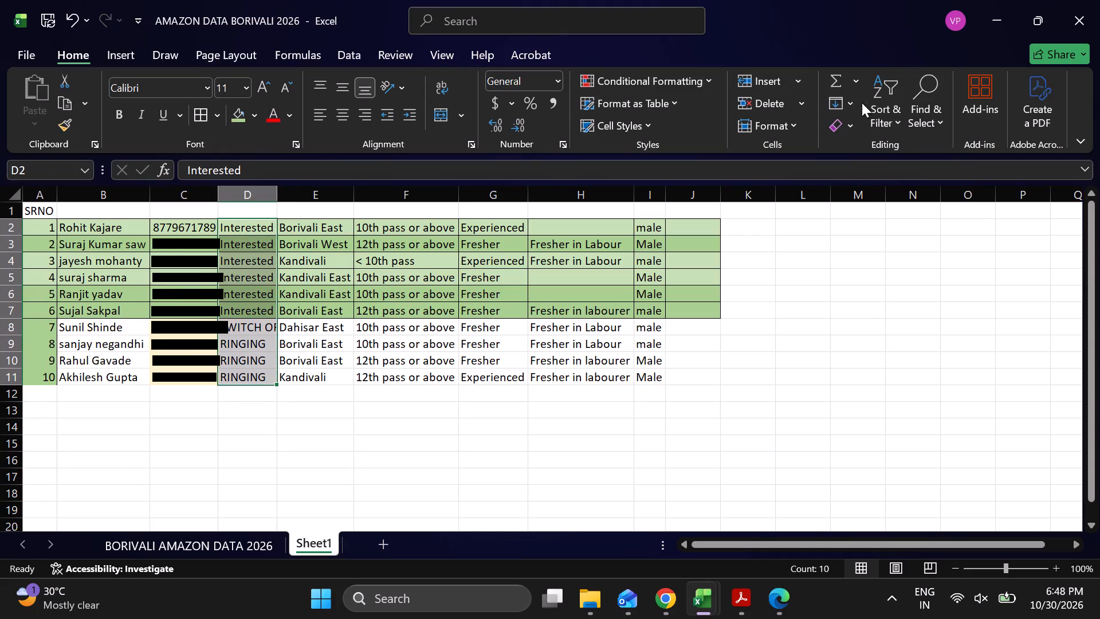
pyautogui.click(851, 124)
pyautogui.click(866, 146)
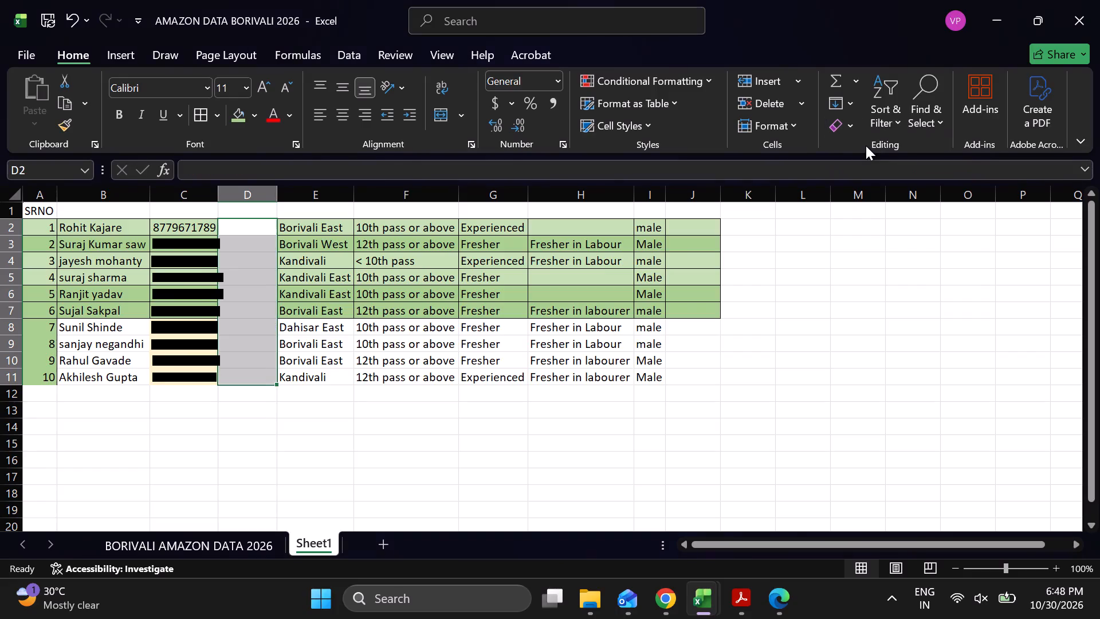
pyautogui.click(793, 107)
pyautogui.click(793, 121)
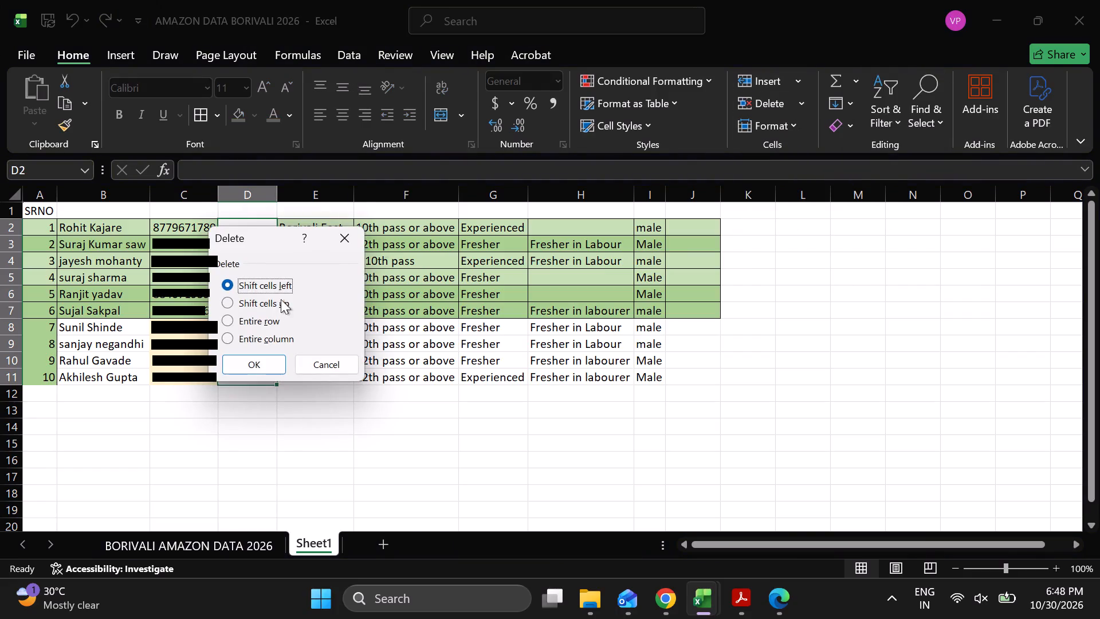
pyautogui.click(268, 362)
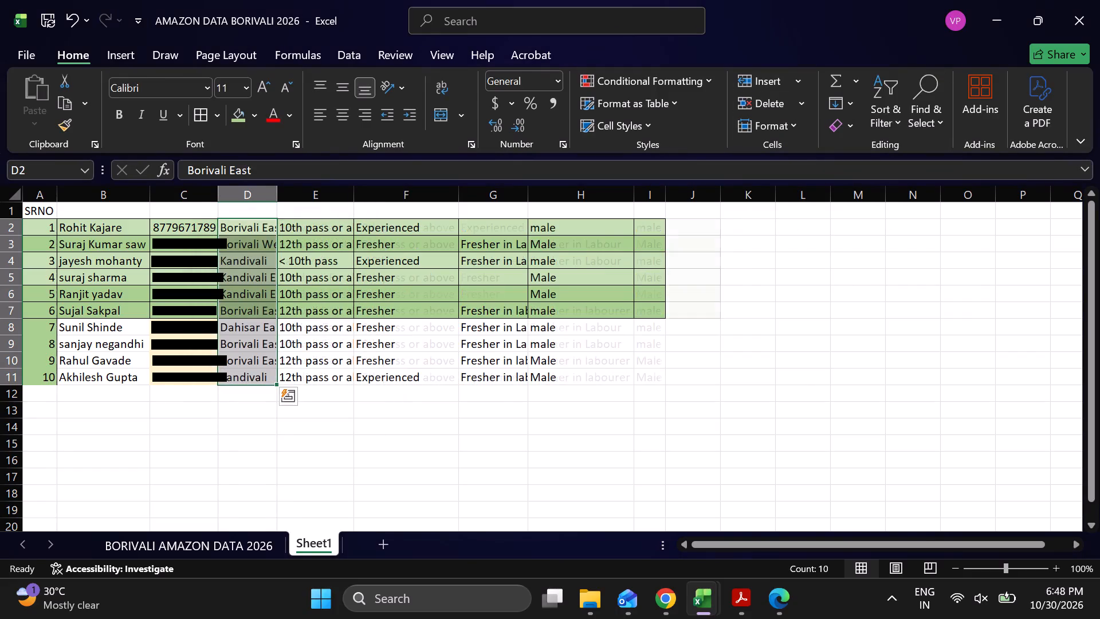
# Auto-fit the width of all Sheet1 columns to the shifted contents.
pyautogui.click(15, 200)
pyautogui.doubleClick(150, 193)
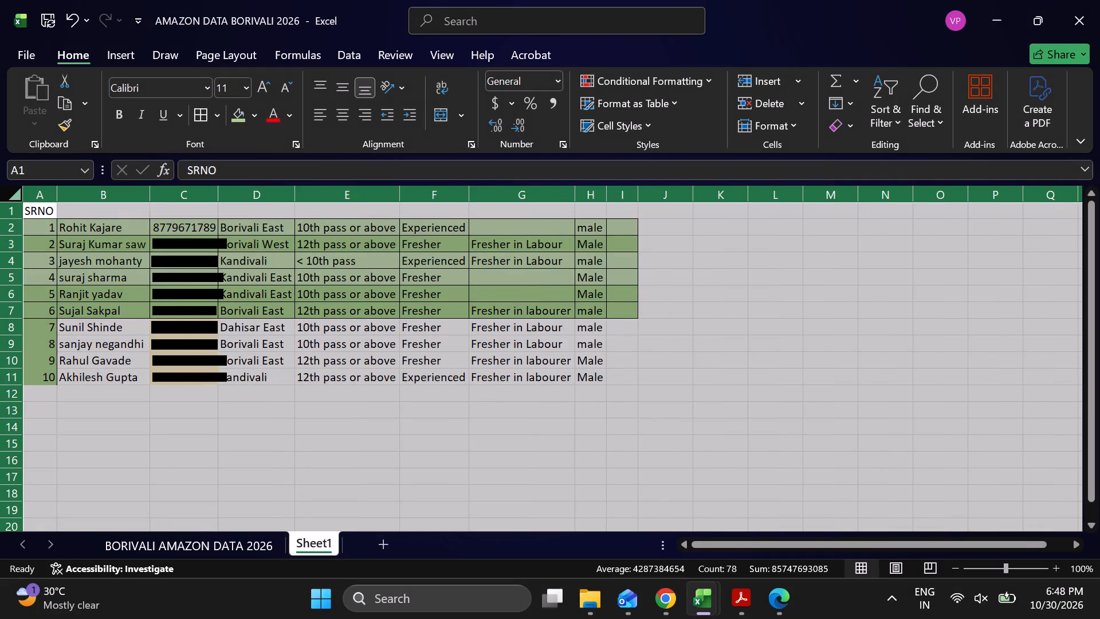
pyautogui.click(417, 444)
pyautogui.click(41, 392)
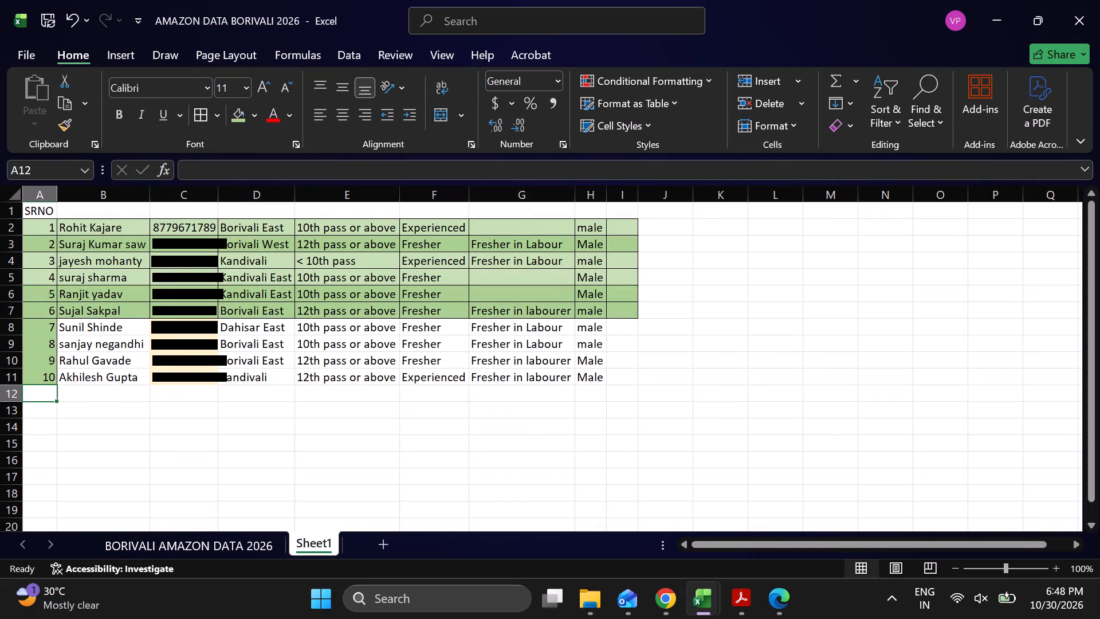
pyautogui.click(235, 443)
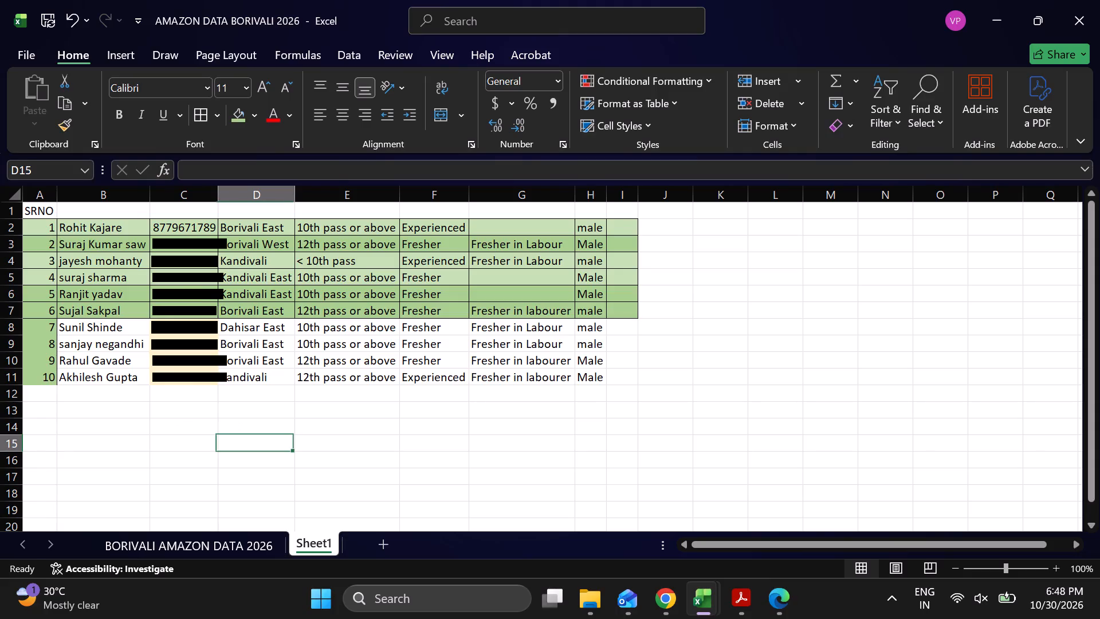
# Enter and correct an additional candidate's name in cell B12 of Sheet1, directly below the numbered rows.
pyautogui.click(112, 394)
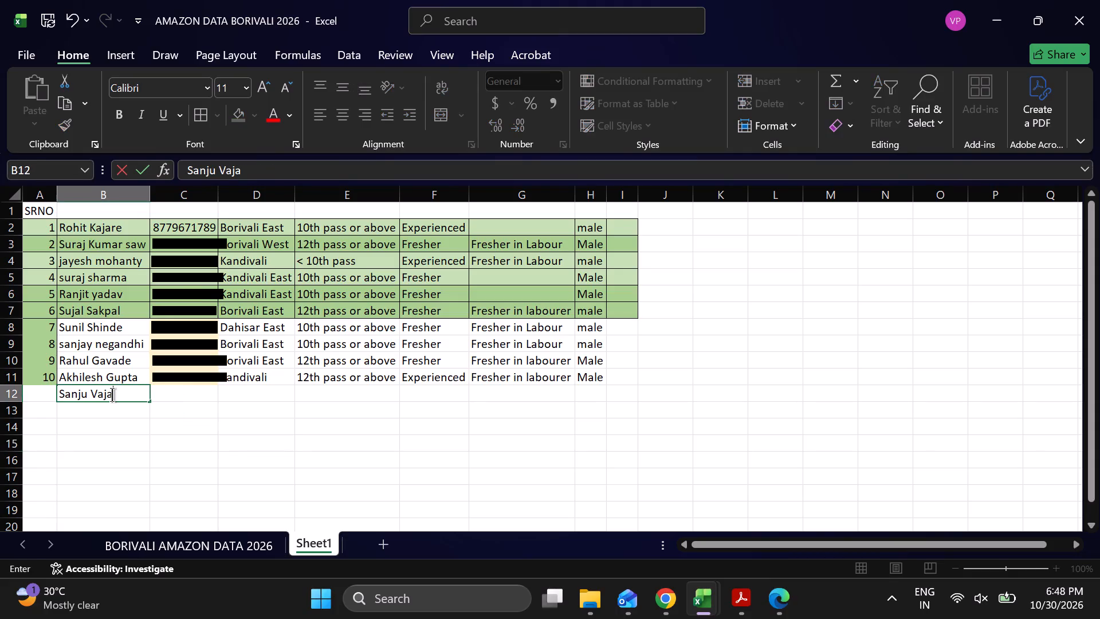
pyautogui.click(179, 391)
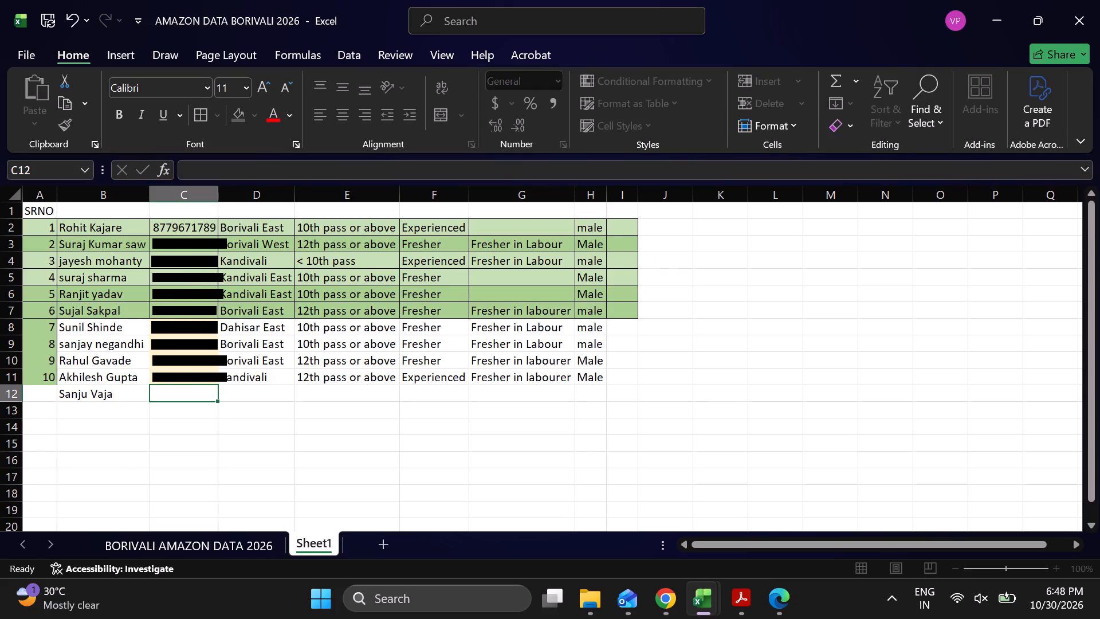
pyautogui.click(94, 393)
pyautogui.press('BackSpace')
pyautogui.press('BackSpace')
pyautogui.press('BackSpace')
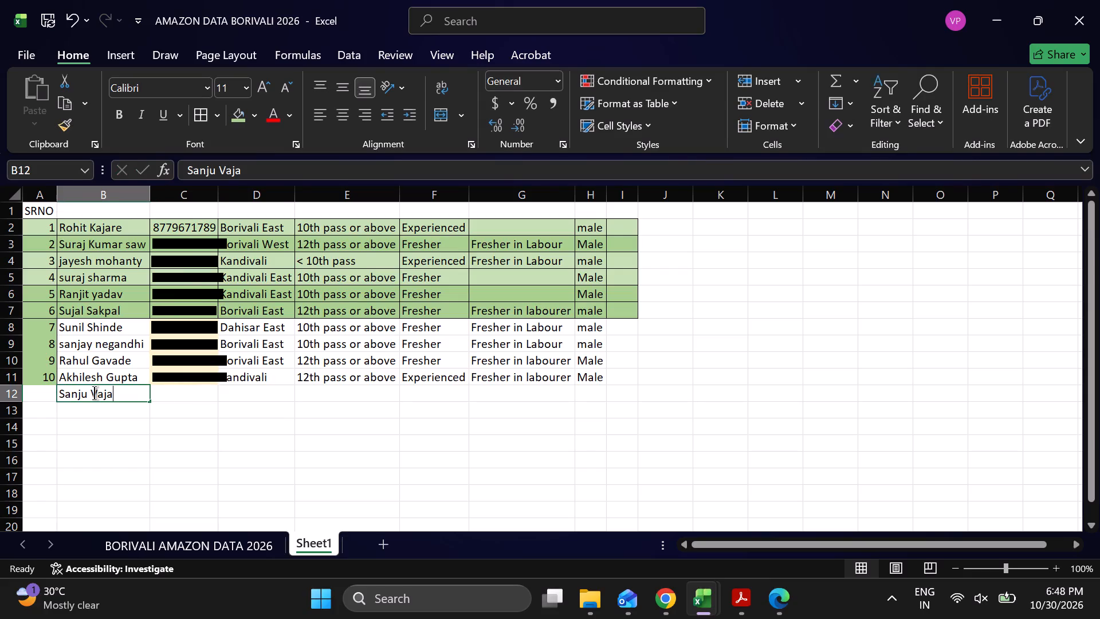
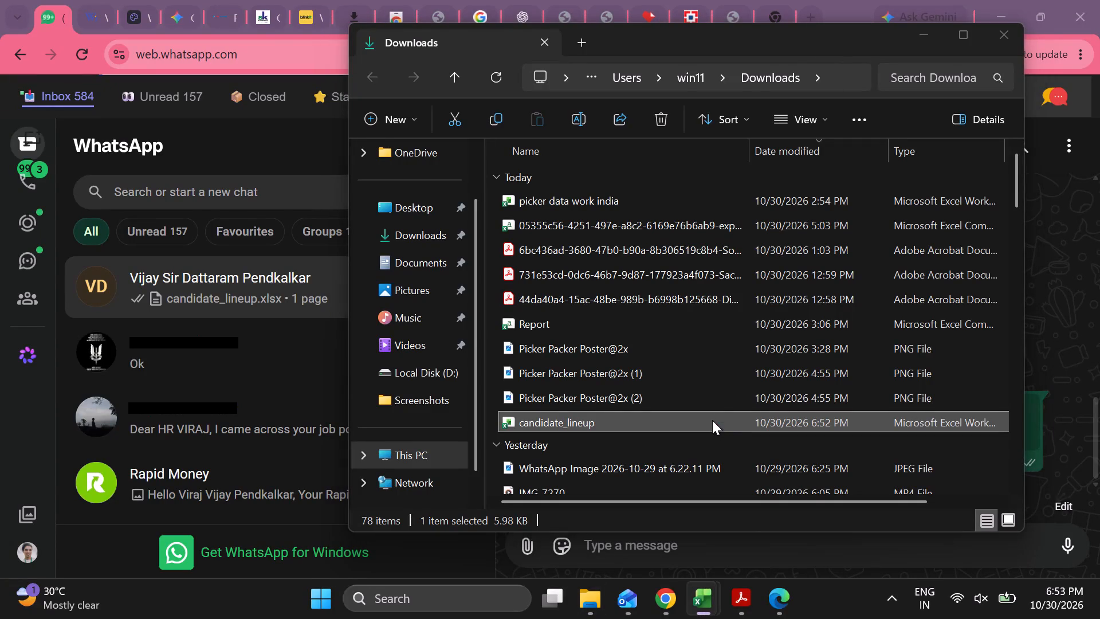
# Open the candidate_lineup workbook from today's files in the Downloads folder.
pyautogui.scroll(-1, 712, 420)
pyautogui.doubleClick(676, 346)
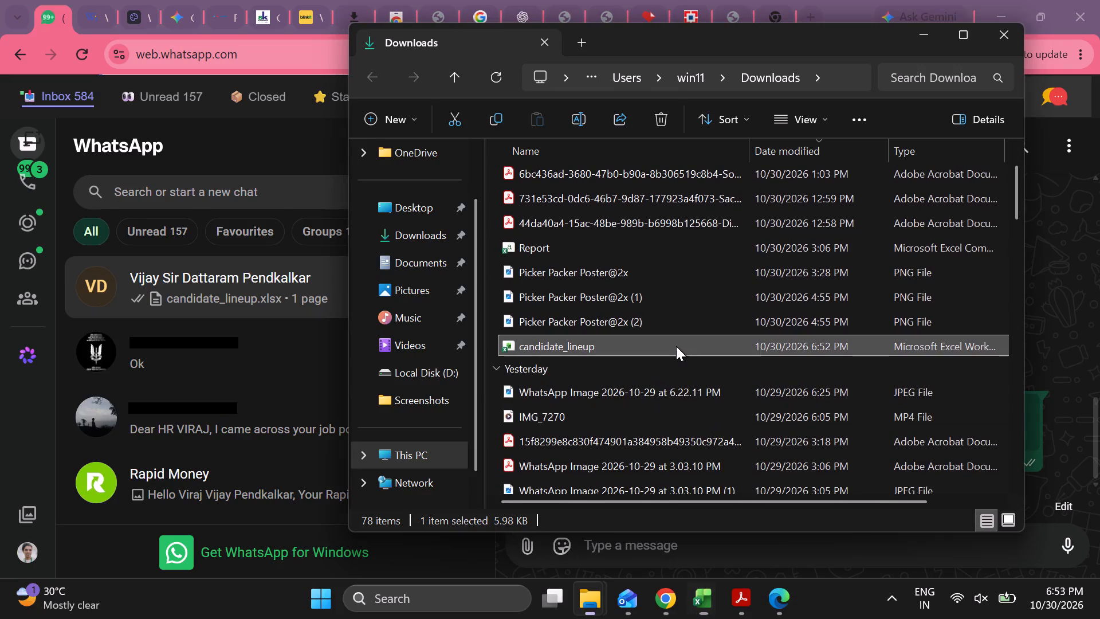
pyautogui.tripleClick(676, 346)
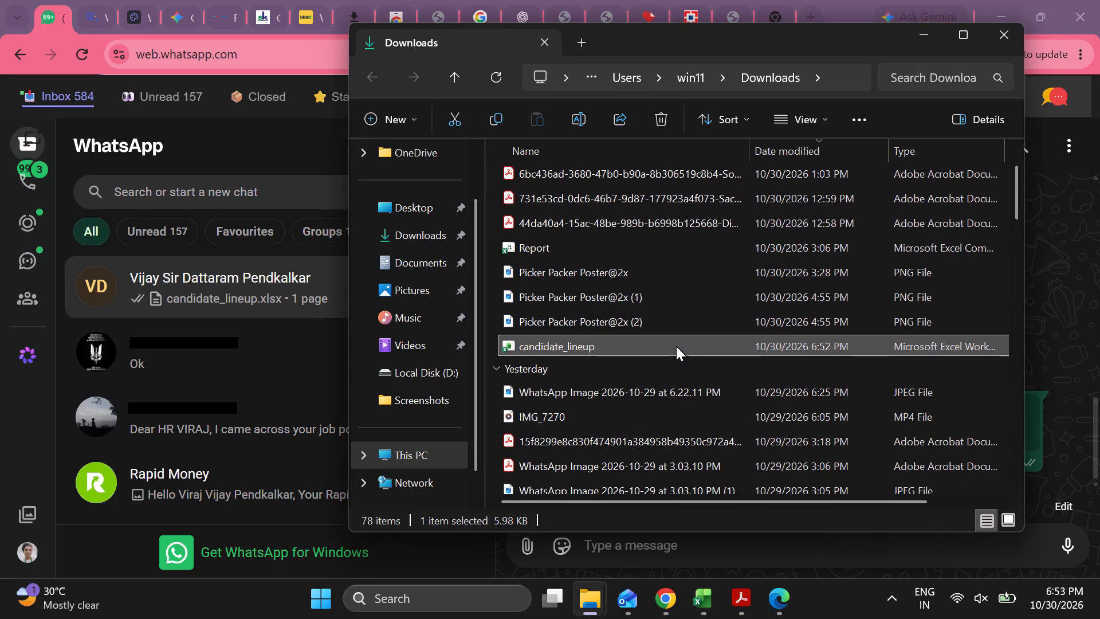
pyautogui.click(676, 346)
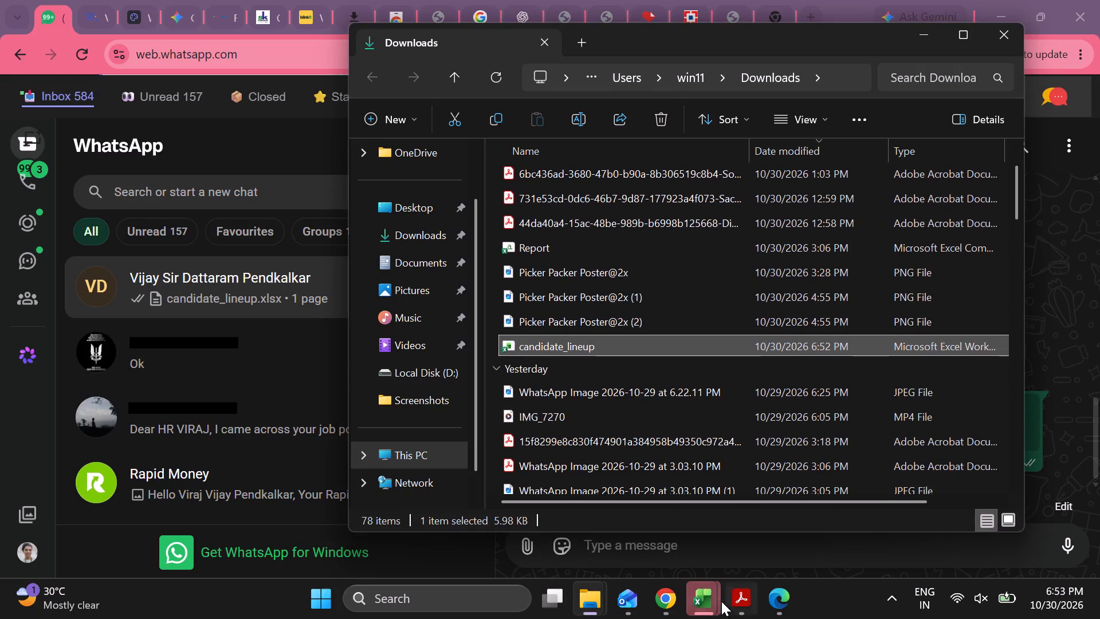
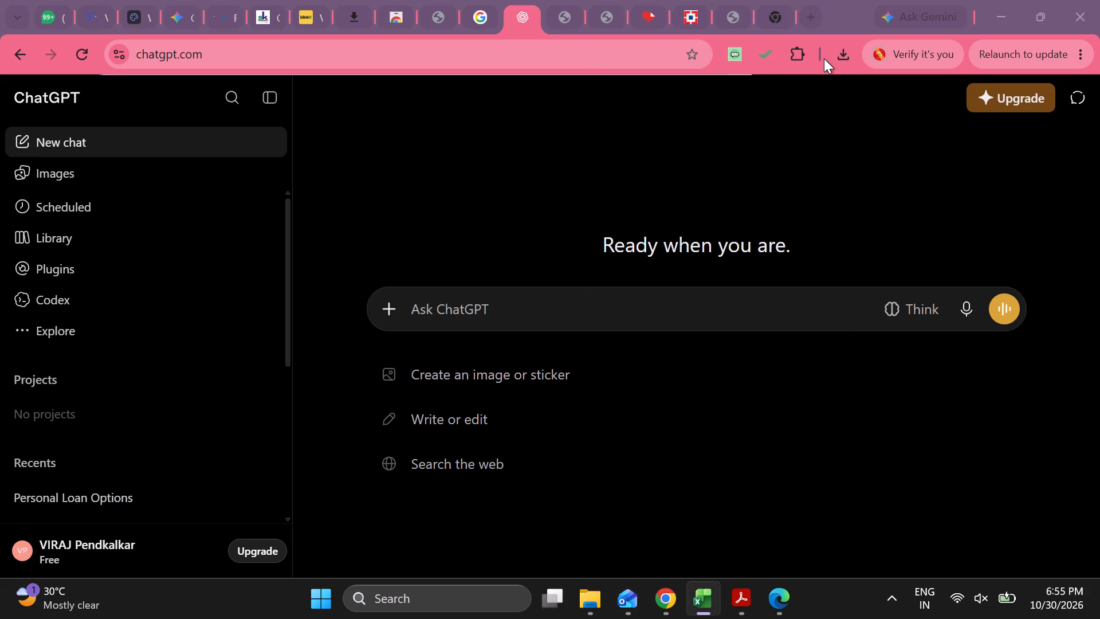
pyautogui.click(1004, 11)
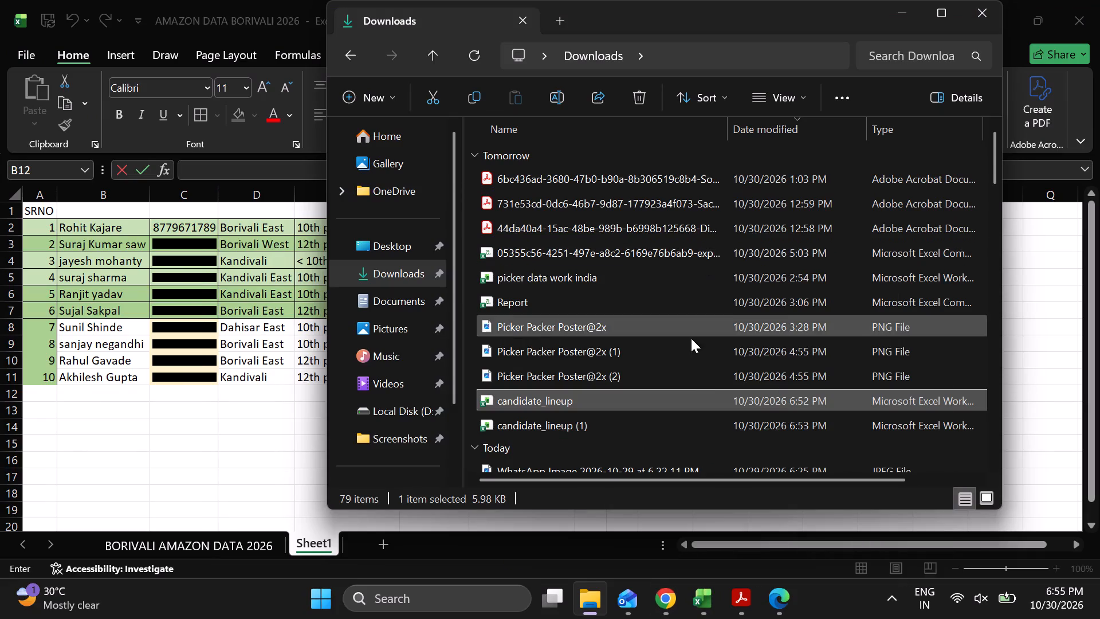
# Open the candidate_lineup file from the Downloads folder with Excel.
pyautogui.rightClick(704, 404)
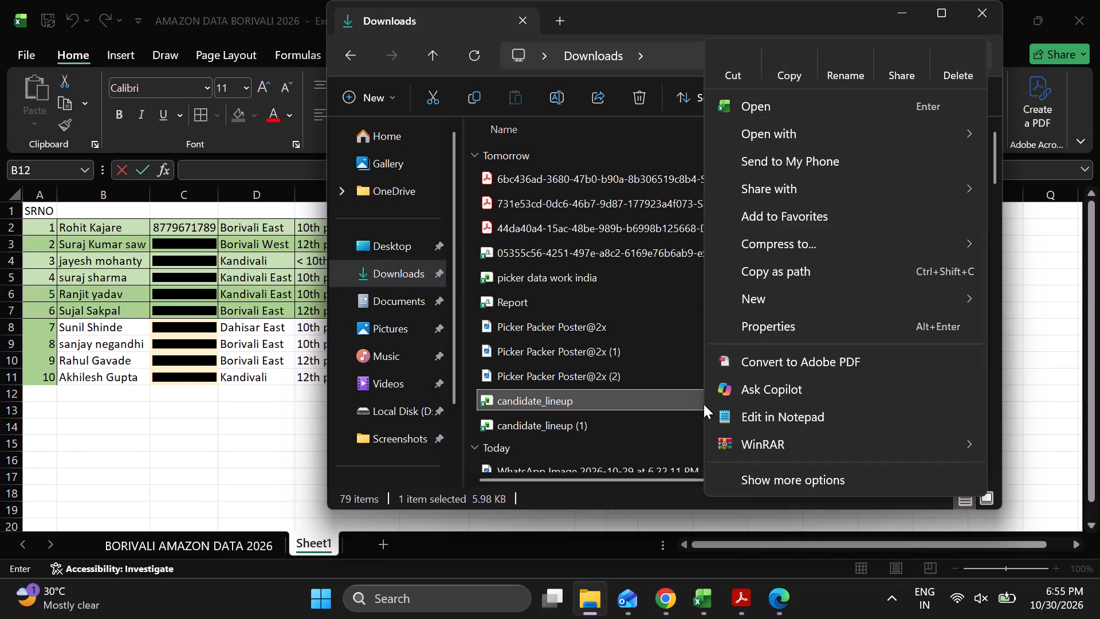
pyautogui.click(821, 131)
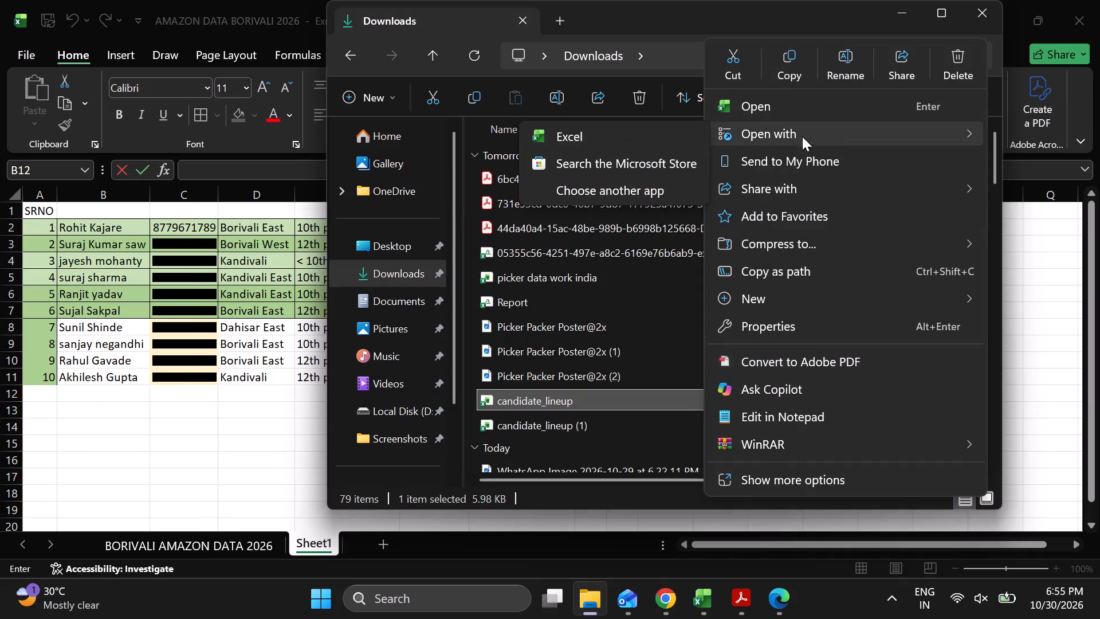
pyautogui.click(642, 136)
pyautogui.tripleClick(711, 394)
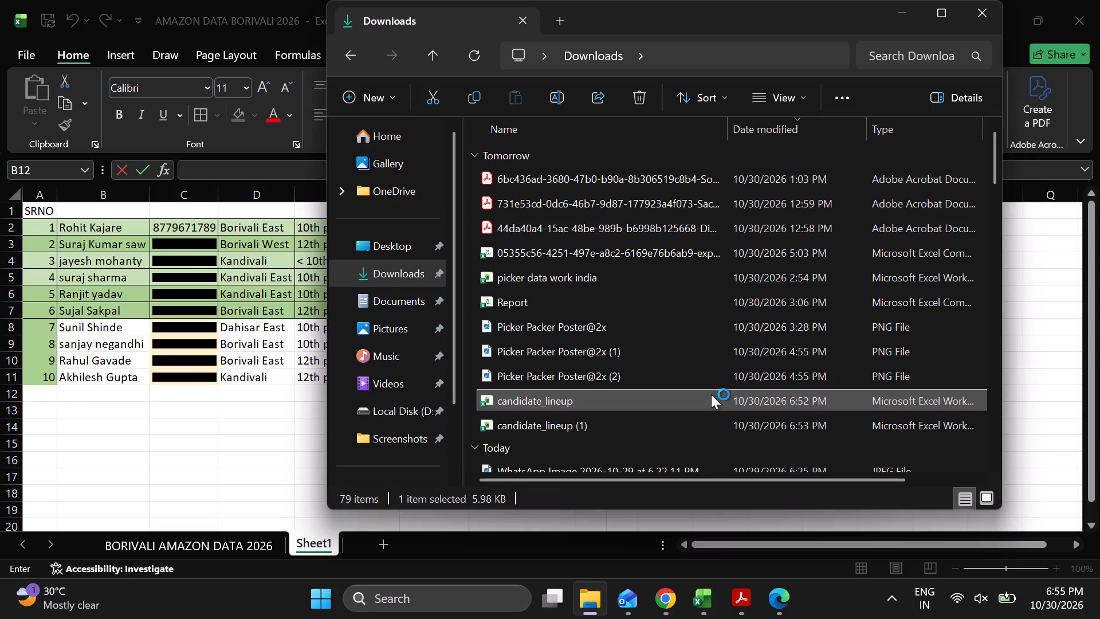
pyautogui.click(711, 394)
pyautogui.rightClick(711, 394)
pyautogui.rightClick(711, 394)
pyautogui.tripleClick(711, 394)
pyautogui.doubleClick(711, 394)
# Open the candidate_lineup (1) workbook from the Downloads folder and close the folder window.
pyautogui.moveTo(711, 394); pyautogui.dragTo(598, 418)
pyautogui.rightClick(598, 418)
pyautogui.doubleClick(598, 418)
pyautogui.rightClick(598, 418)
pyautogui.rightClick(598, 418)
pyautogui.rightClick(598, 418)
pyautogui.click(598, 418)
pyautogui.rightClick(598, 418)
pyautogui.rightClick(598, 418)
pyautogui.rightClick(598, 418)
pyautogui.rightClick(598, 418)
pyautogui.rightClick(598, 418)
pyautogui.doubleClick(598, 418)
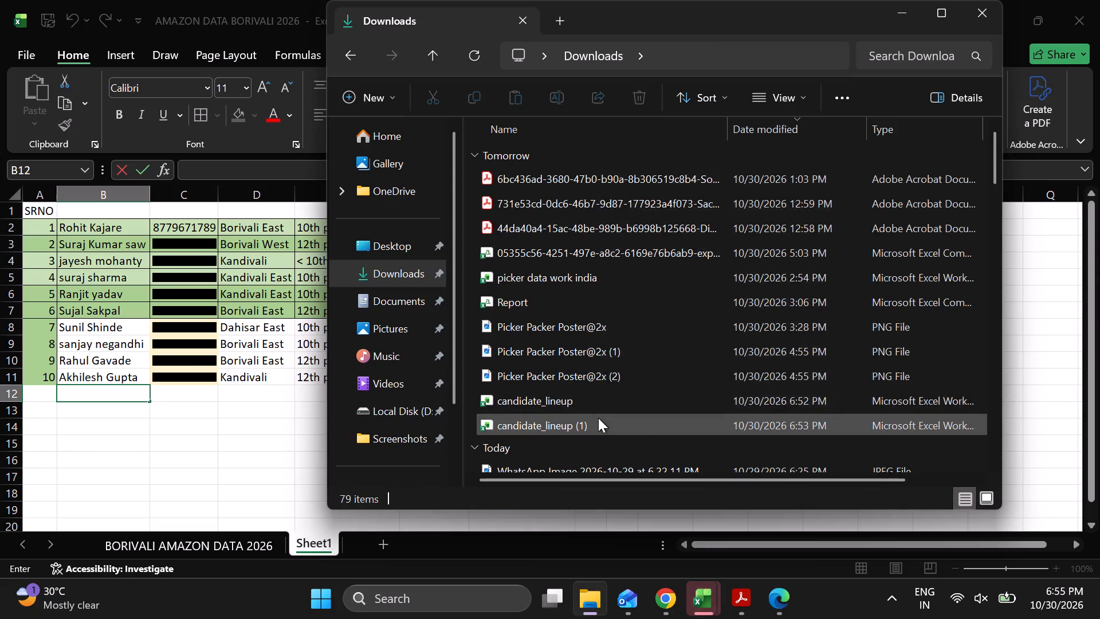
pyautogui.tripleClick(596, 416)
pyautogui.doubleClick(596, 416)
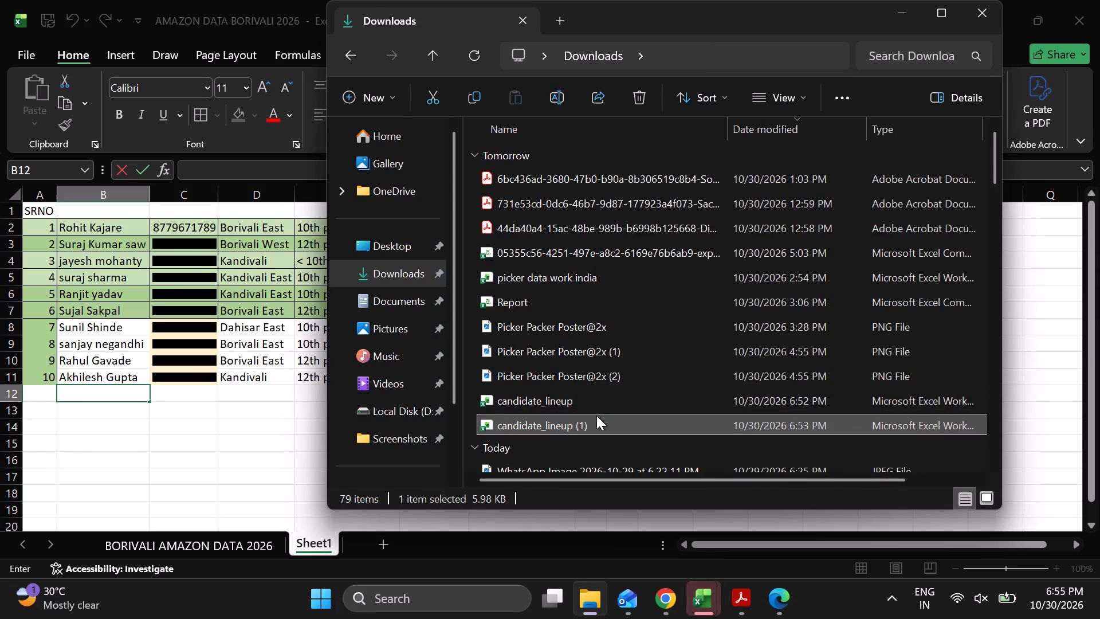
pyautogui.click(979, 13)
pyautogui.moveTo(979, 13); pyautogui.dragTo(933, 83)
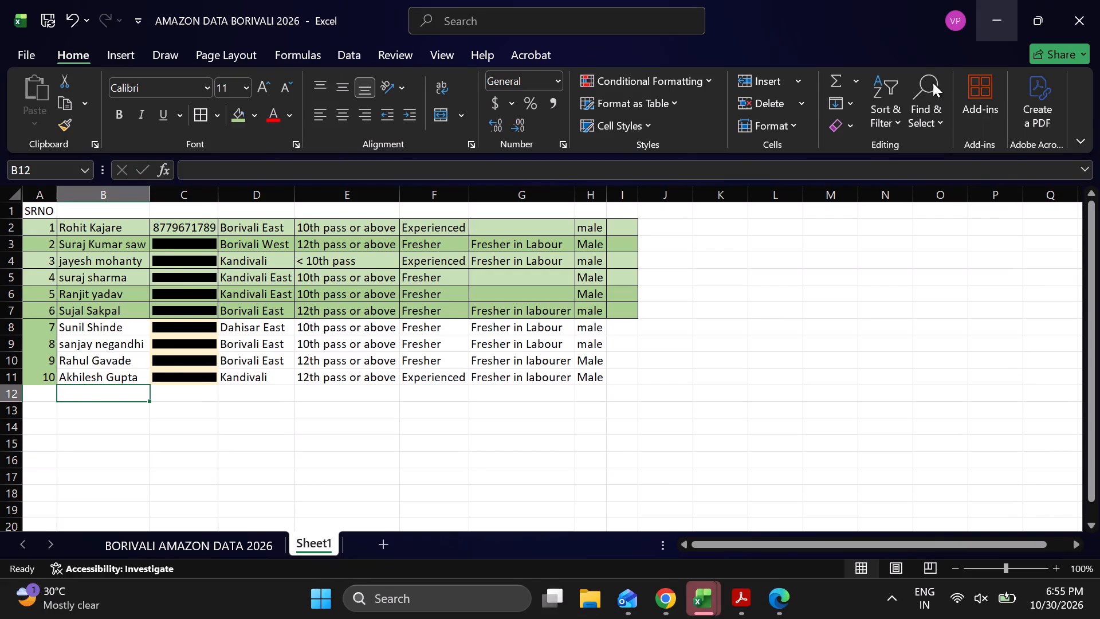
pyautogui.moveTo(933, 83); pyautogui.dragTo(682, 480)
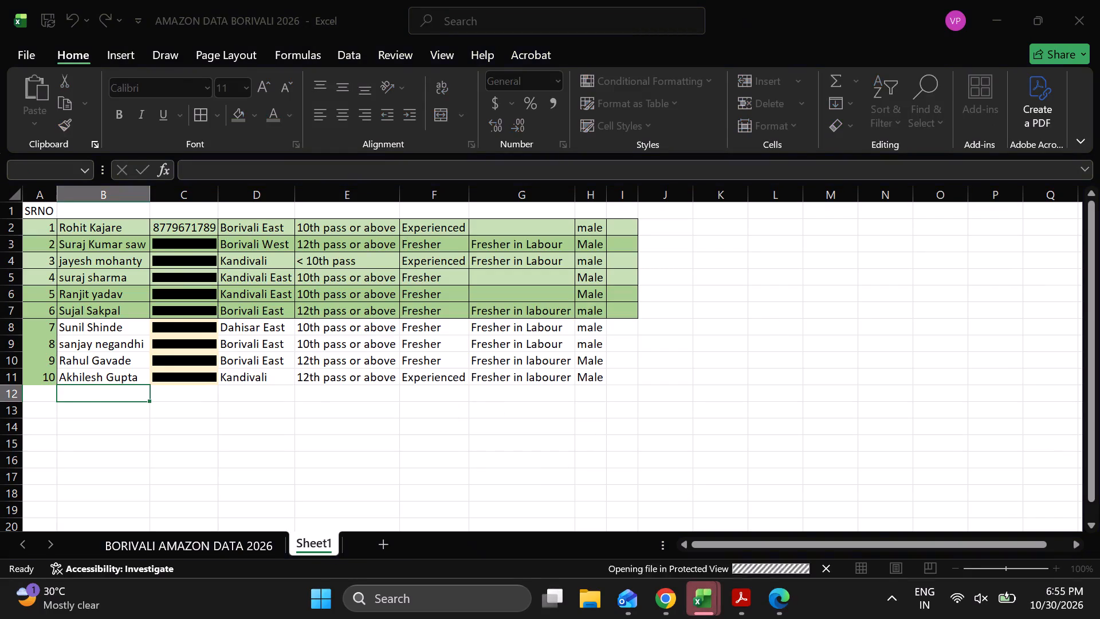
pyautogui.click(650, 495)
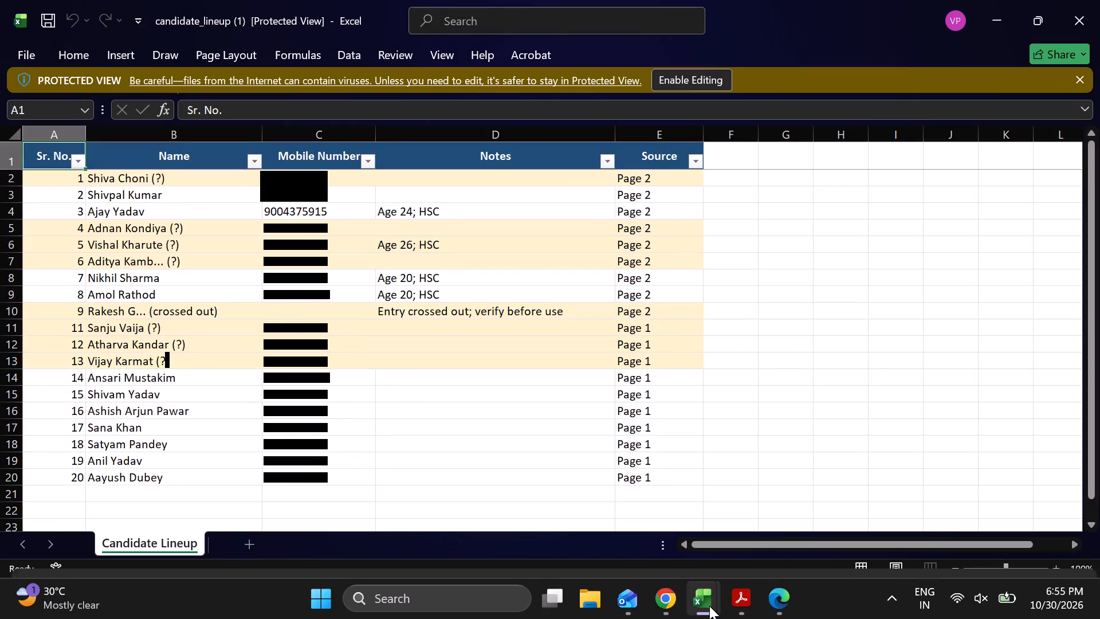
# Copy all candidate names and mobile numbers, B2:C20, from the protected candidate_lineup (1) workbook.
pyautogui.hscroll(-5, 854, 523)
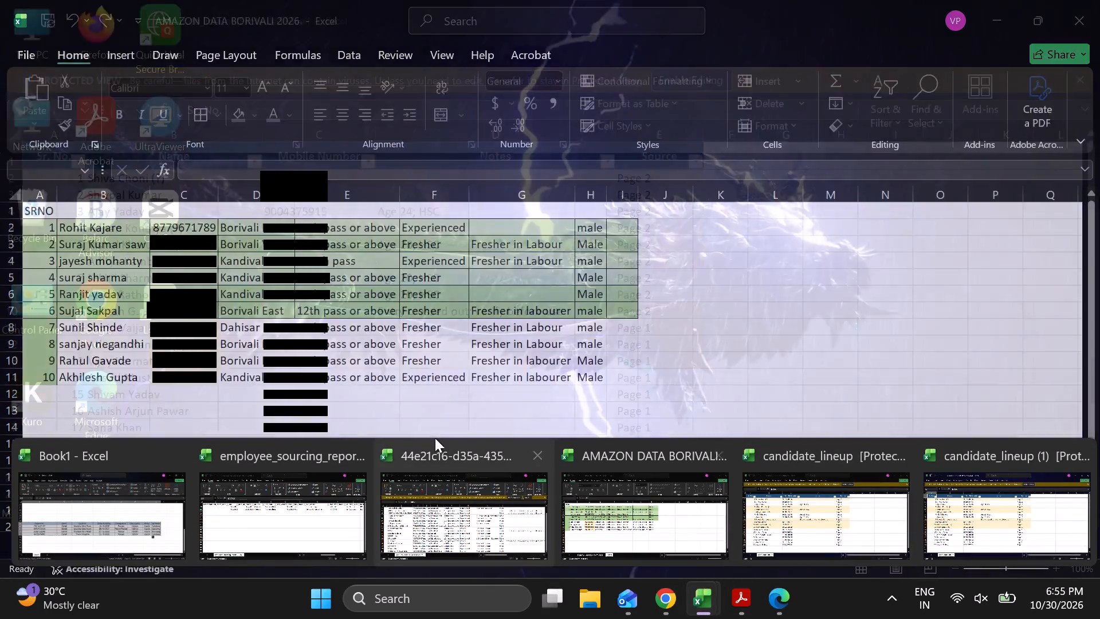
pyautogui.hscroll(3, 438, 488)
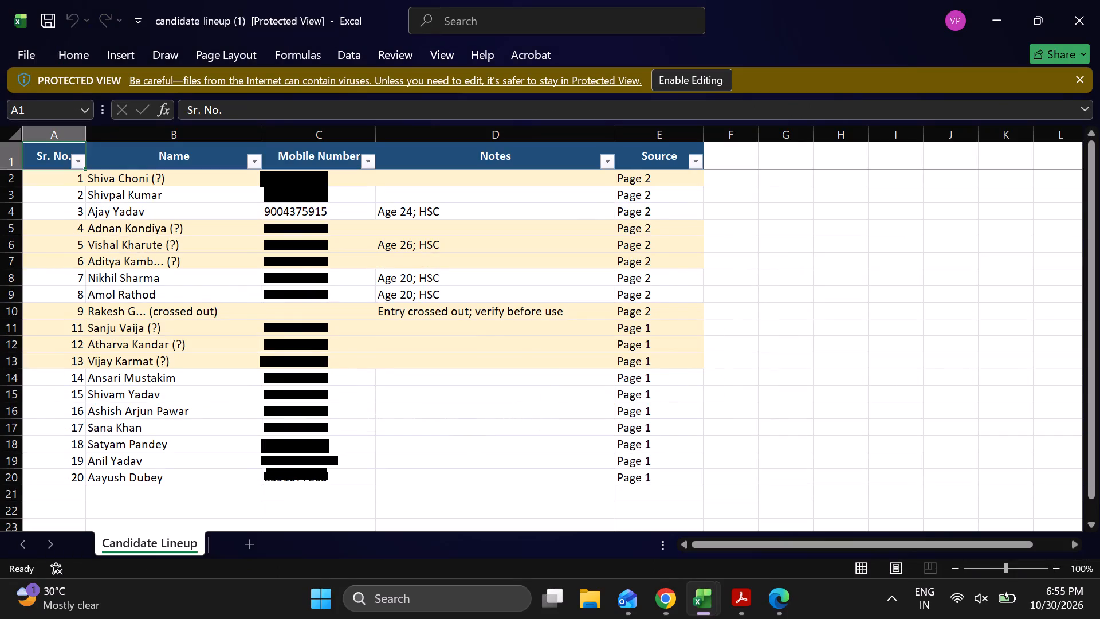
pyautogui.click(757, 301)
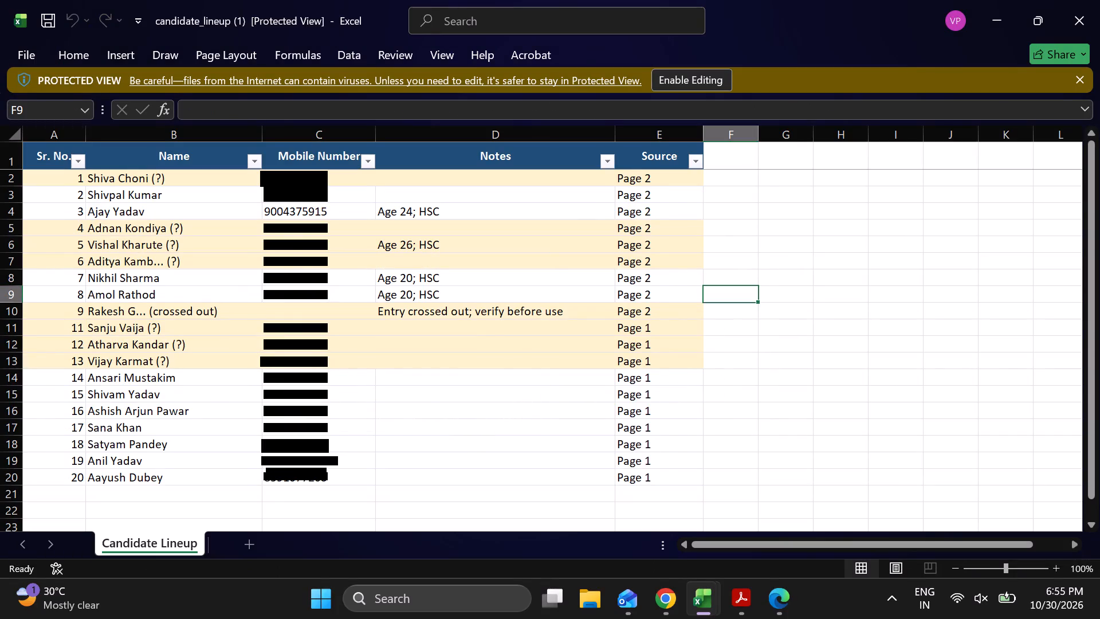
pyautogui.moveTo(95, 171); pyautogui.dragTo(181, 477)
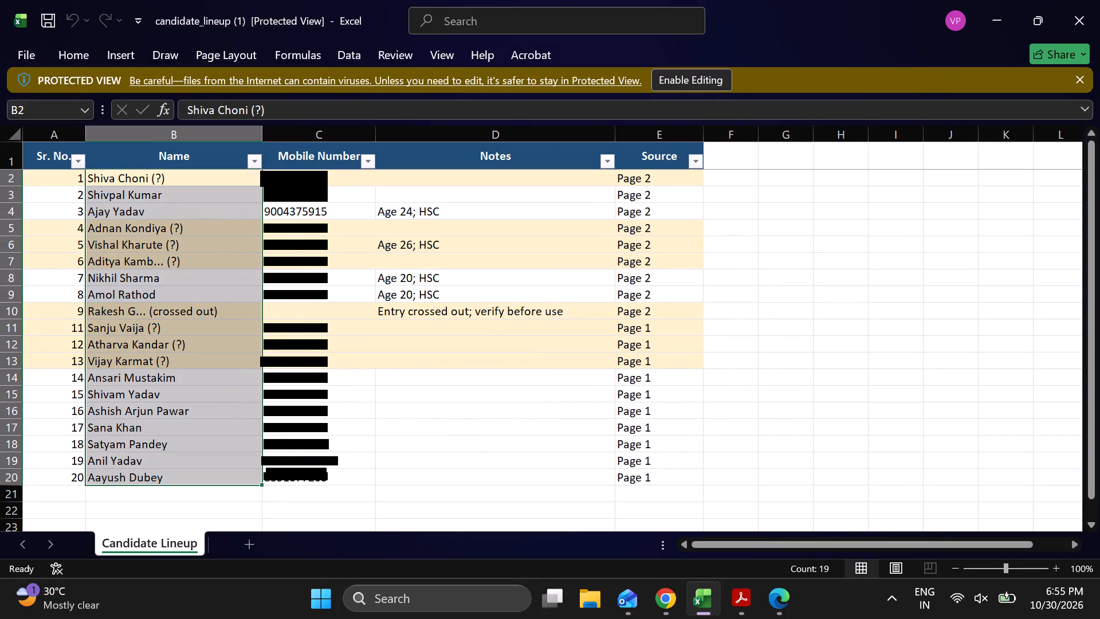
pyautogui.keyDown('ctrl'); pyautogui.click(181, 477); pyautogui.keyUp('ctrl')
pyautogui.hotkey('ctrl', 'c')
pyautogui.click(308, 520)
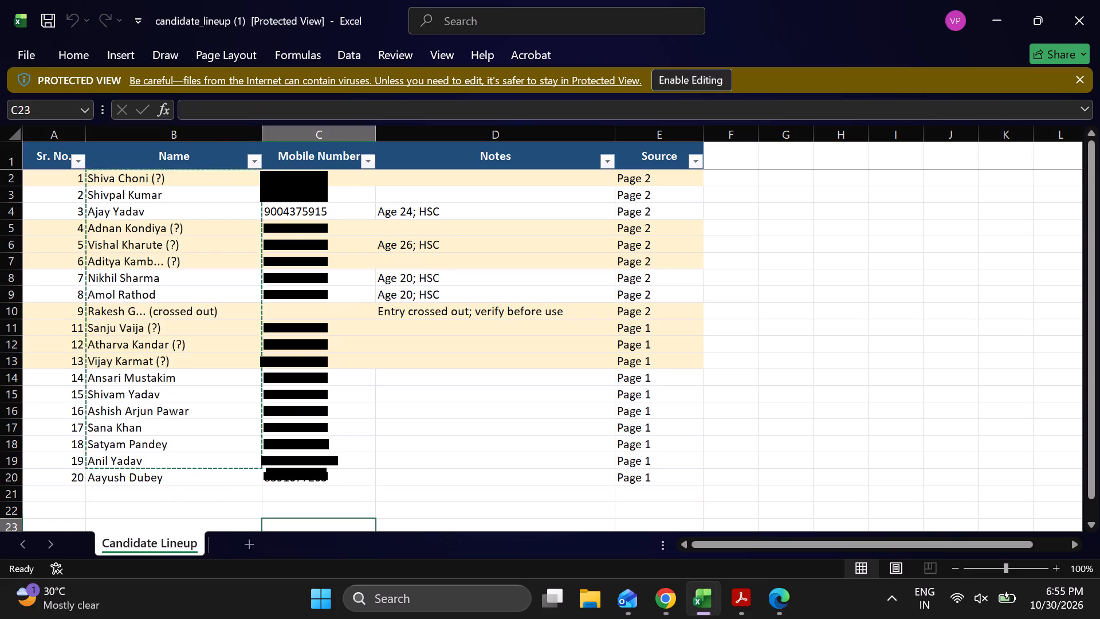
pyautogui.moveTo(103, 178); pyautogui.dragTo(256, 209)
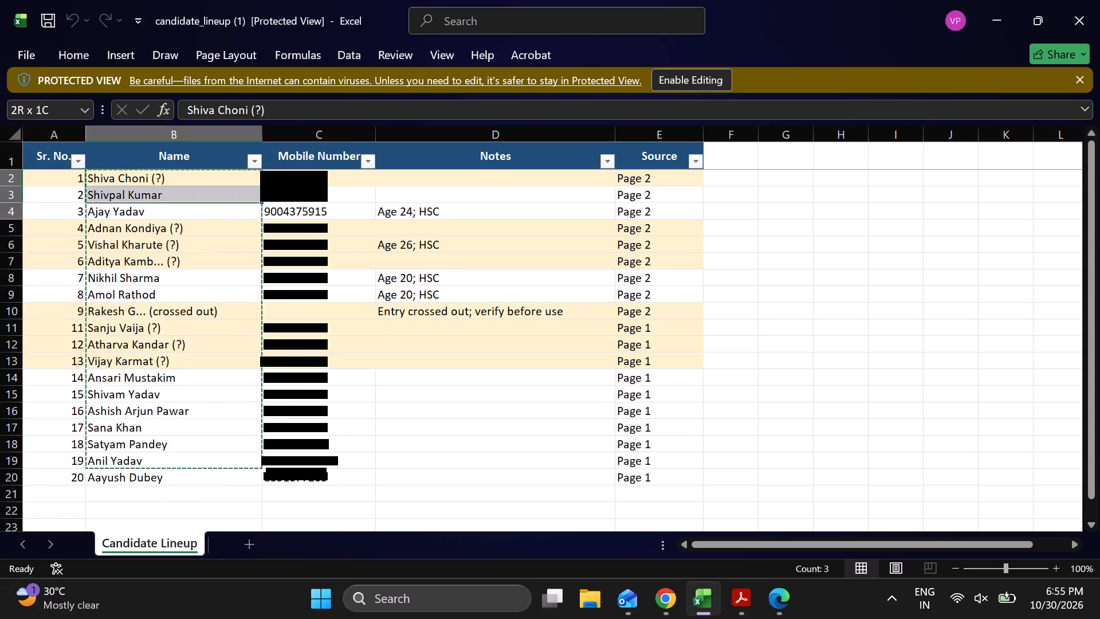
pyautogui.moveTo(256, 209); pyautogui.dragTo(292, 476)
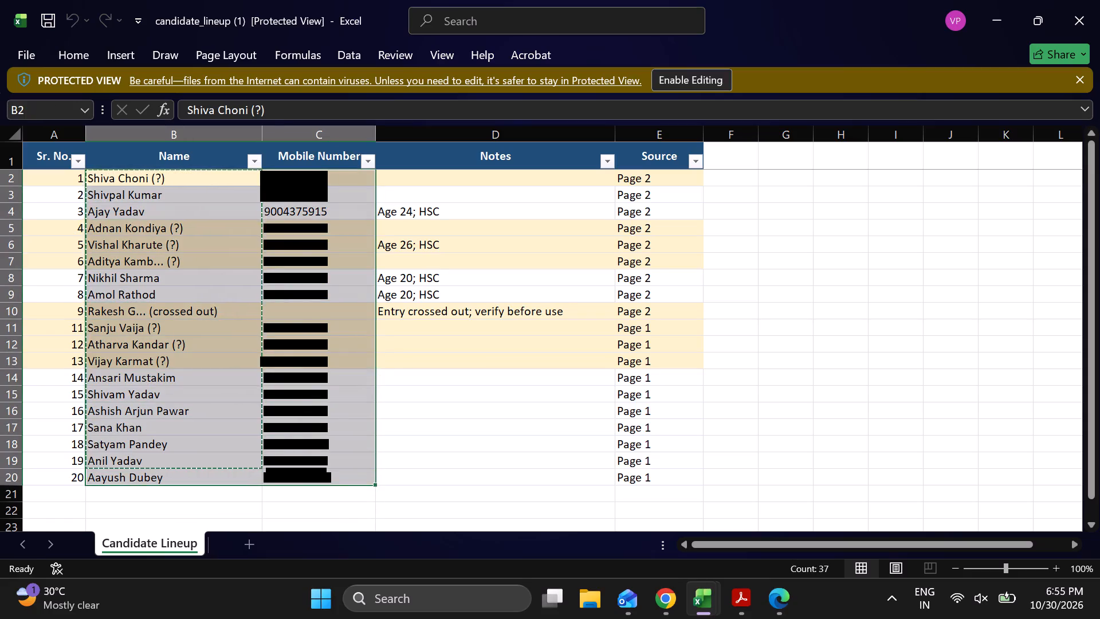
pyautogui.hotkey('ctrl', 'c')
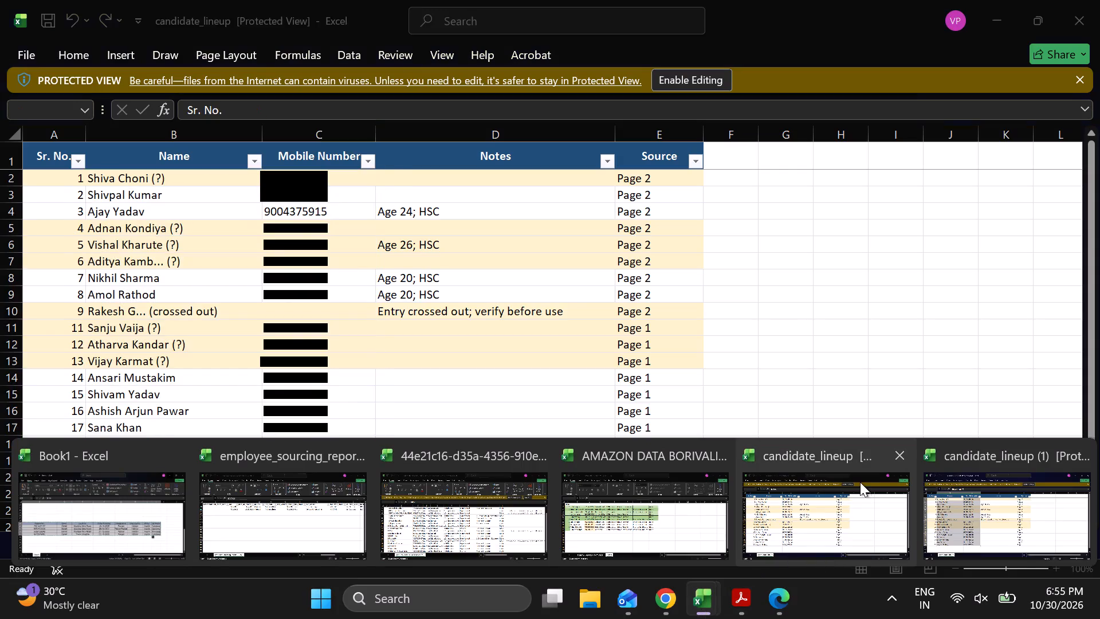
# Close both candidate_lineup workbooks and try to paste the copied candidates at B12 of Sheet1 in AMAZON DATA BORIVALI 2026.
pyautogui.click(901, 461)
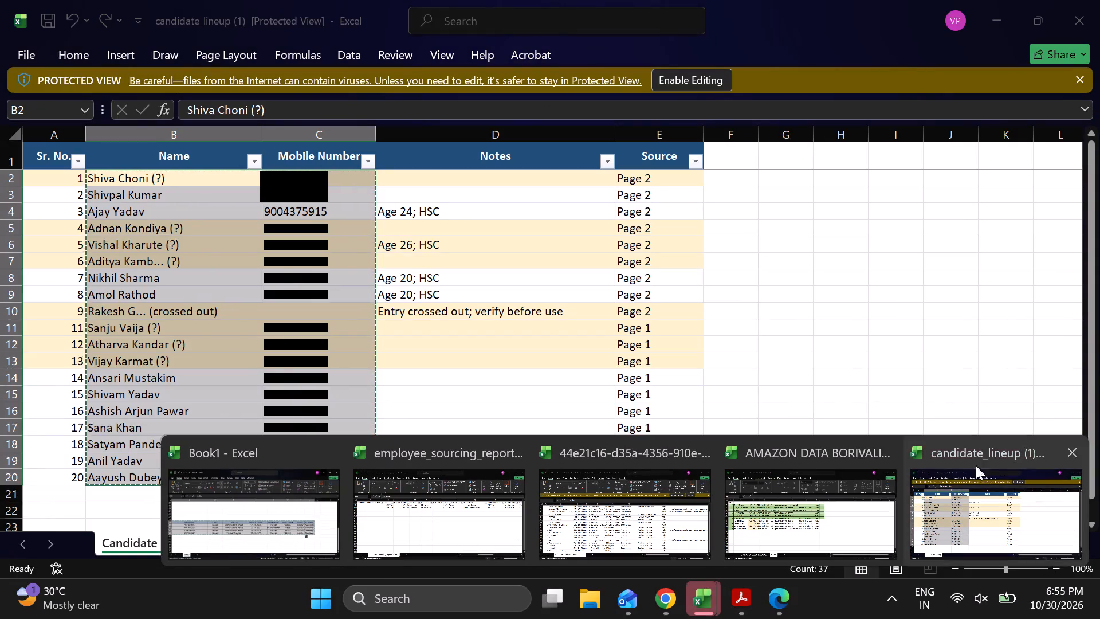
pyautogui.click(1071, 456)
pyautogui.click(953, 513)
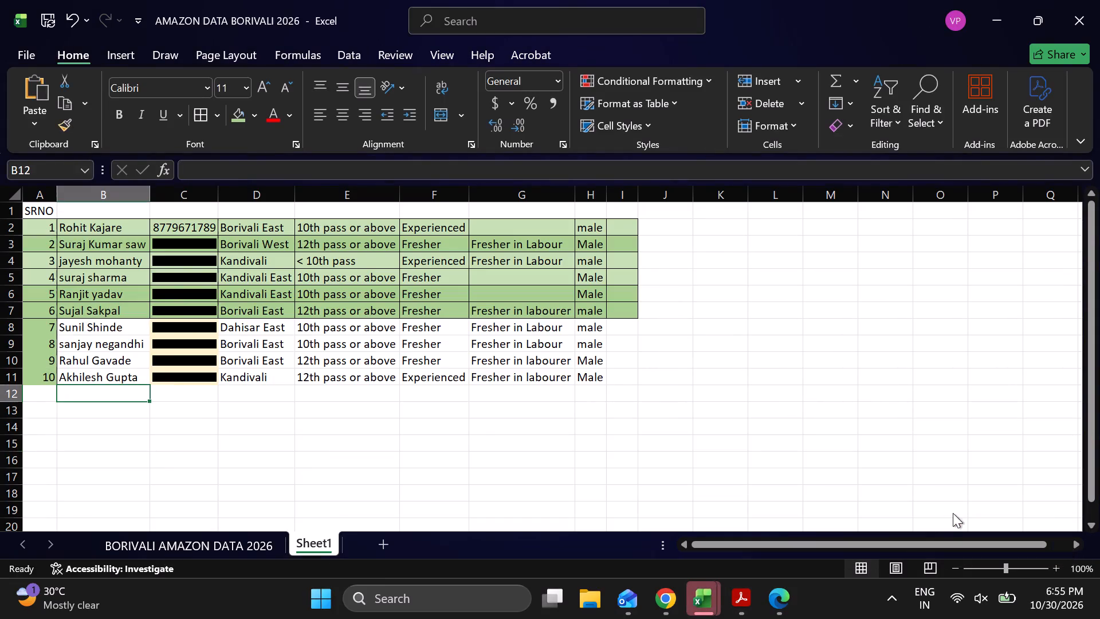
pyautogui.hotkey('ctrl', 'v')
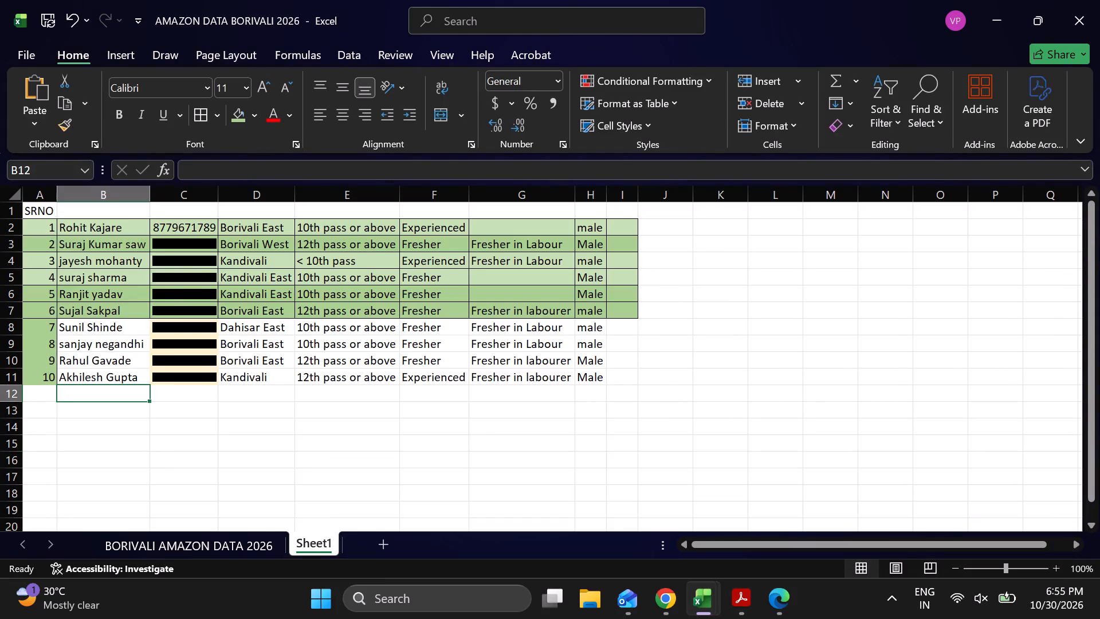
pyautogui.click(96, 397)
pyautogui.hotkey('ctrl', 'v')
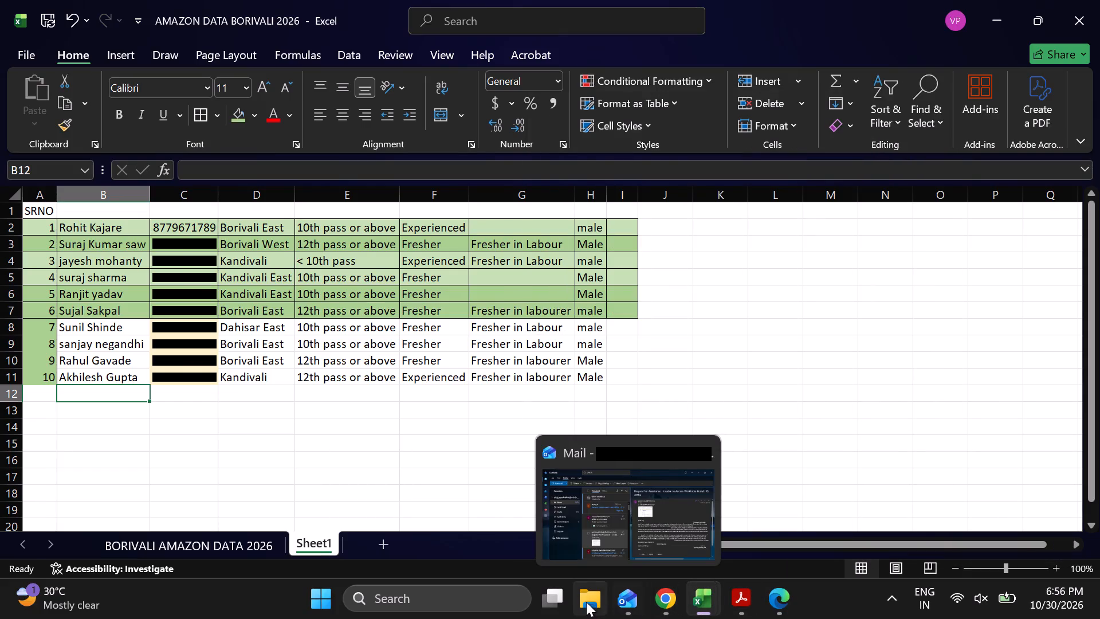
# Open candidate_lineup (1) from File Explorer's recent files and enable editing in the workbook.
pyautogui.doubleClick(586, 602)
pyautogui.click(586, 602)
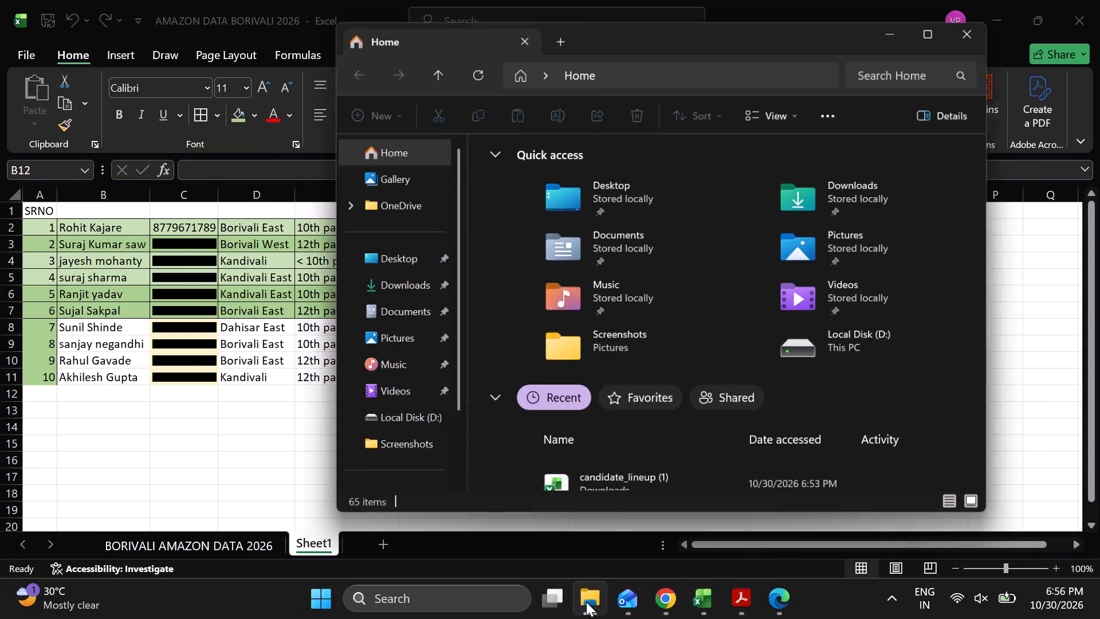
pyautogui.doubleClick(601, 473)
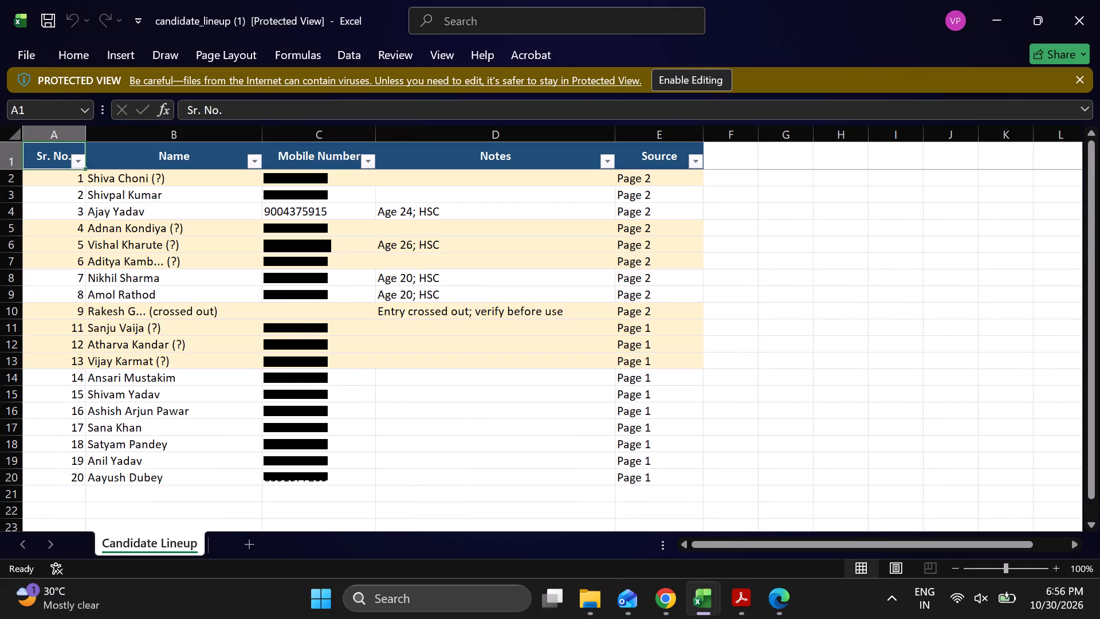
pyautogui.click(103, 175)
pyautogui.moveTo(103, 175); pyautogui.dragTo(286, 365)
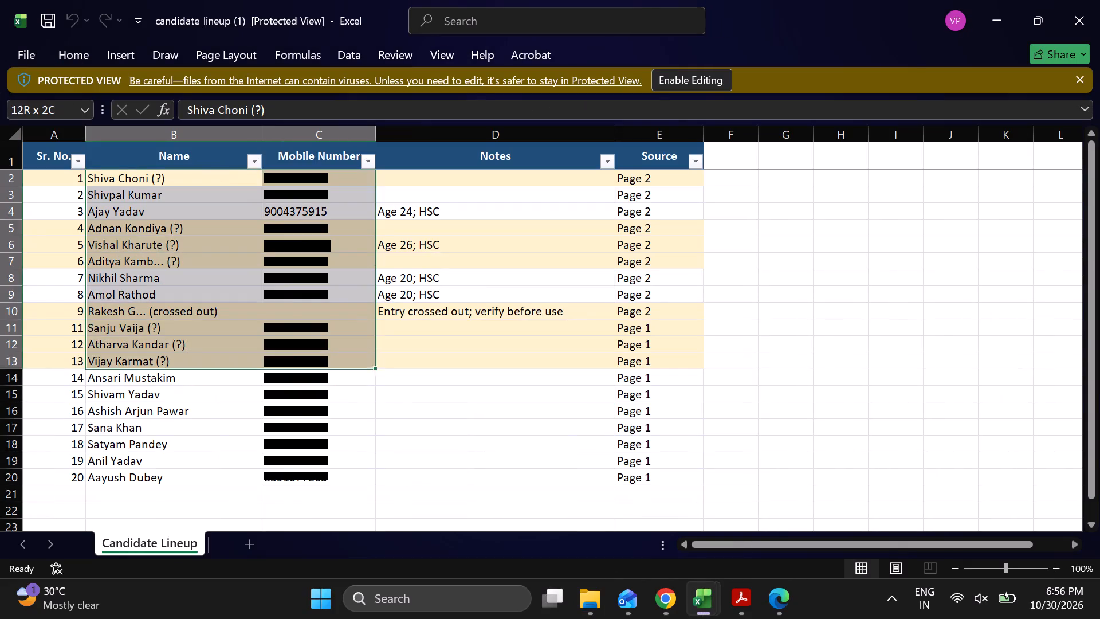
pyautogui.moveTo(286, 365); pyautogui.dragTo(372, 280)
pyautogui.click(708, 82)
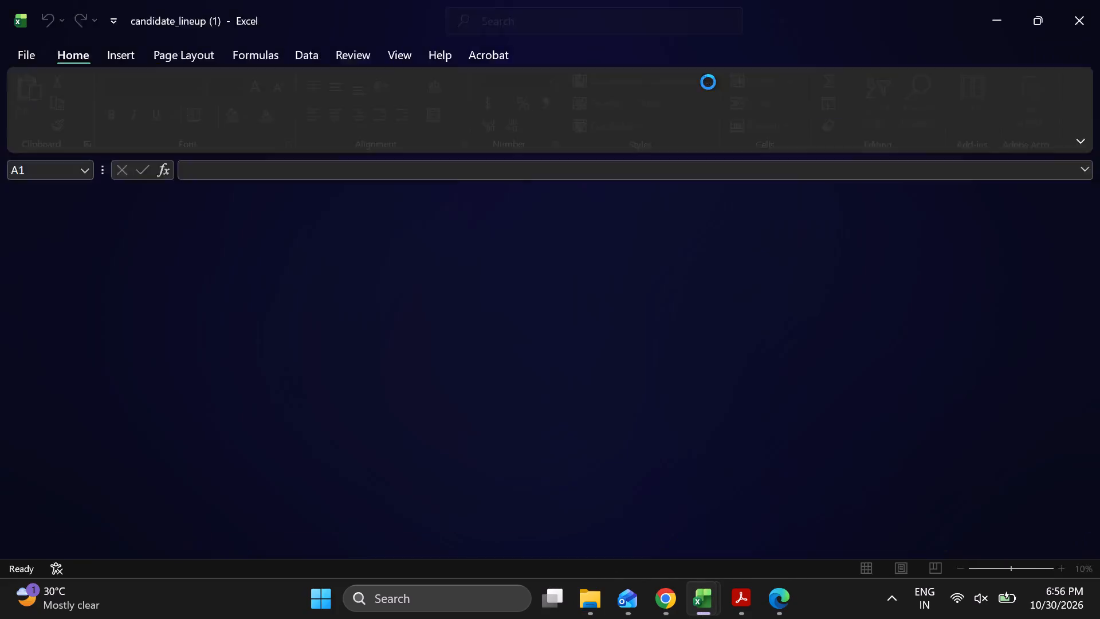
# Copy the names and mobile numbers in B2:C20 of the Candidate Lineup sheet and switch to the AMAZON DATA BORIVALI 2026 workbook.
pyautogui.moveTo(154, 240); pyautogui.dragTo(341, 284)
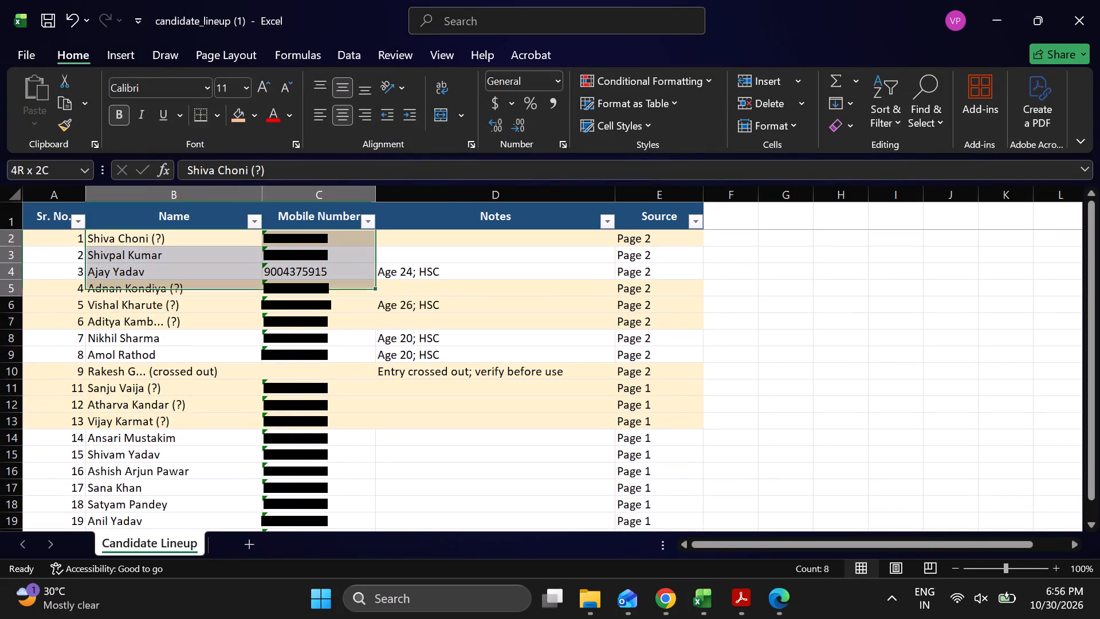
pyautogui.moveTo(341, 284); pyautogui.dragTo(297, 546)
pyautogui.click(453, 335)
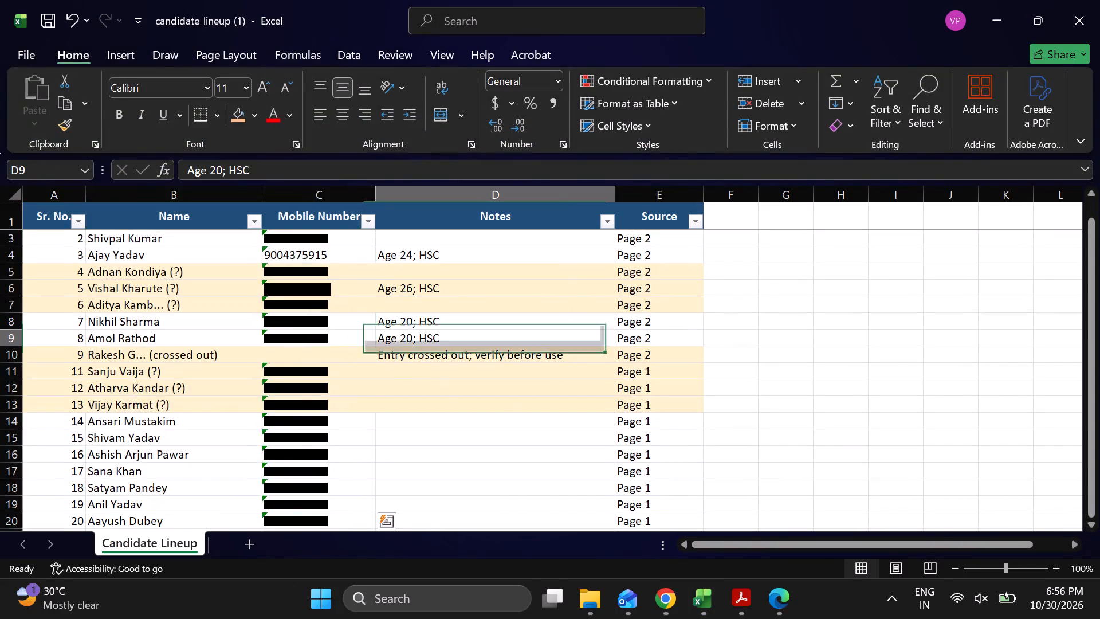
pyautogui.scroll(2, 453, 335)
pyautogui.scroll(-4, 164, 384)
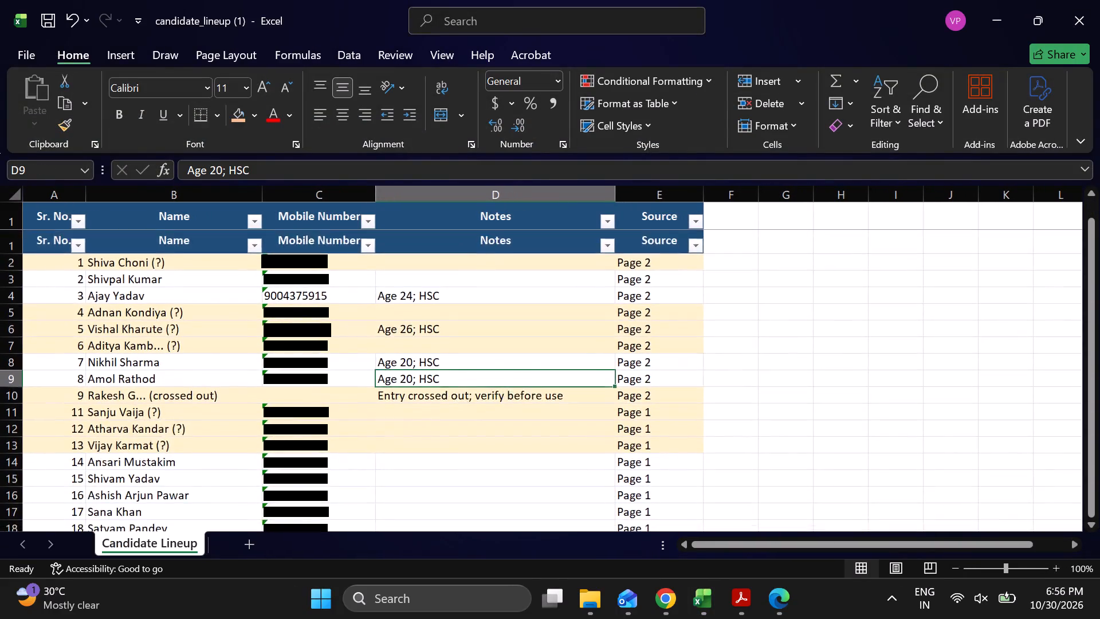
pyautogui.moveTo(120, 236); pyautogui.dragTo(316, 347)
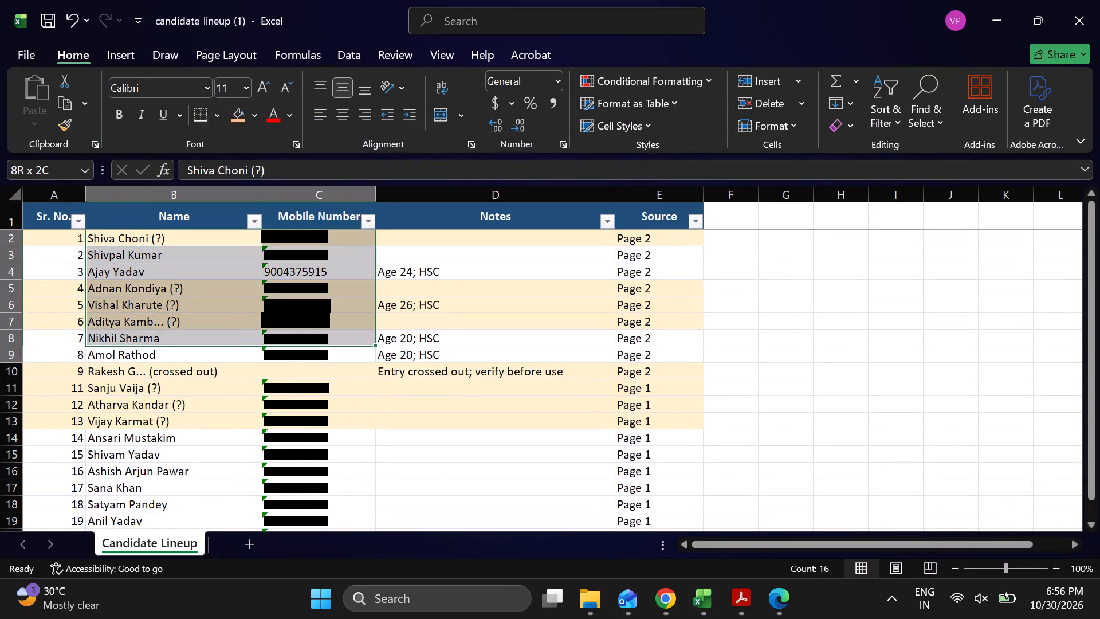
pyautogui.moveTo(316, 347); pyautogui.dragTo(289, 501)
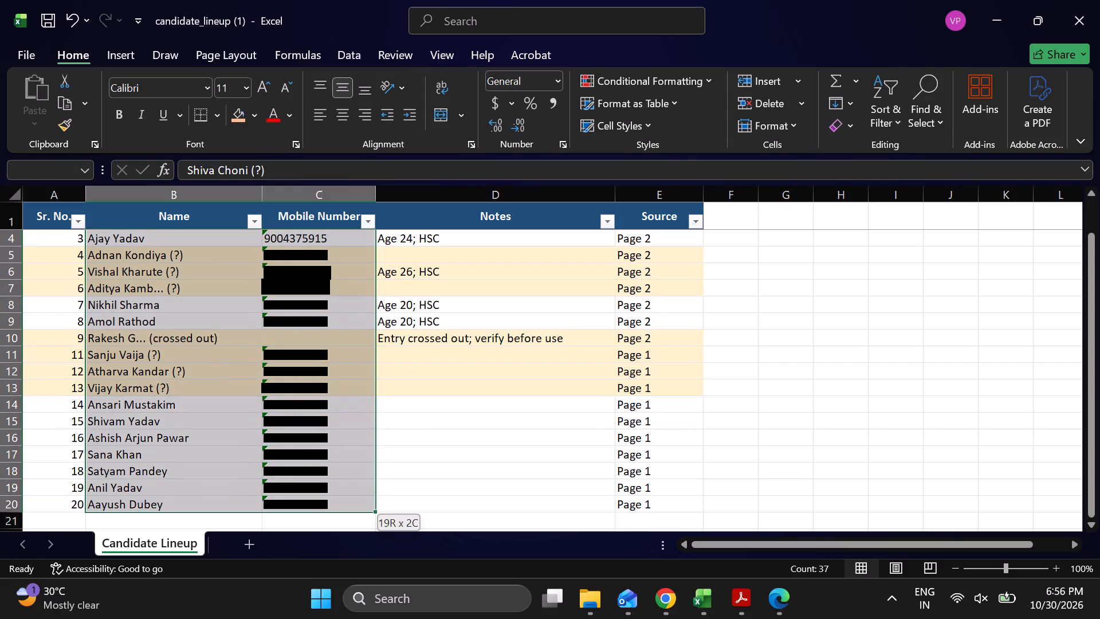
pyautogui.moveTo(289, 501); pyautogui.dragTo(289, 504)
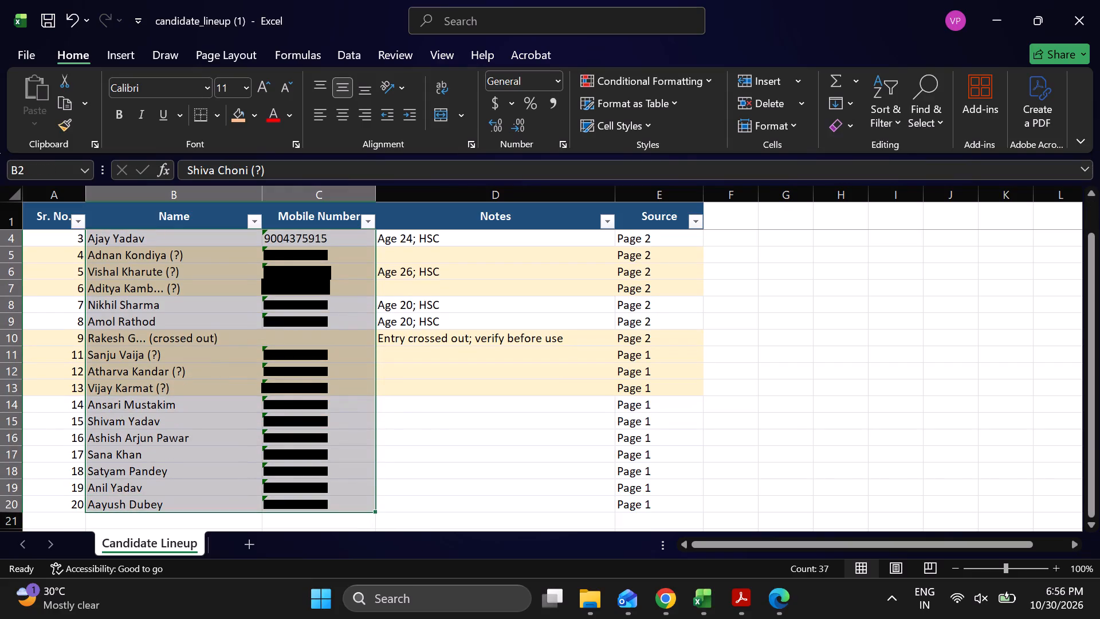
pyautogui.hotkey('ctrl', 'c')
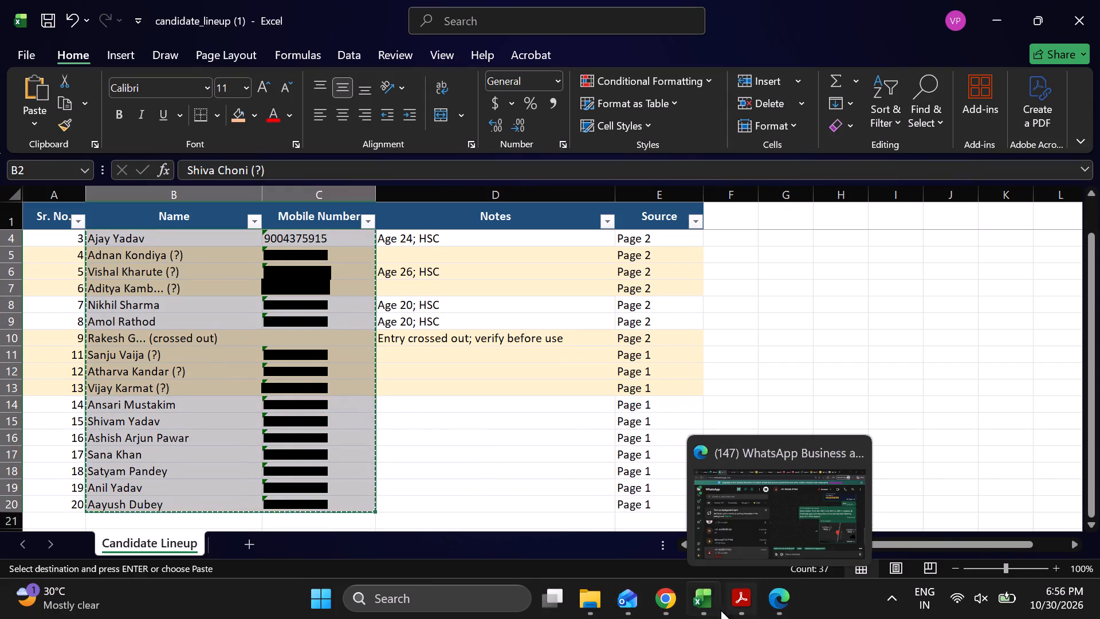
pyautogui.click(795, 528)
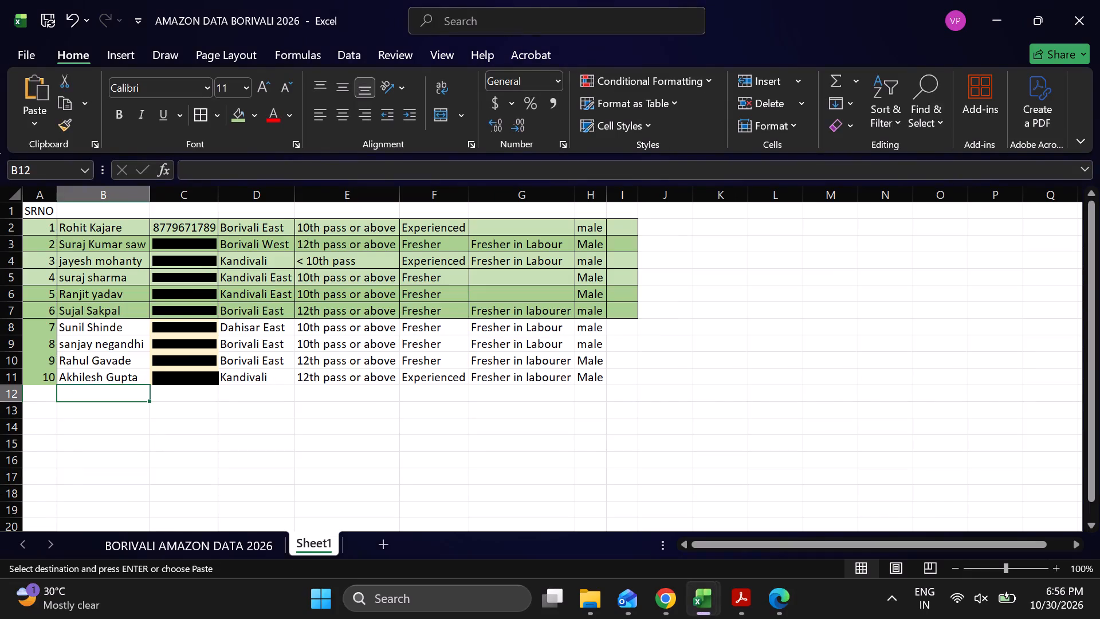
# Paste the copied candidate names and mobile numbers into Sheet1 starting at B12 and check the pasted rows.
pyautogui.hotkey('ctrl', 'v')
pyautogui.scroll(-1, 242, 414)
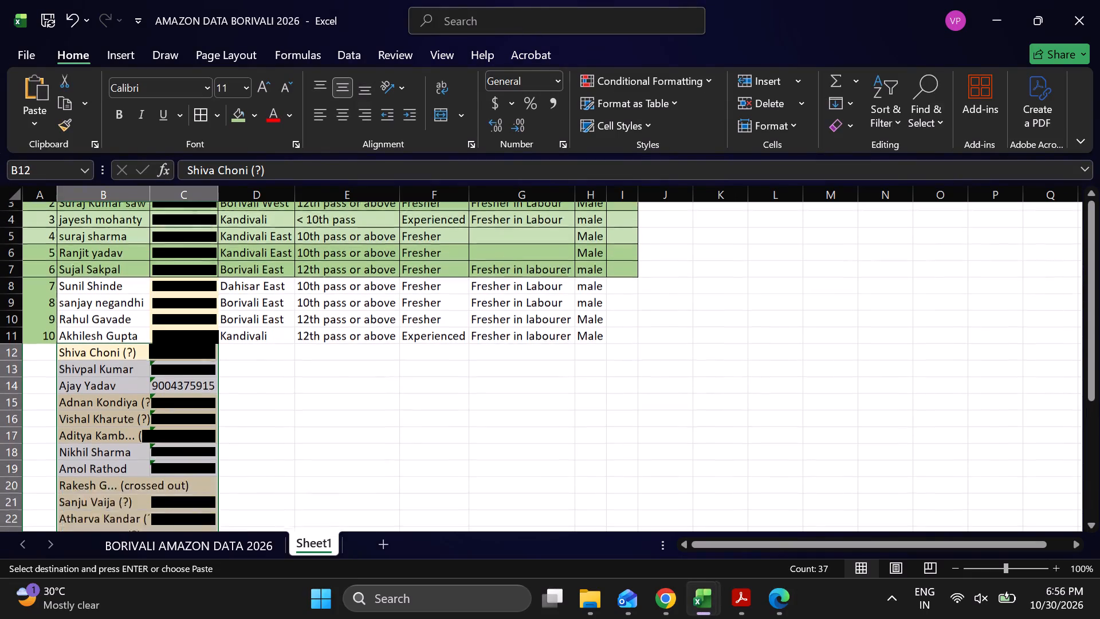
pyautogui.scroll(-2, 242, 414)
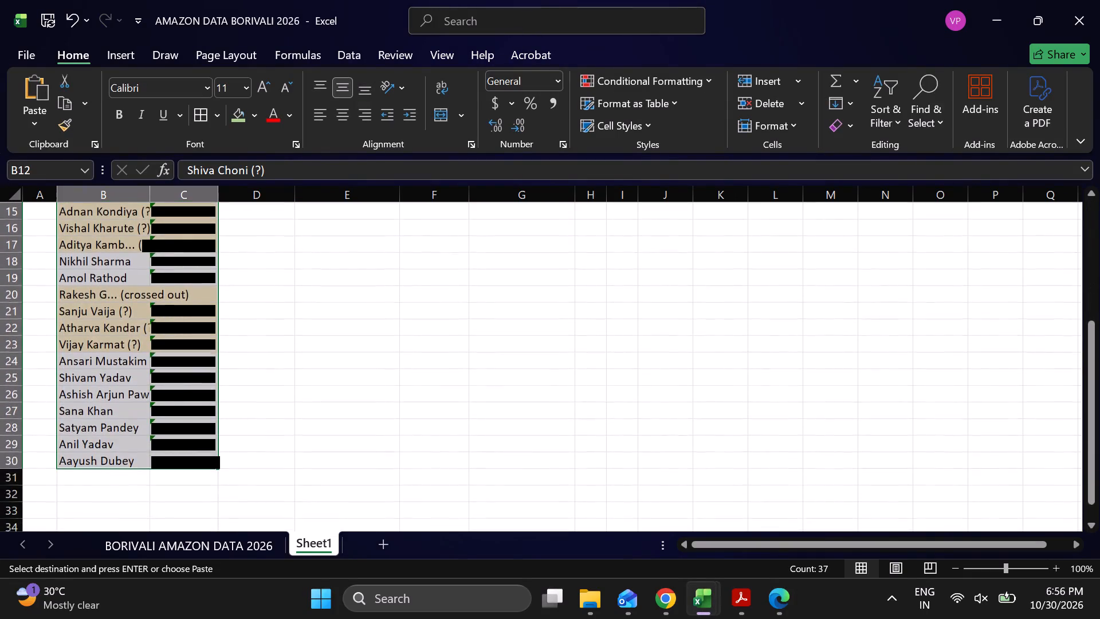
pyautogui.scroll(1, 242, 414)
pyautogui.scroll(2, 24, 309)
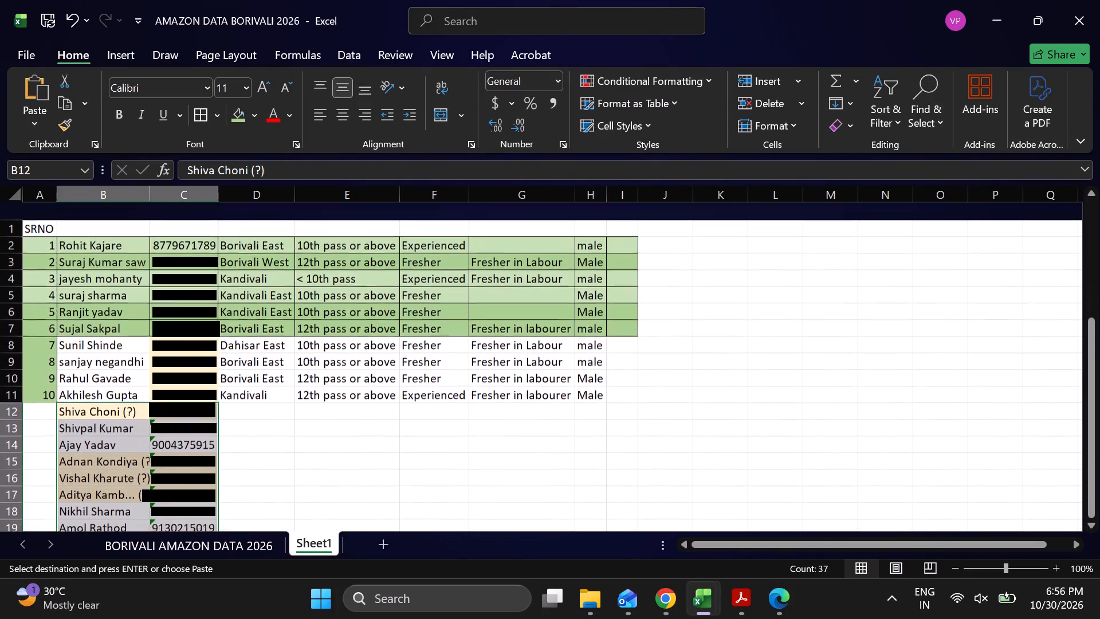
# Auto-fit the width of all columns in Sheet1 to their contents.
pyautogui.click(13, 194)
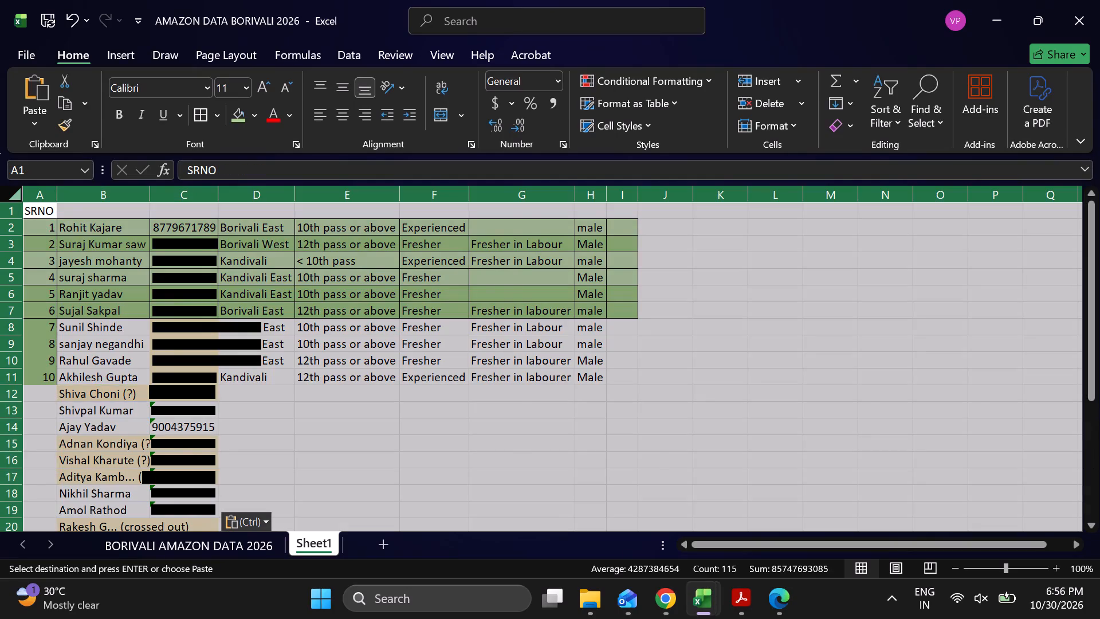
pyautogui.doubleClick(53, 196)
# Remove the "(?)" marker from the candidate names in B12, B15 and B16.
pyautogui.scroll(-1, 219, 376)
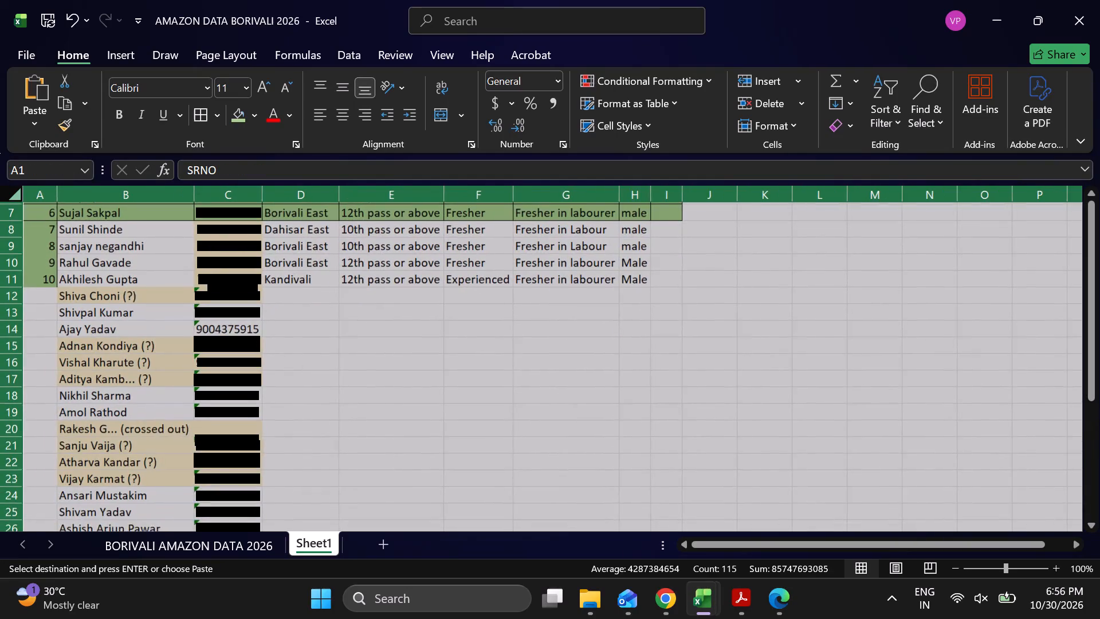
pyautogui.tripleClick(180, 291)
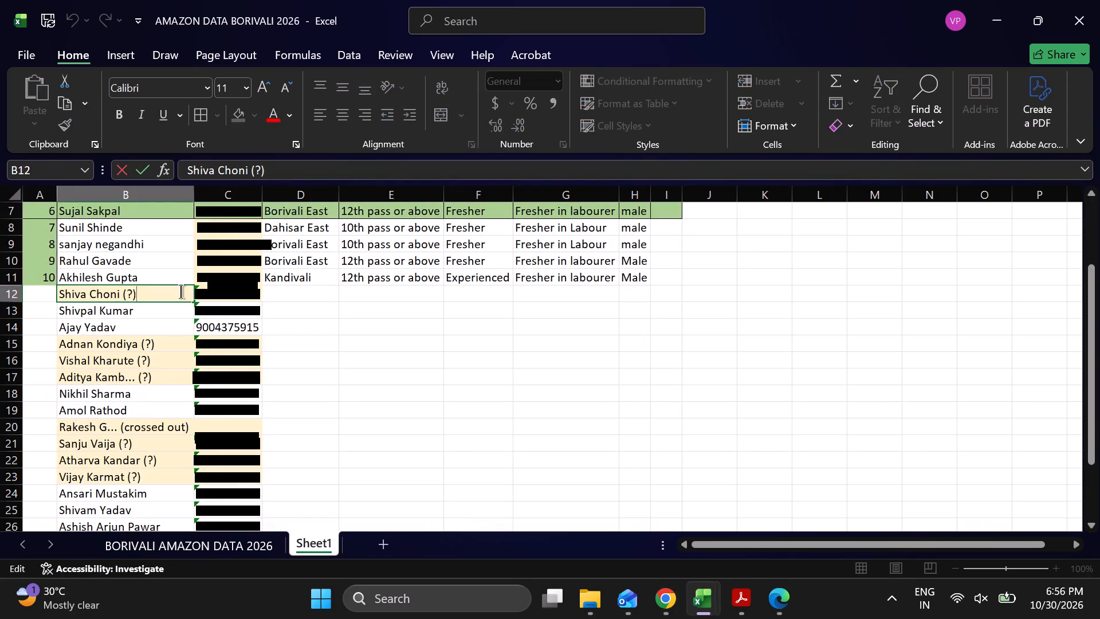
pyautogui.press('BackSpace')
pyautogui.press('BackSpace')
pyautogui.press('BackSpace')
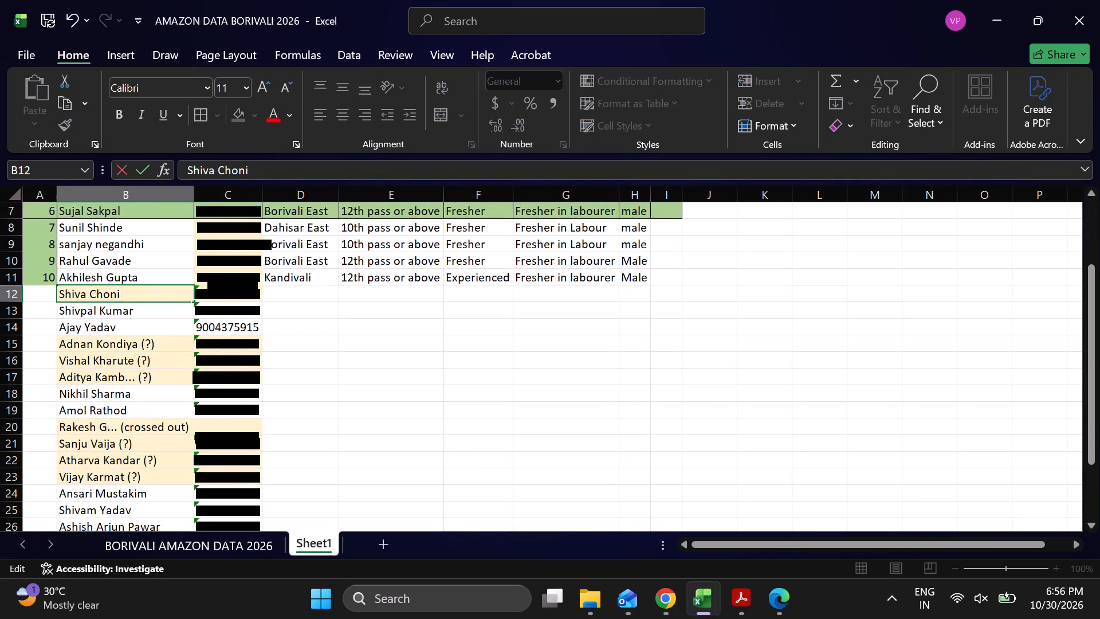
pyautogui.click(166, 350)
pyautogui.doubleClick(166, 338)
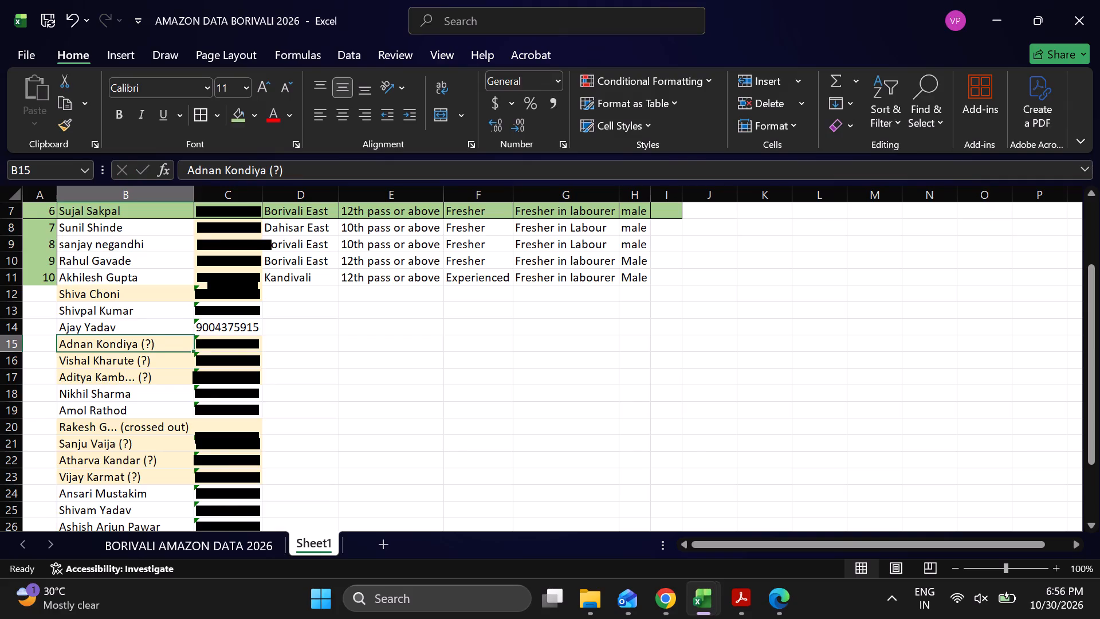
pyautogui.press('BackSpace')
pyautogui.press('BackSpace')
pyautogui.press('BackSpace')
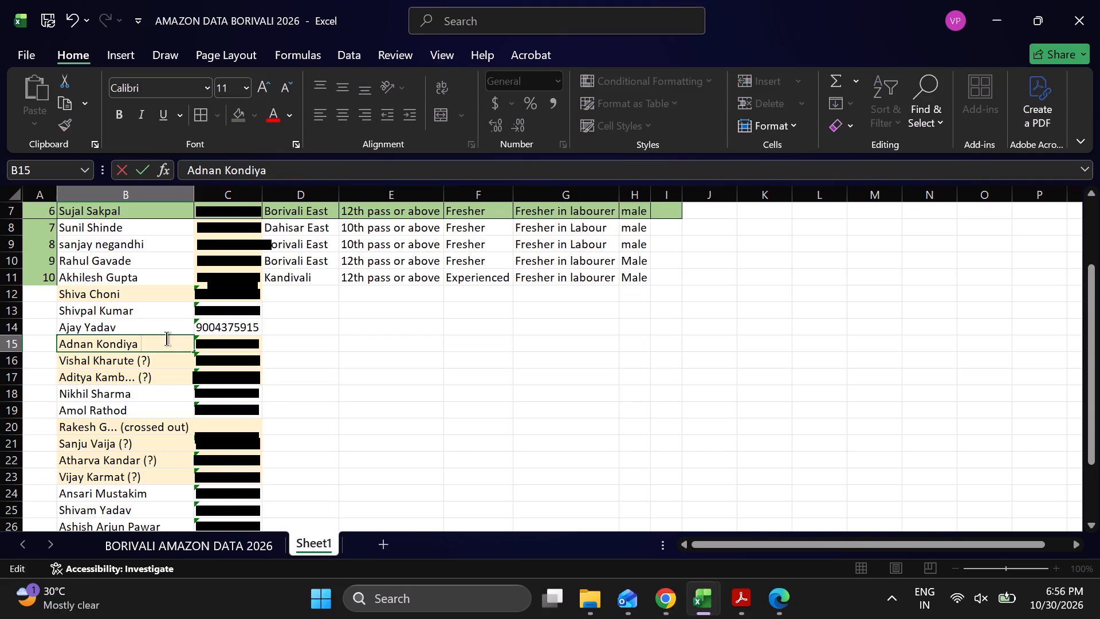
pyautogui.doubleClick(176, 361)
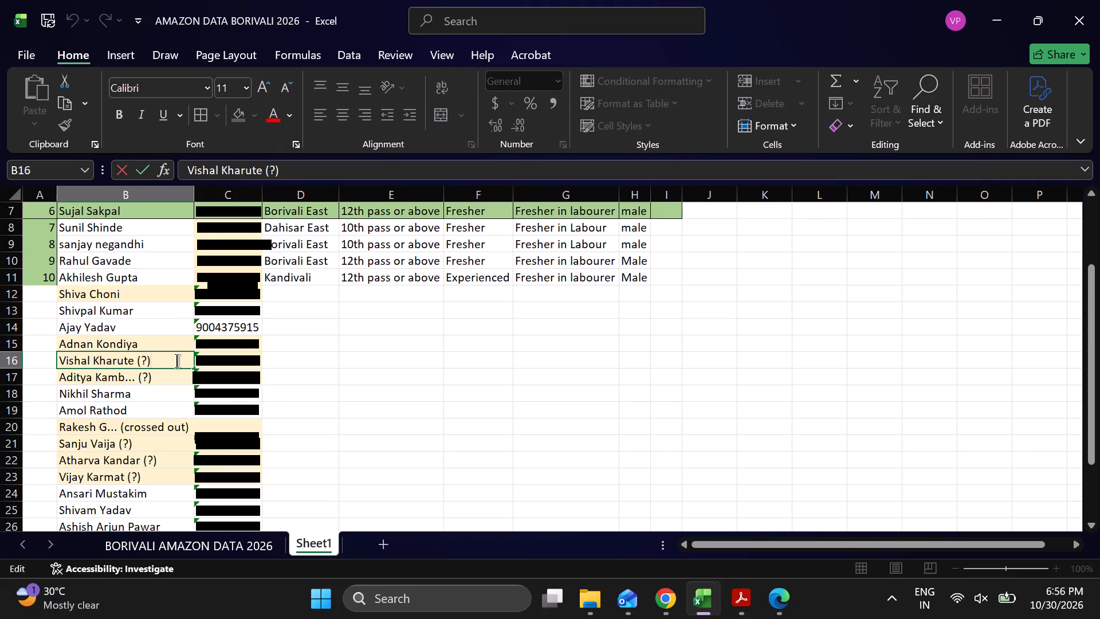
pyautogui.press('BackSpace')
pyautogui.press('BackSpace')
pyautogui.press('BackSpace')
# Remove the trailing "... (?)" from the name in B17 and complete the surname with "le".
pyautogui.click(180, 378)
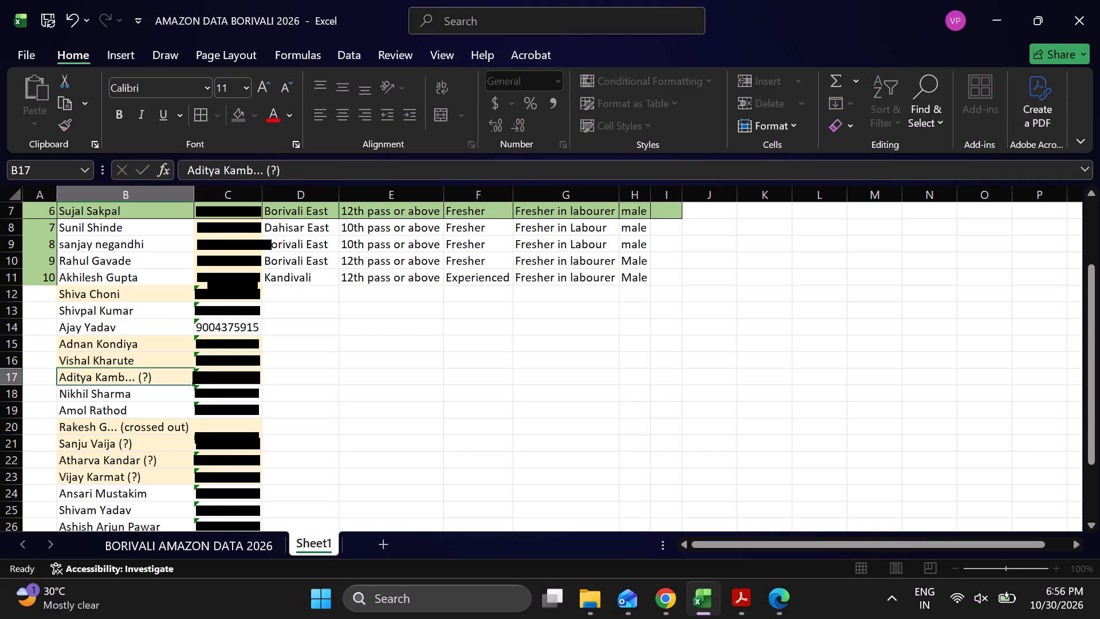
pyautogui.doubleClick(180, 378)
pyautogui.press('BackSpace')
pyautogui.press('BackSpace')
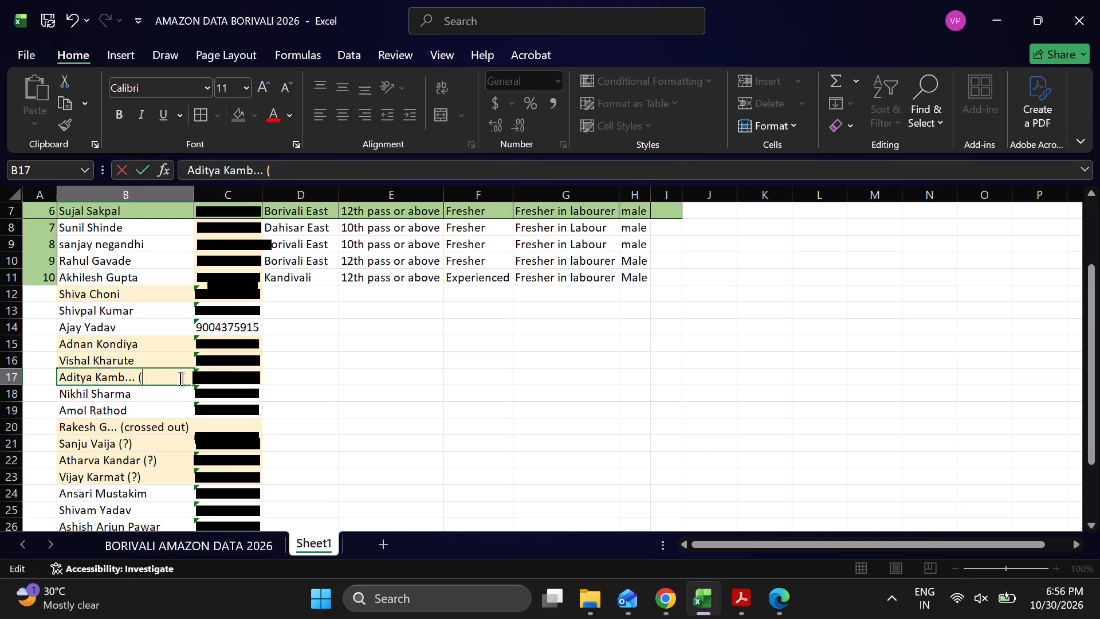
pyautogui.press('BackSpace')
pyautogui.press('BackSpace')
pyautogui.press('BackSpace')
pyautogui.press('BackSpace')
pyautogui.press('BackSpace')
pyautogui.write('le')
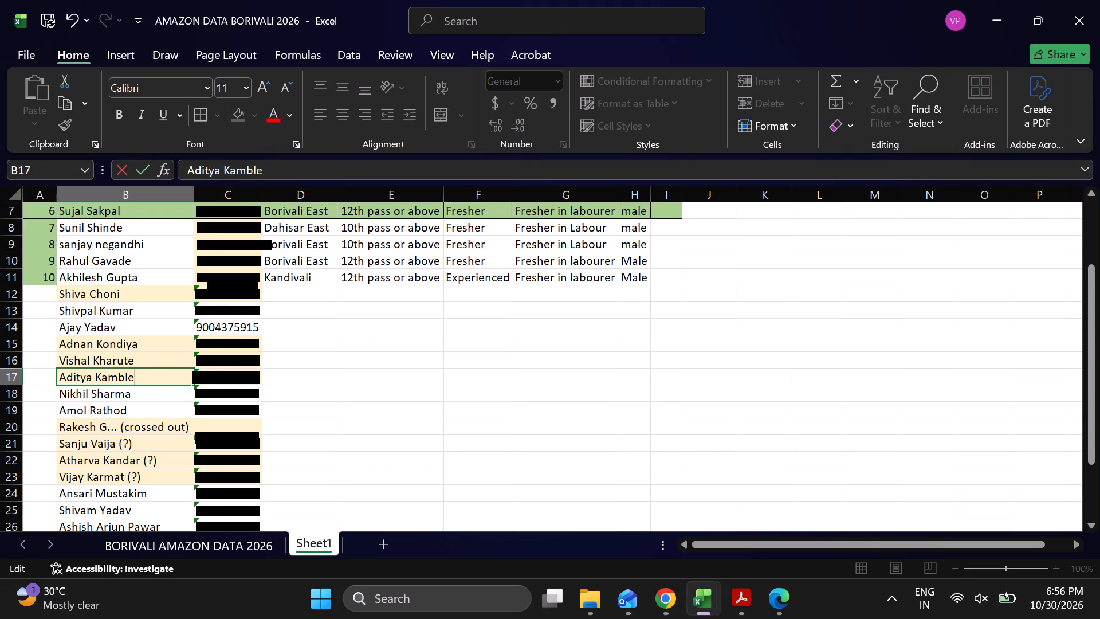
# Delete the crossed-out candidate's name cell B20 and blank number cell C20, shifting the cells below up.
pyautogui.click(188, 428)
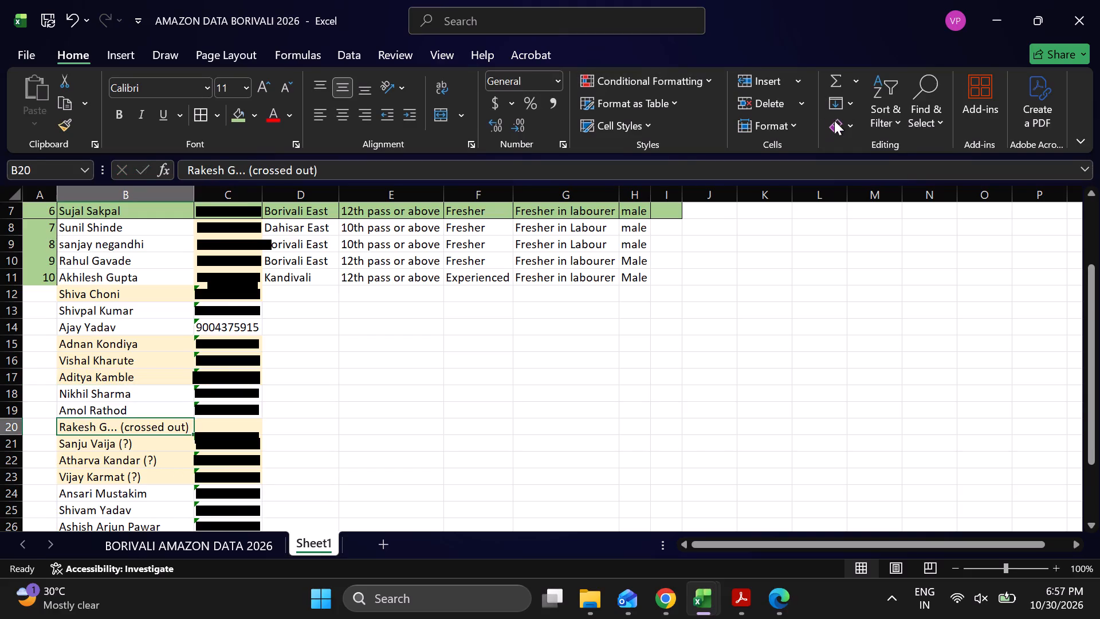
pyautogui.click(834, 124)
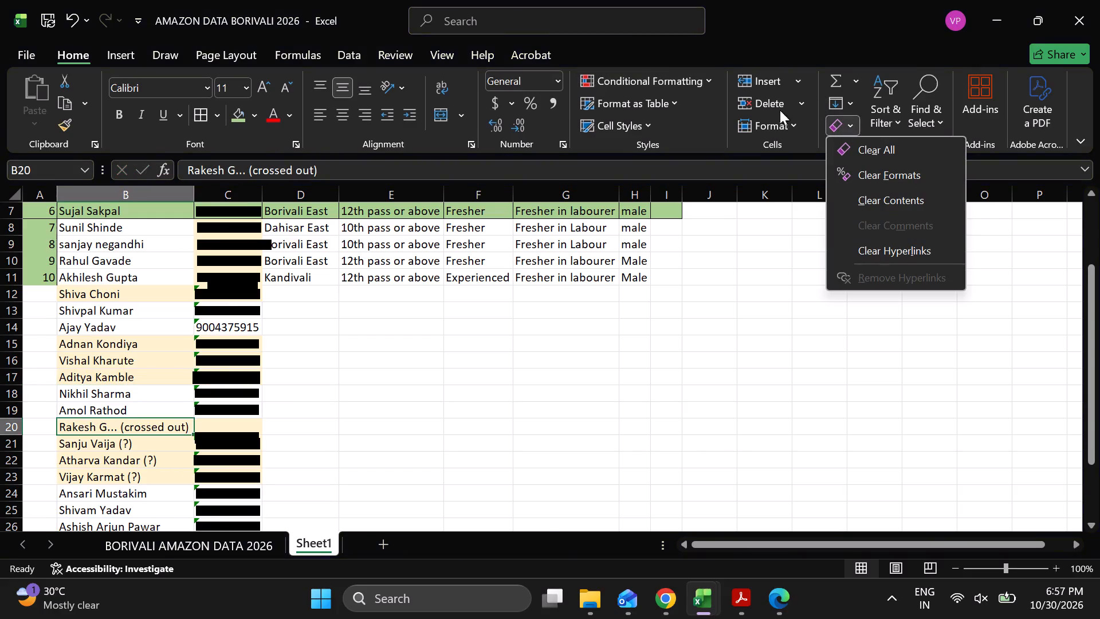
pyautogui.click(780, 104)
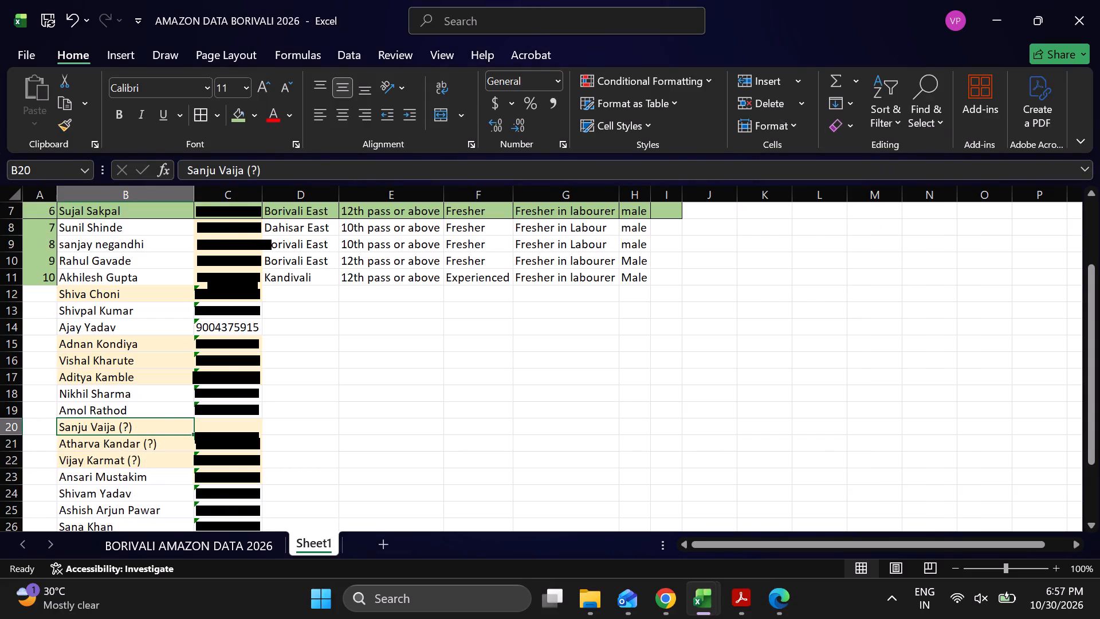
pyautogui.click(220, 430)
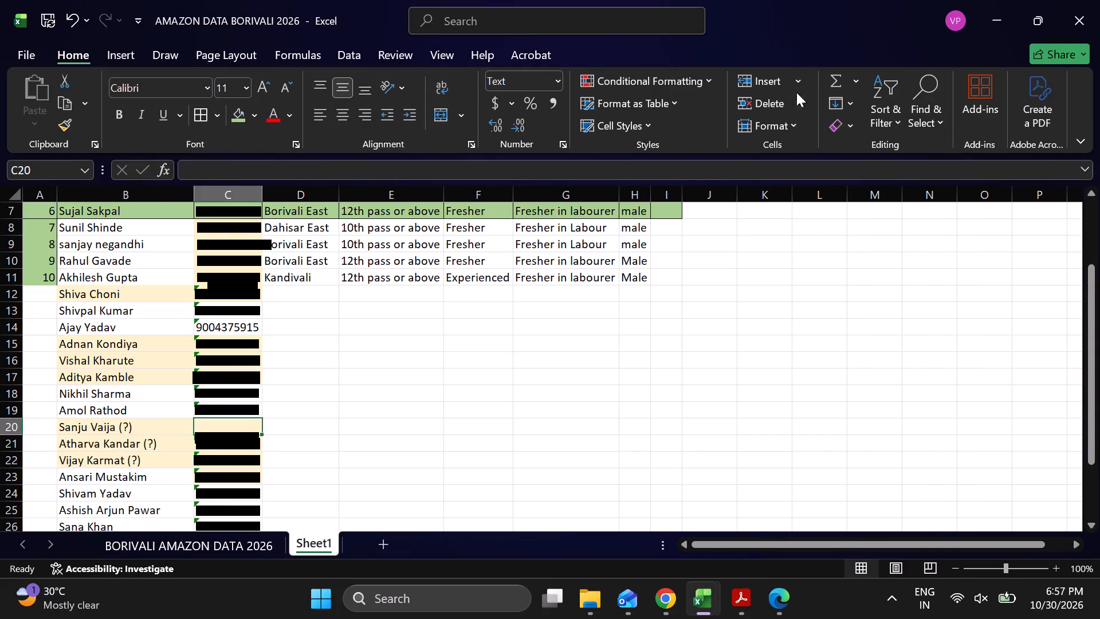
pyautogui.scroll(-1, 772, 110)
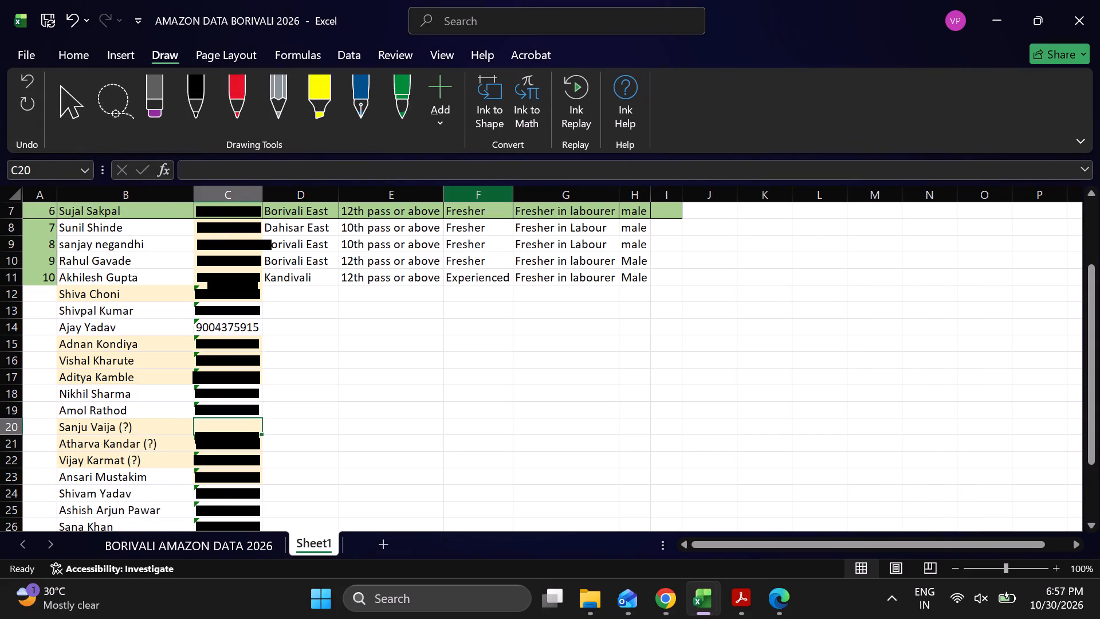
pyautogui.click(532, 399)
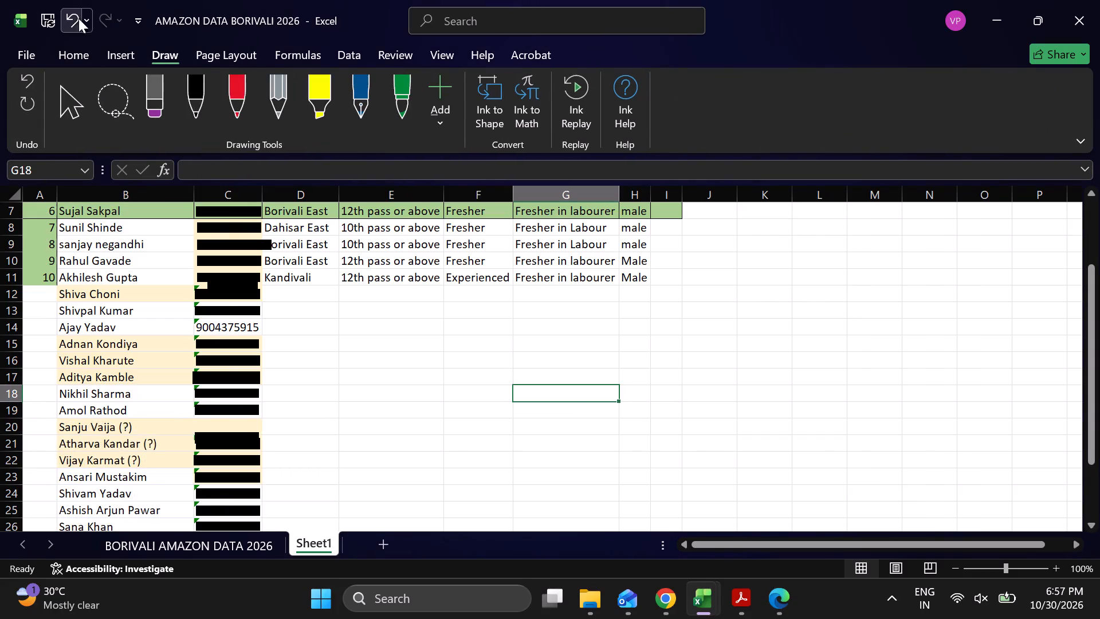
pyautogui.click(78, 47)
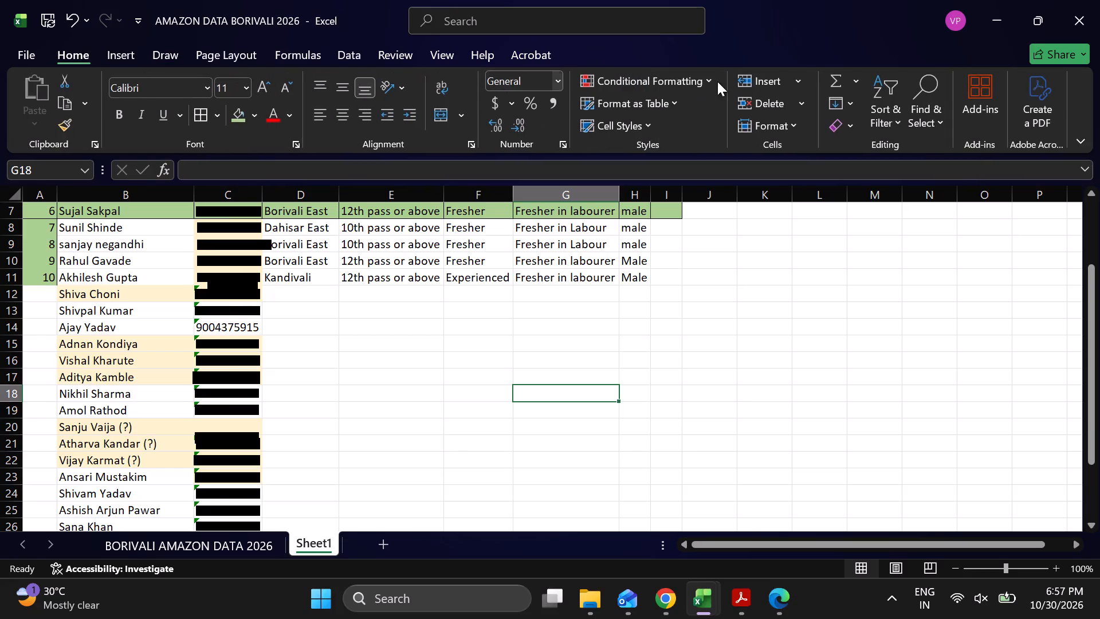
pyautogui.click(230, 426)
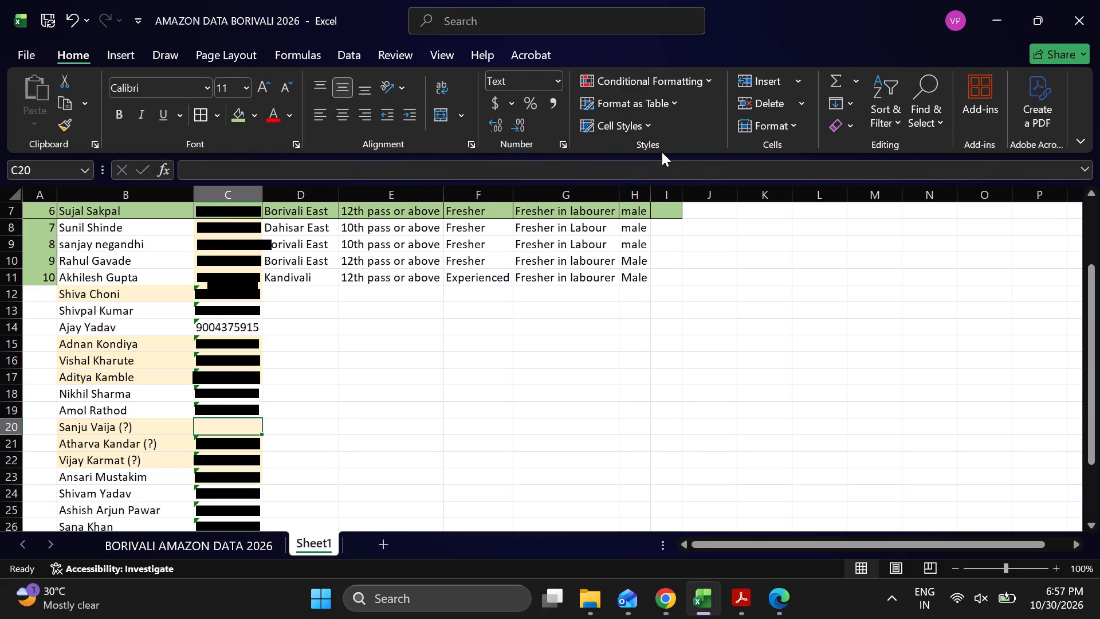
pyautogui.click(753, 109)
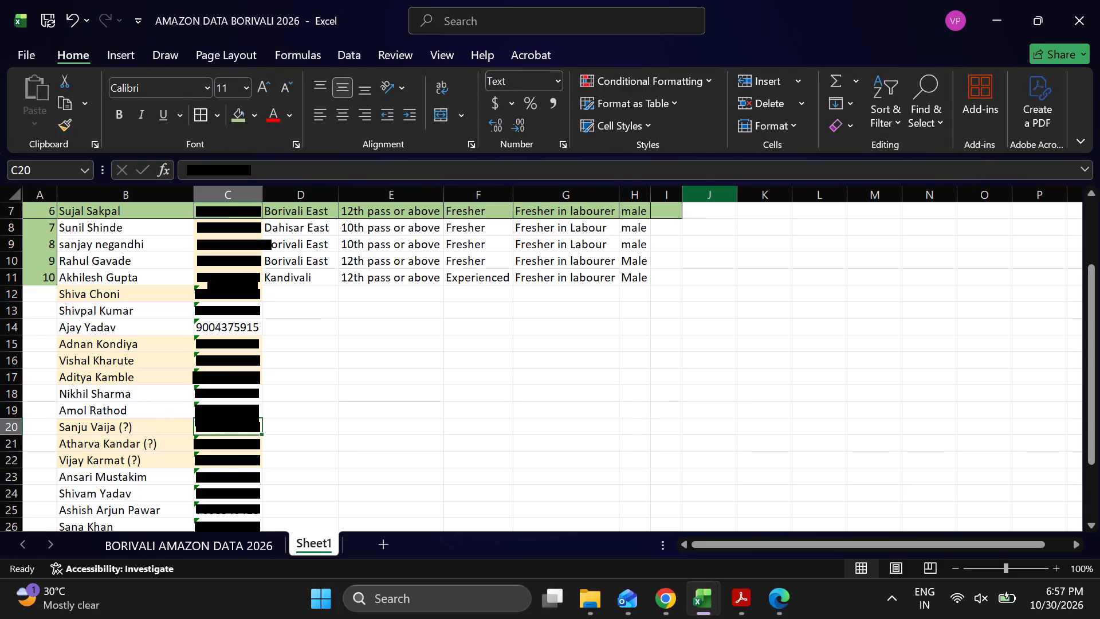
# Enter "Borivali West" as the location in D12 for the first pasted candidate.
pyautogui.scroll(-2, 567, 412)
pyautogui.scroll(1, 308, 409)
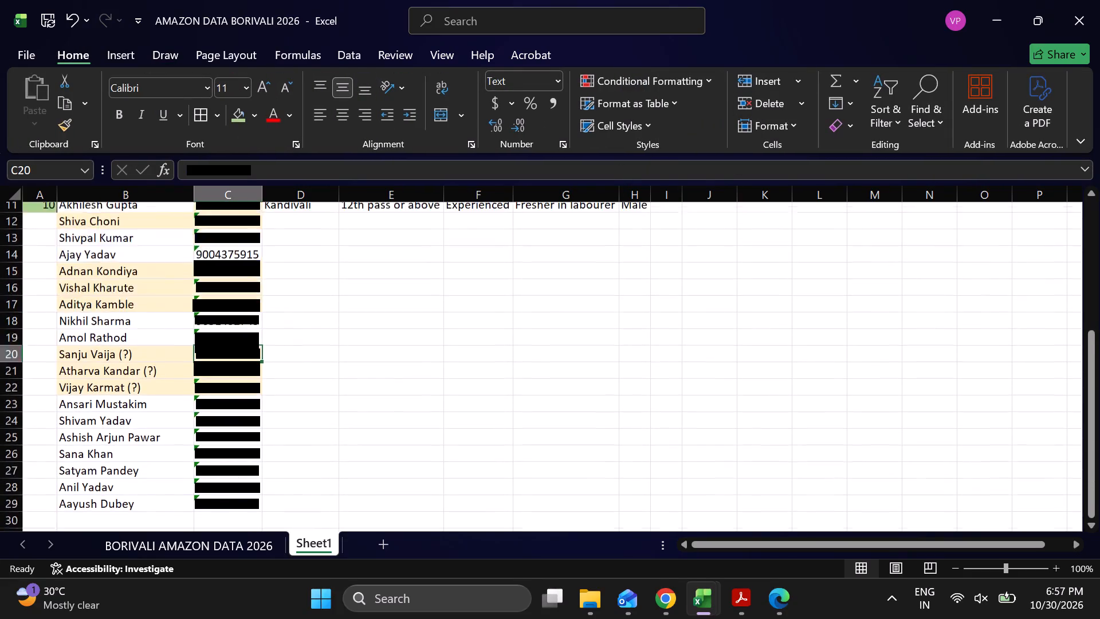
pyautogui.scroll(1, 308, 409)
pyautogui.click(320, 281)
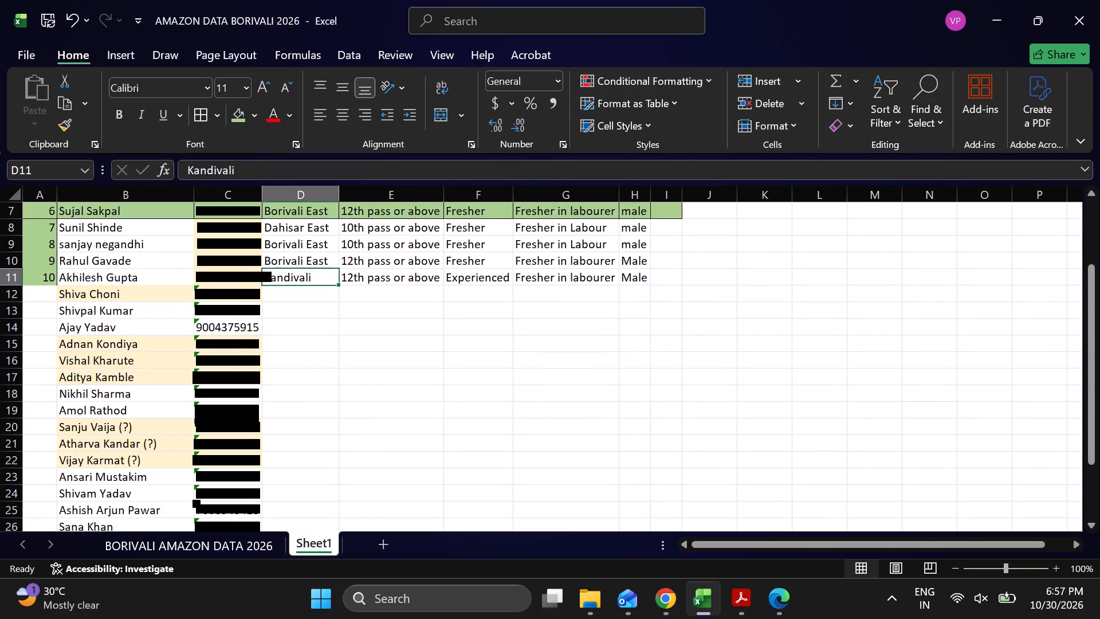
pyautogui.click(291, 297)
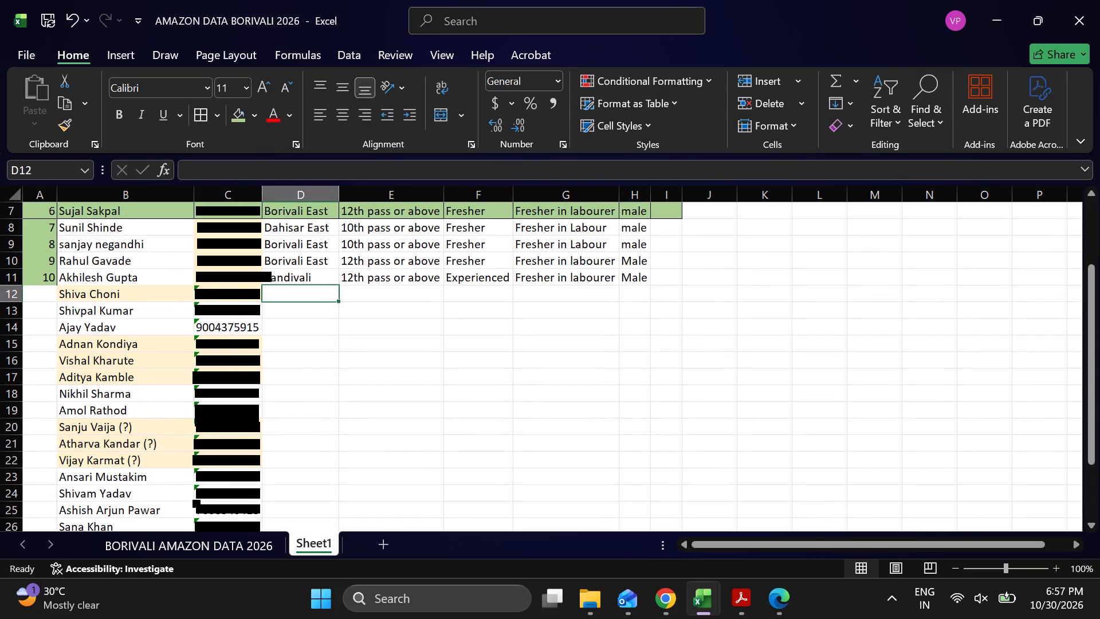
pyautogui.write('ori')
pyautogui.write('vali')
pyautogui.press('space')
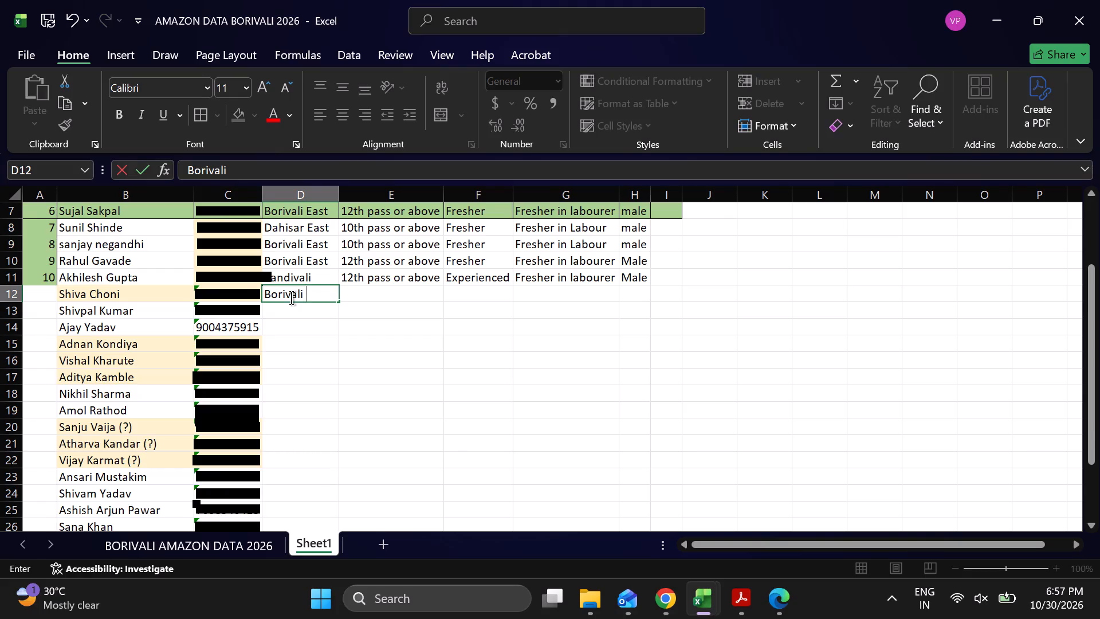
pyautogui.write('wes')
pyautogui.press('BackSpace')
pyautogui.press('BackSpace')
pyautogui.press('BackSpace')
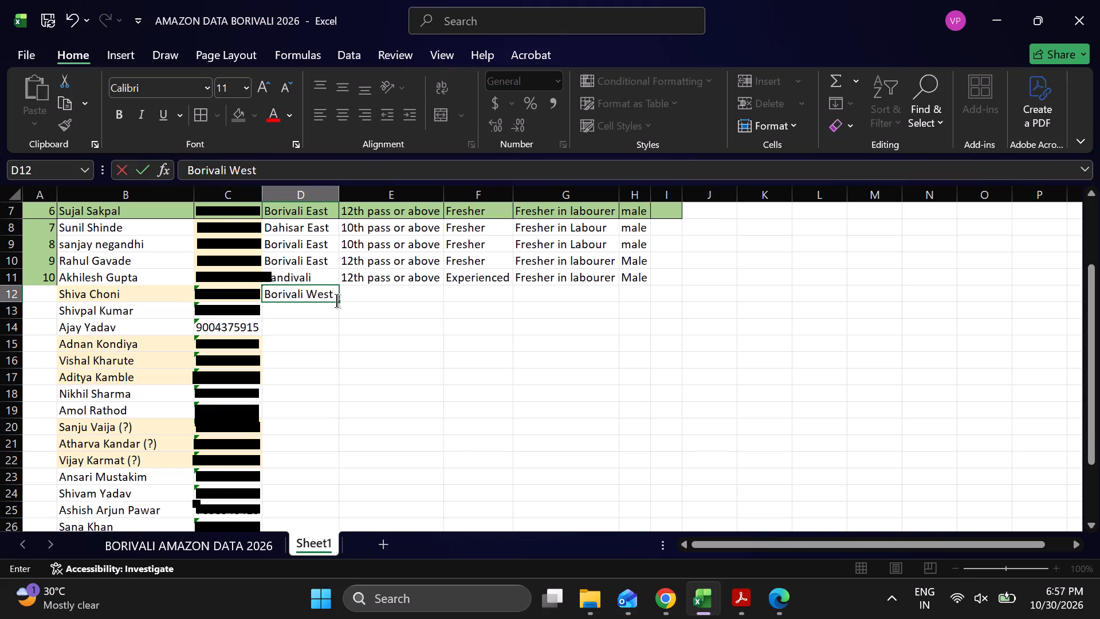
# Fill the D12 location "Borivali West" down to D29 for all the pasted candidates.
pyautogui.moveTo(335, 300); pyautogui.dragTo(336, 319)
pyautogui.moveTo(338, 301); pyautogui.dragTo(341, 441)
pyautogui.click(337, 301)
pyautogui.moveTo(339, 303); pyautogui.dragTo(337, 510)
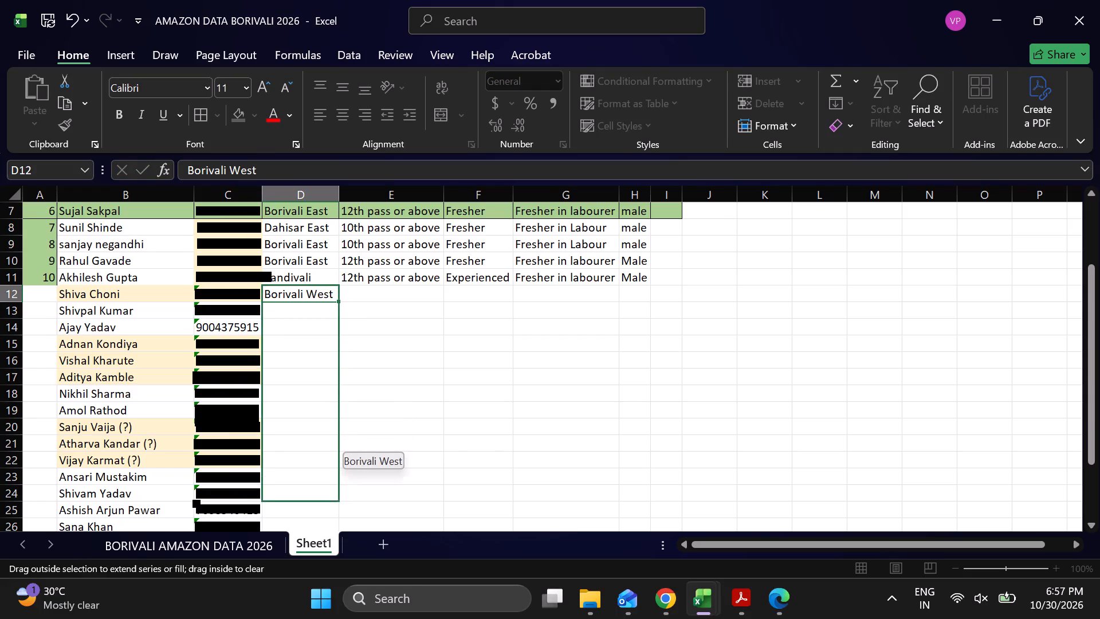
pyautogui.moveTo(337, 510); pyautogui.dragTo(341, 536)
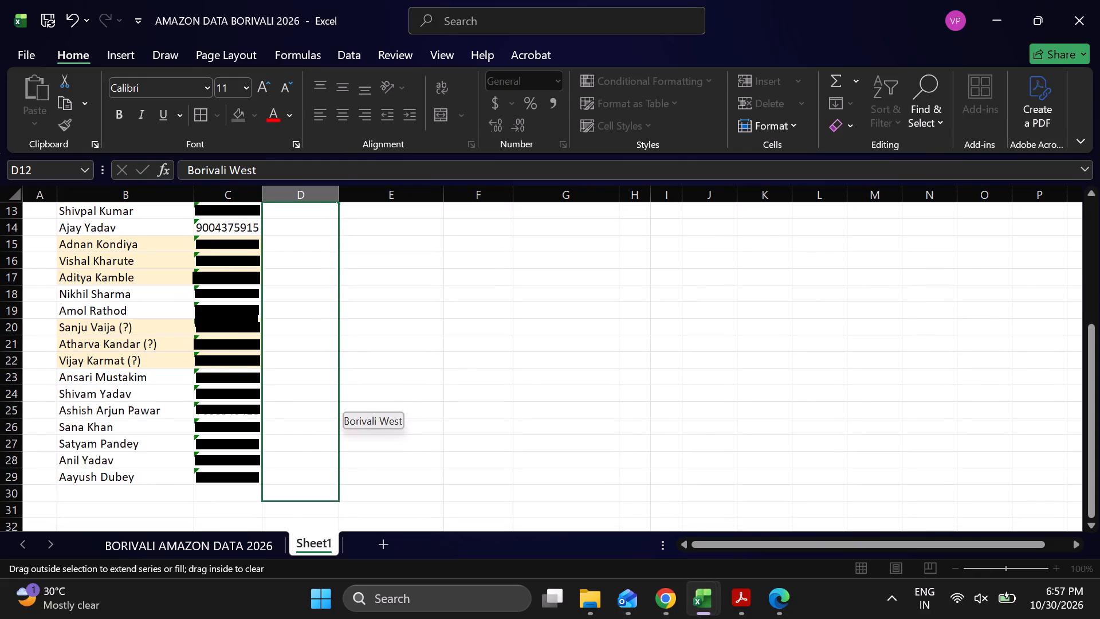
pyautogui.moveTo(341, 536); pyautogui.dragTo(340, 491)
pyautogui.scroll(2, 446, 424)
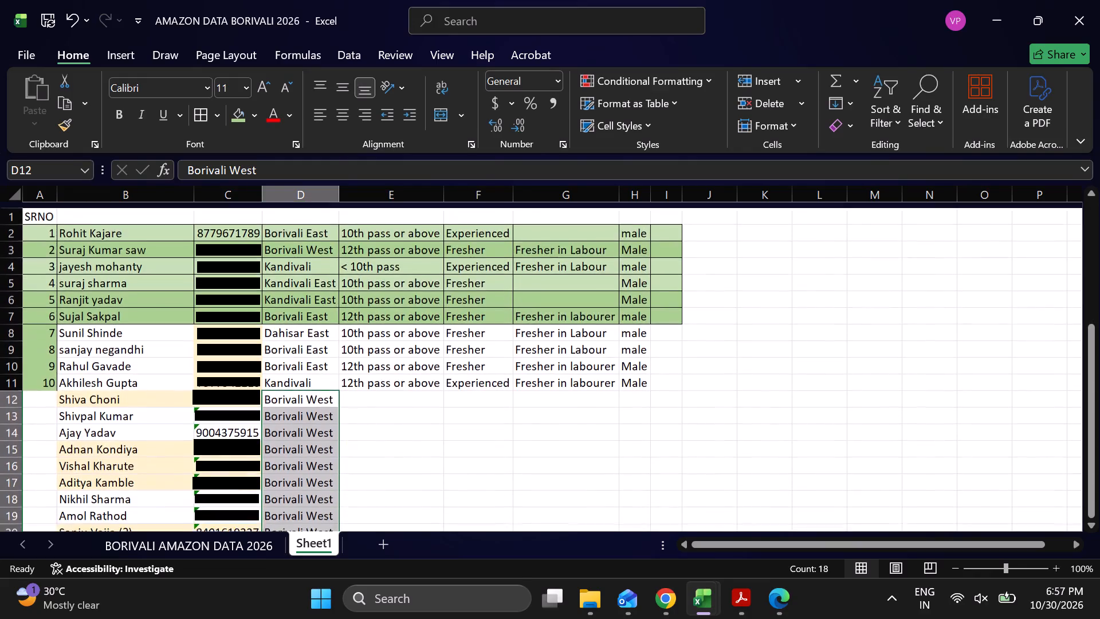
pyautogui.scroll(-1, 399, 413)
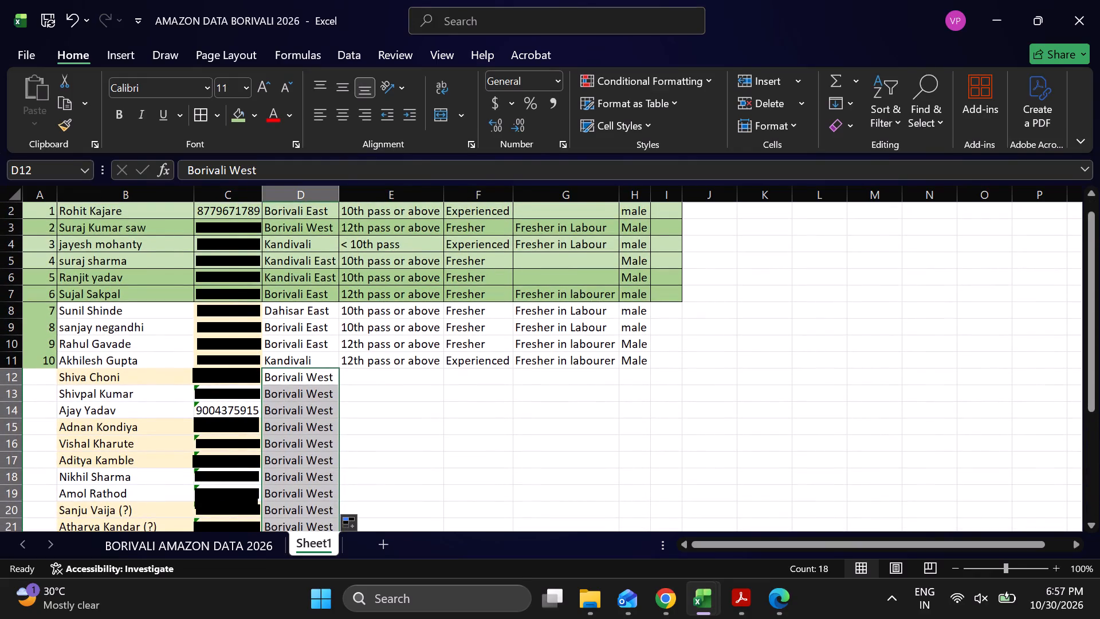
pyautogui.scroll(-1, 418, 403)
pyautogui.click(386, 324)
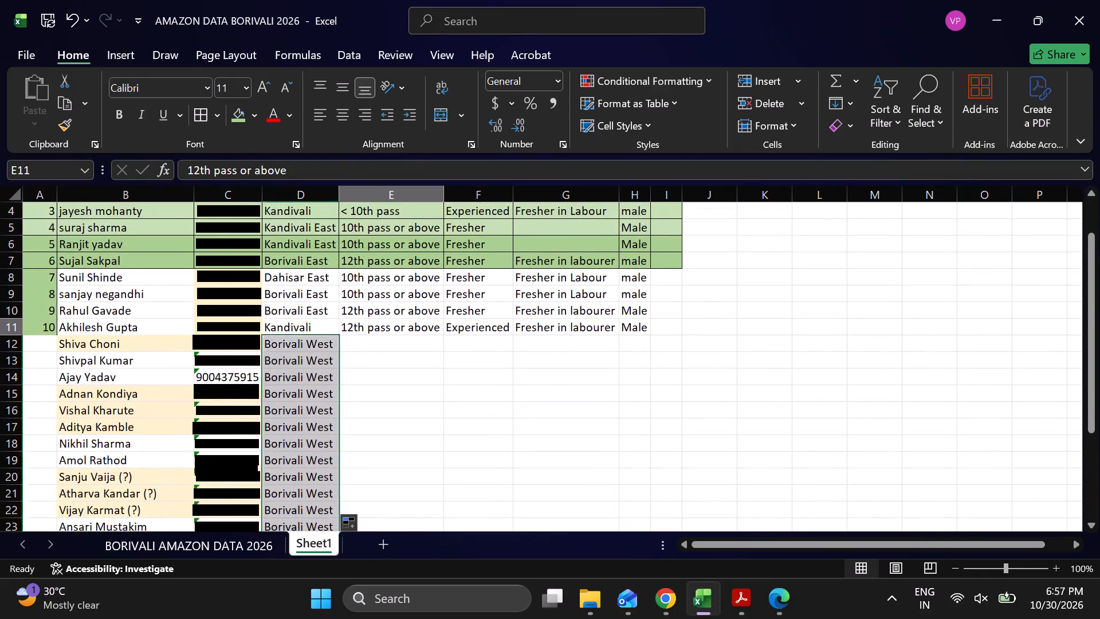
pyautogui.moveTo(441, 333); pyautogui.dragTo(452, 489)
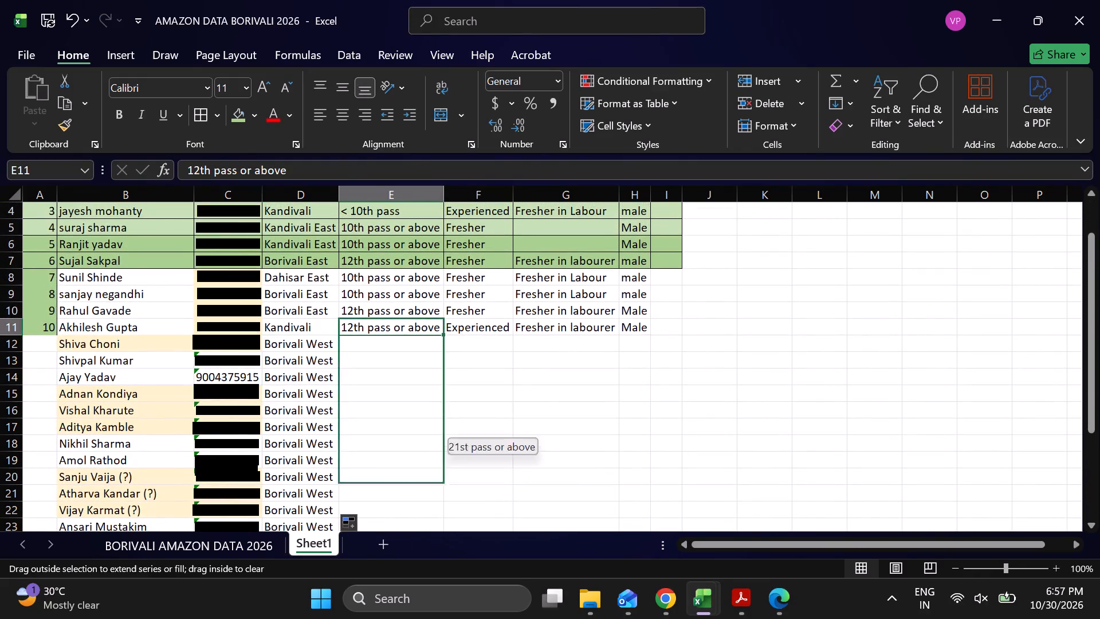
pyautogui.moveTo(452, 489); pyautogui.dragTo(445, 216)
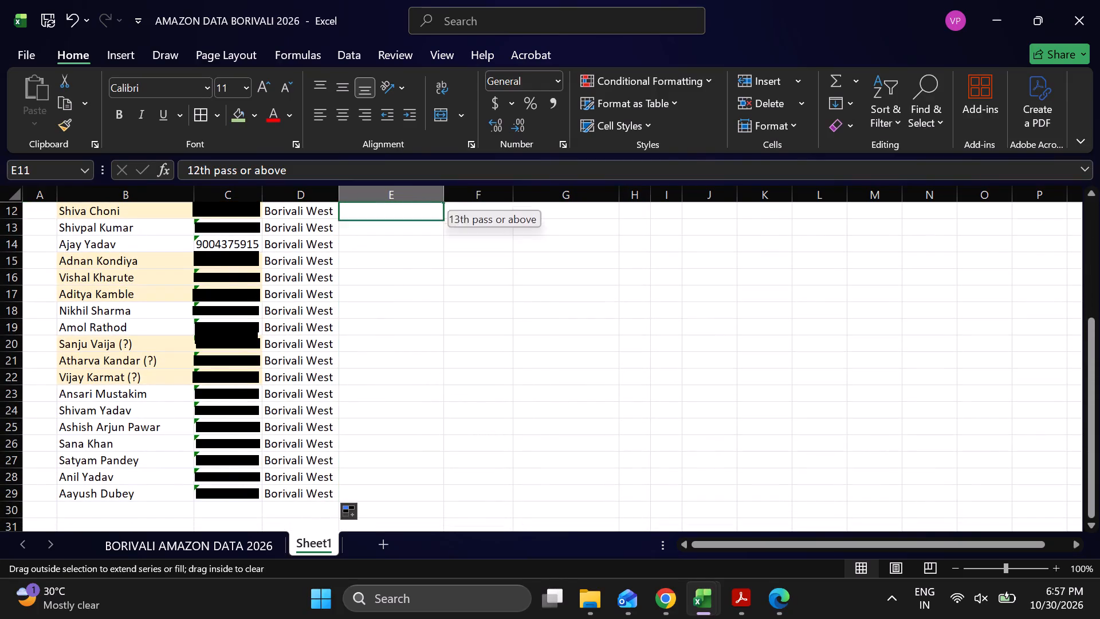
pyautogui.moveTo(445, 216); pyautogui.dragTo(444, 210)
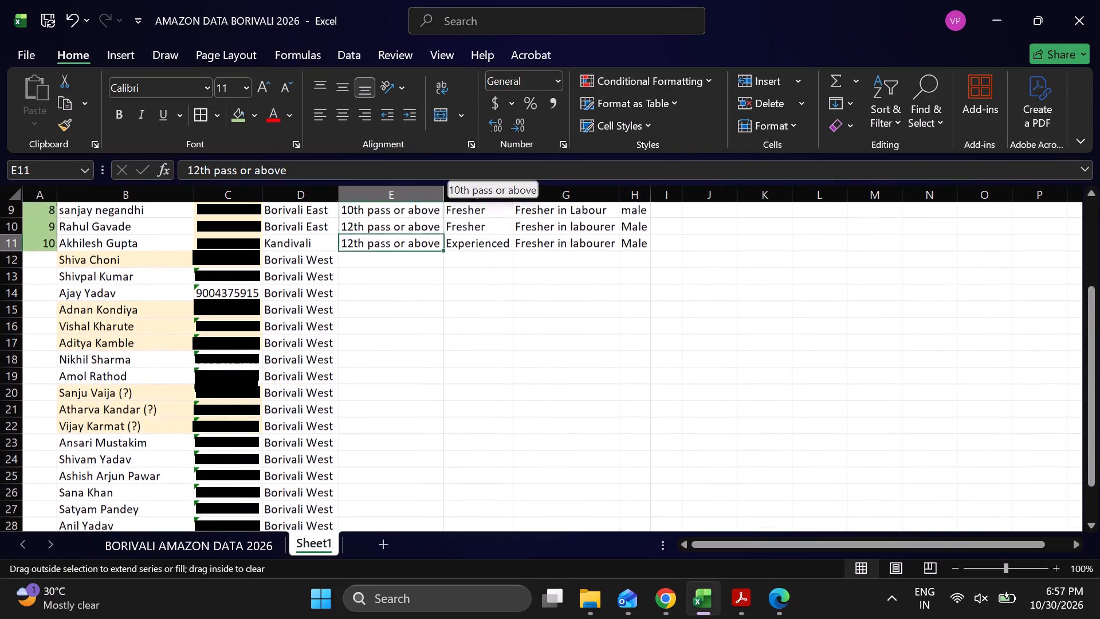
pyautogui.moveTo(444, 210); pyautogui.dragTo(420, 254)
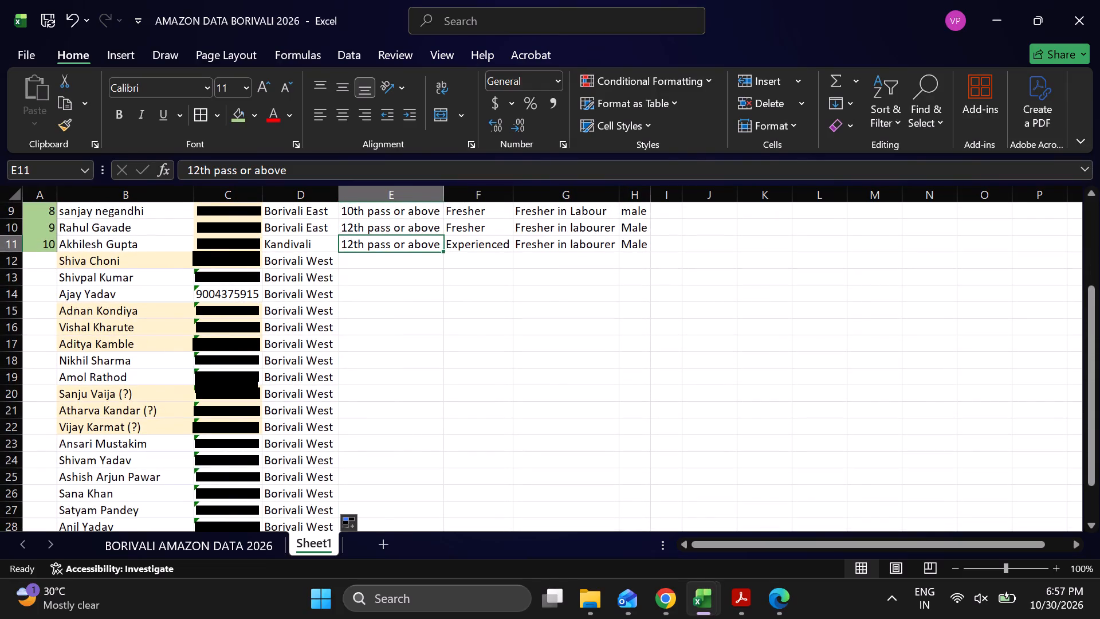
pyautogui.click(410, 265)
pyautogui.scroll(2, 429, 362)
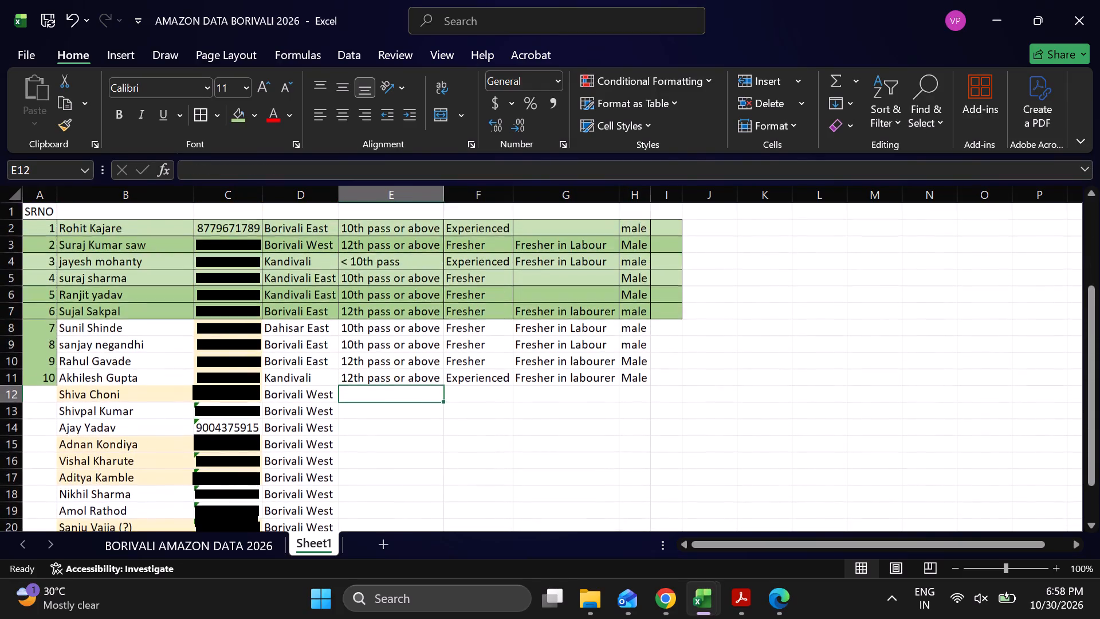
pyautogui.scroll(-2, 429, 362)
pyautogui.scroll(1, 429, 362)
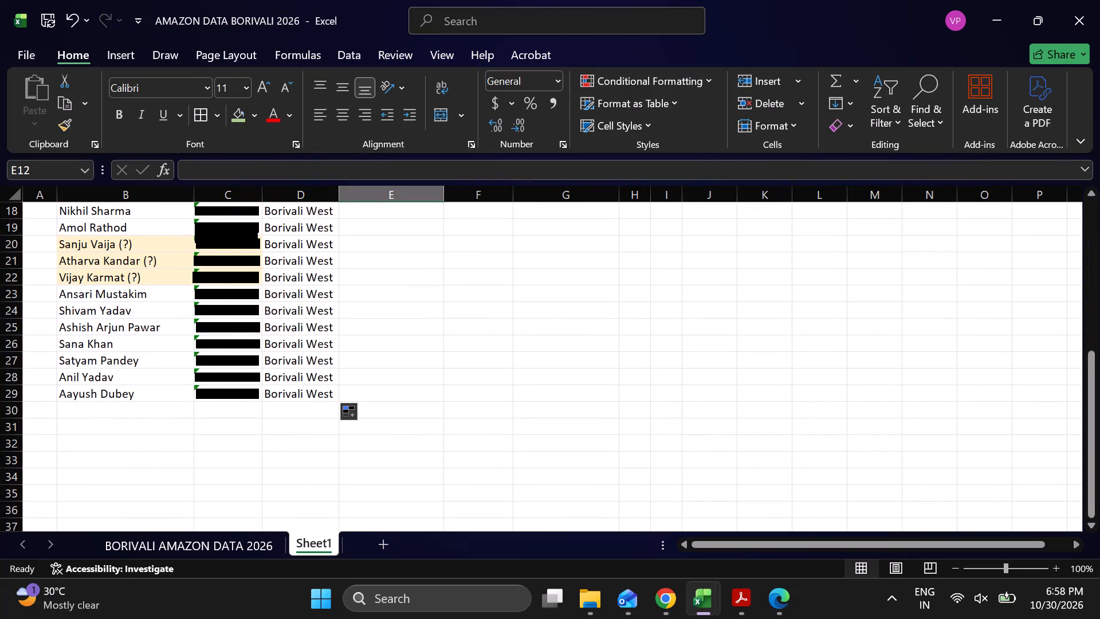
# Remove the trailing "(?)" from the candidate names in B21, B20 and B22.
pyautogui.doubleClick(185, 258)
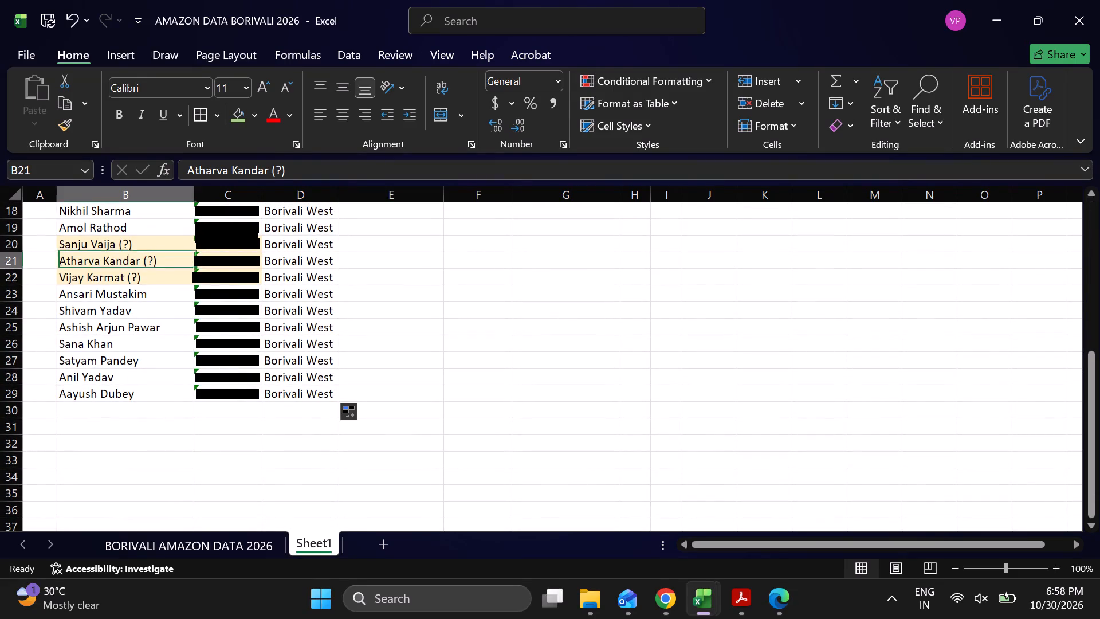
pyautogui.press('BackSpace')
pyautogui.press('BackSpace')
pyautogui.press('BackSpace')
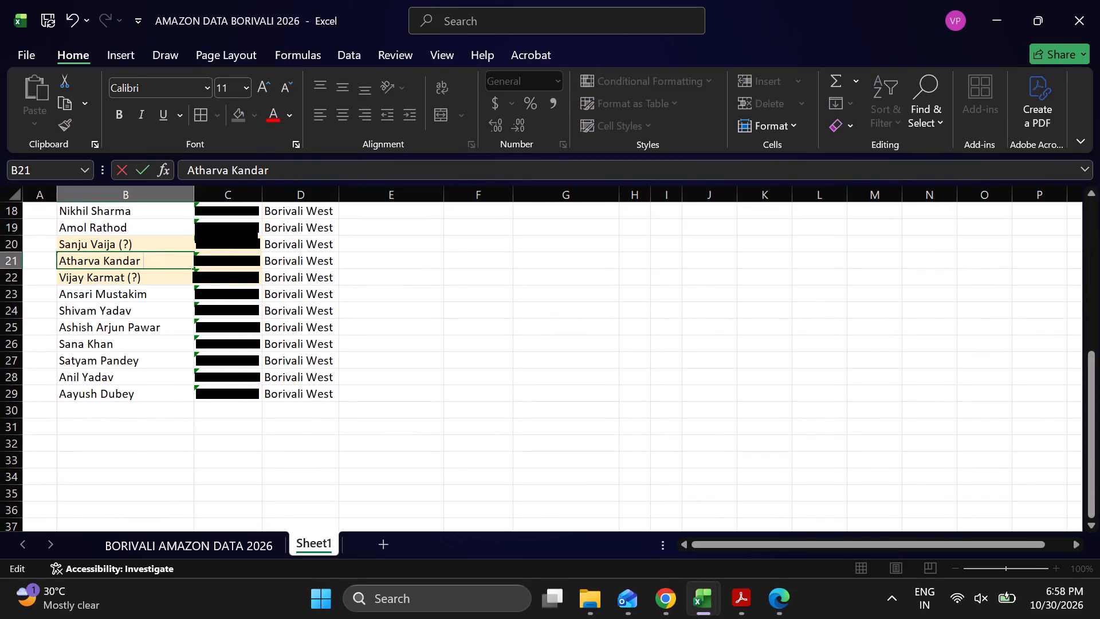
pyautogui.doubleClick(148, 247)
pyautogui.press('BackSpace')
pyautogui.press('BackSpace')
pyautogui.press('BackSpace')
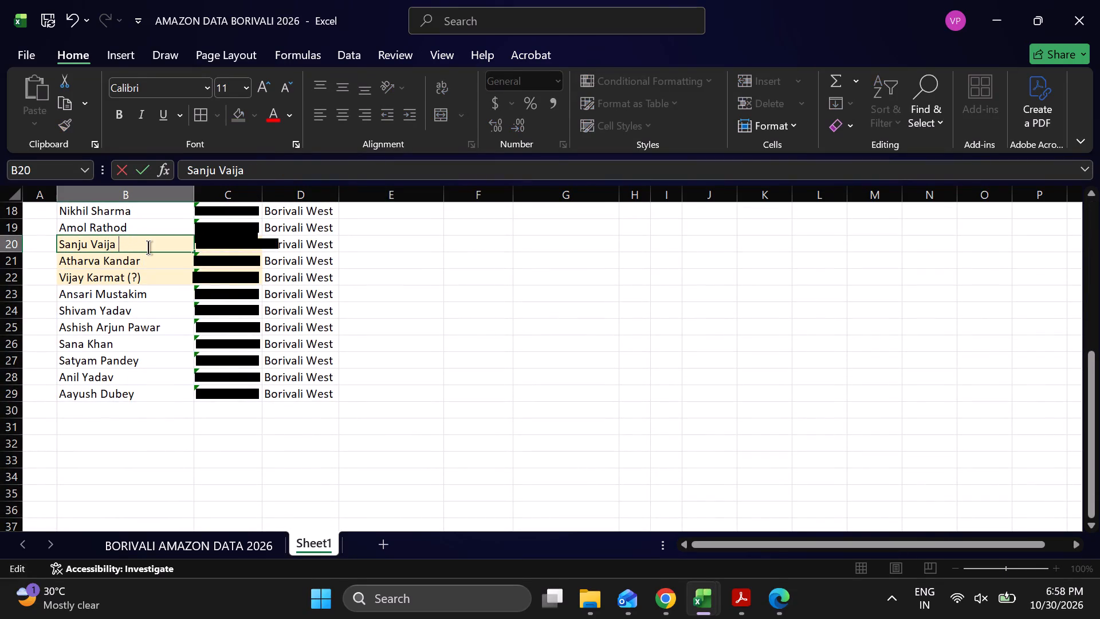
pyautogui.doubleClick(156, 275)
pyautogui.press('BackSpace')
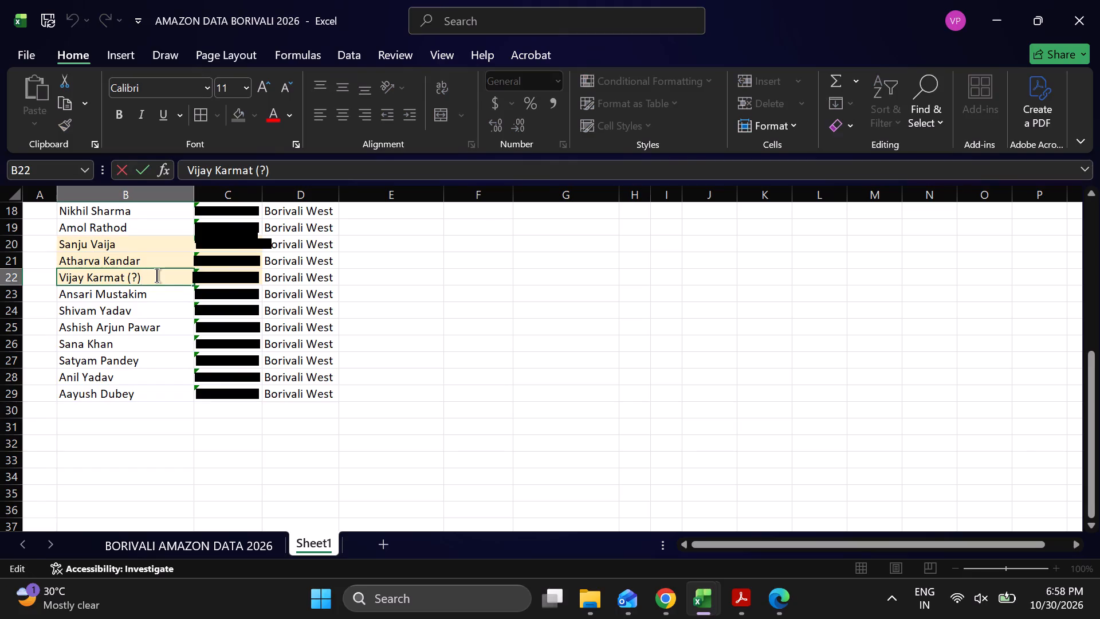
pyautogui.press('BackSpace')
pyautogui.press('BackSpace')
# Copy the qualifications in E2:E11 and paste them into column E starting at E12 and again at E22.
pyautogui.scroll(2, 299, 324)
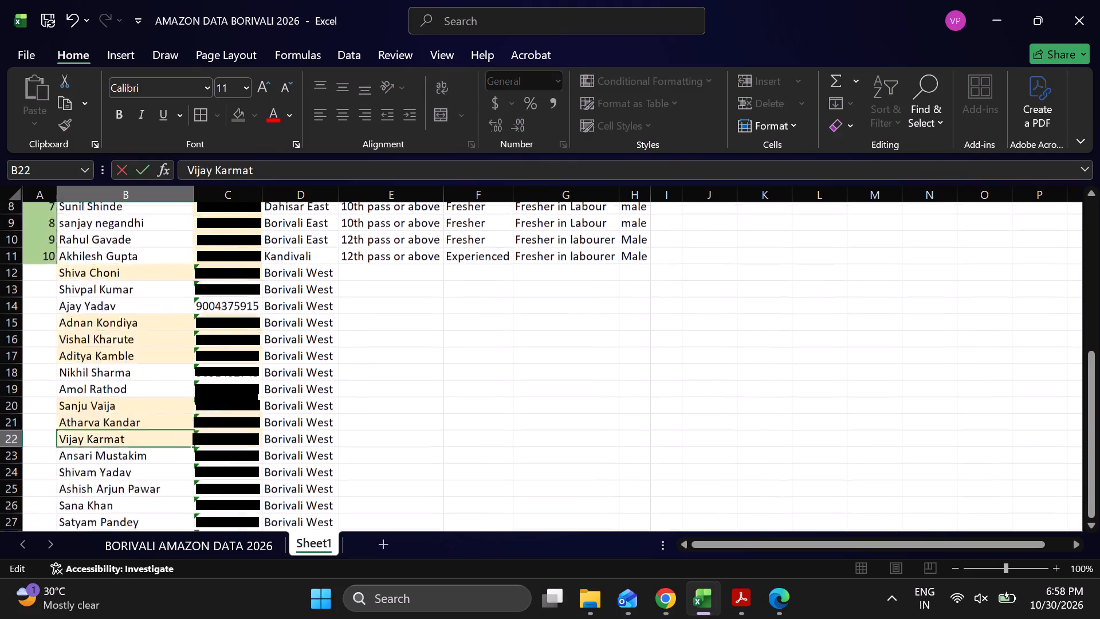
pyautogui.scroll(-1, 299, 324)
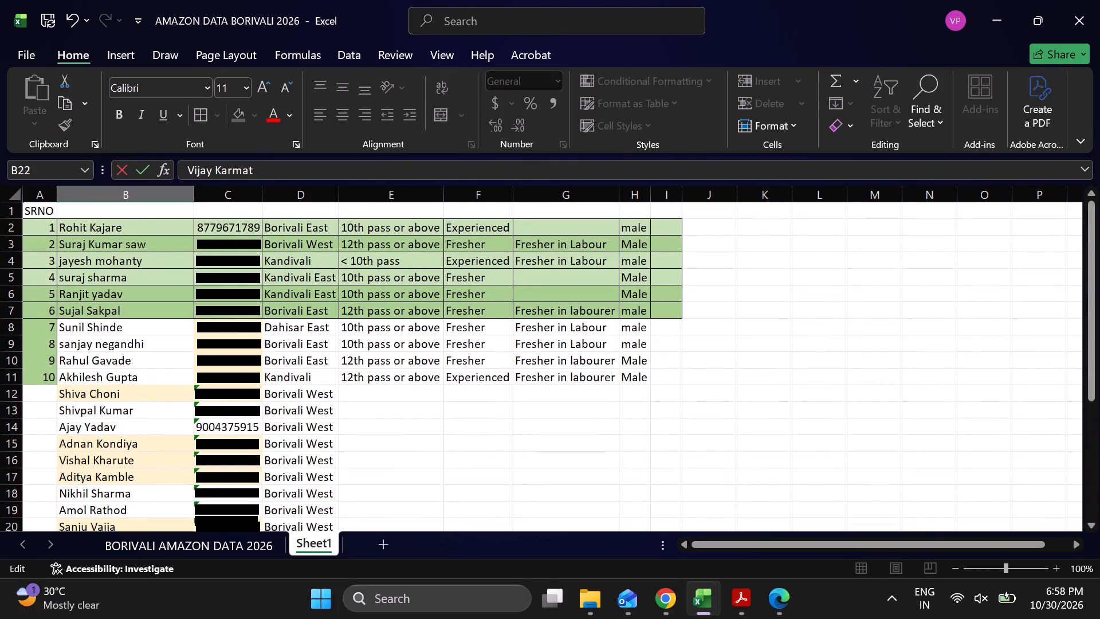
pyautogui.scroll(-1, 414, 311)
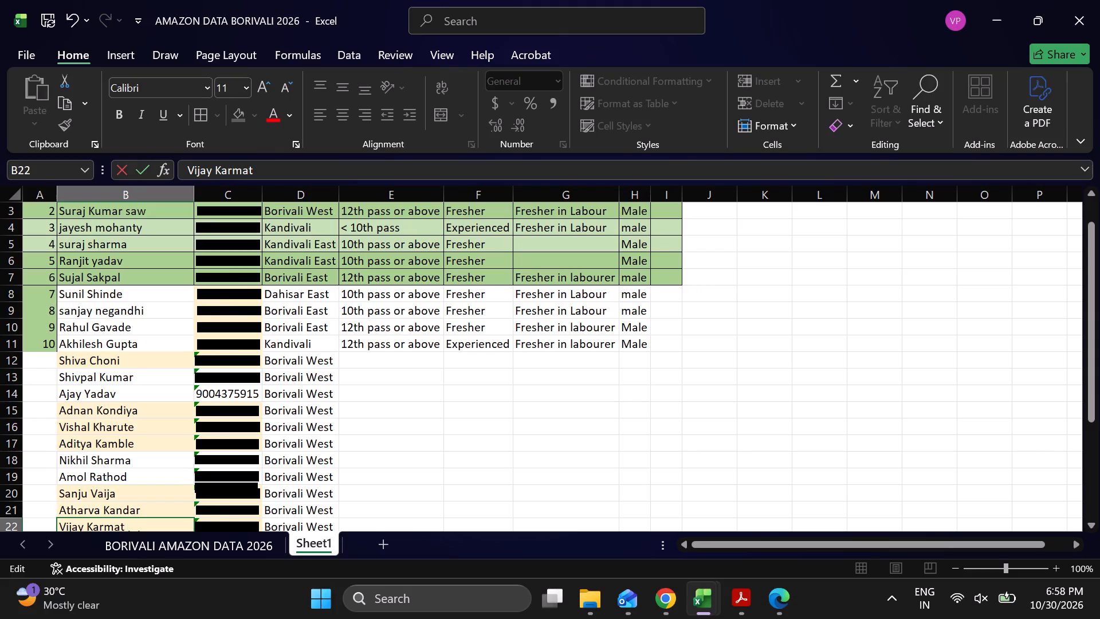
pyautogui.moveTo(353, 312); pyautogui.dragTo(374, 322)
pyautogui.scroll(1, 356, 289)
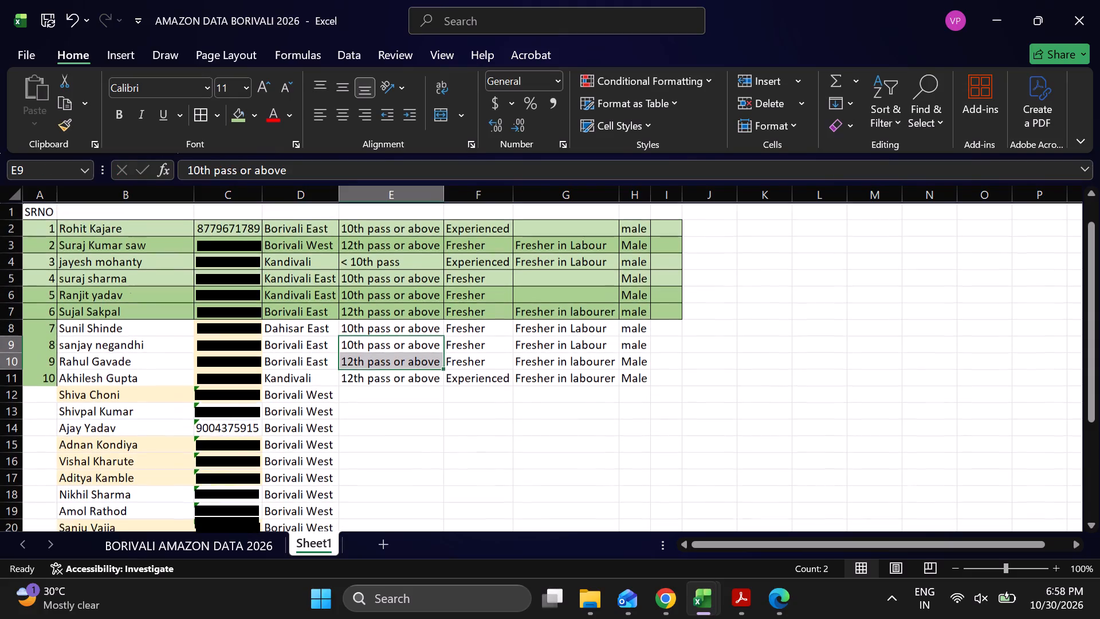
pyautogui.moveTo(348, 220); pyautogui.dragTo(413, 365)
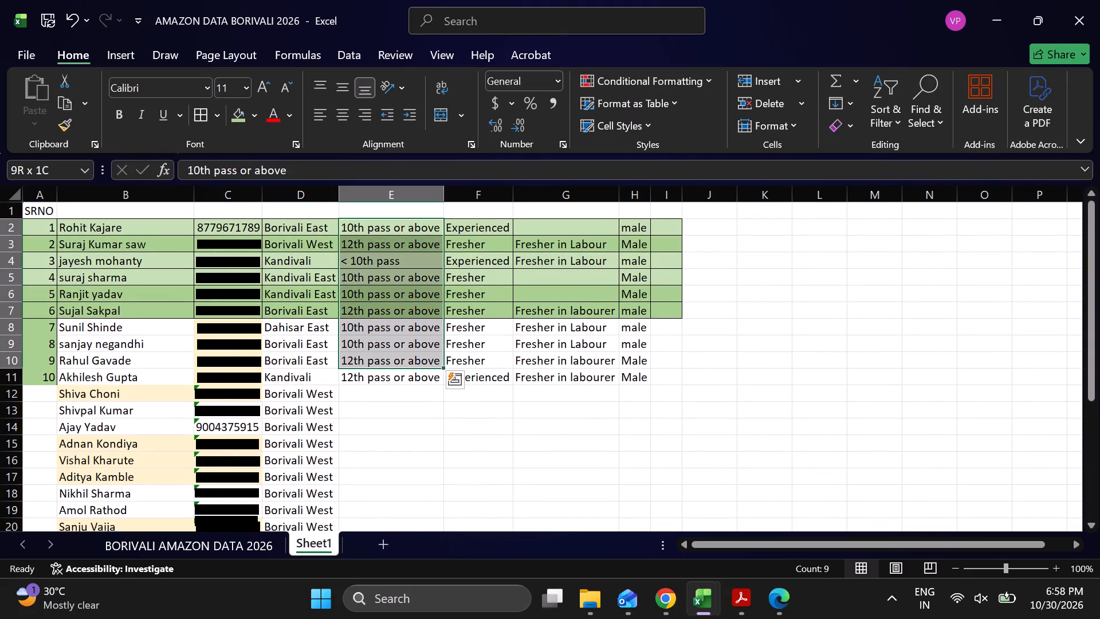
pyautogui.moveTo(413, 365); pyautogui.dragTo(412, 373)
pyautogui.hotkey('ctrl', 'c')
pyautogui.click(396, 388)
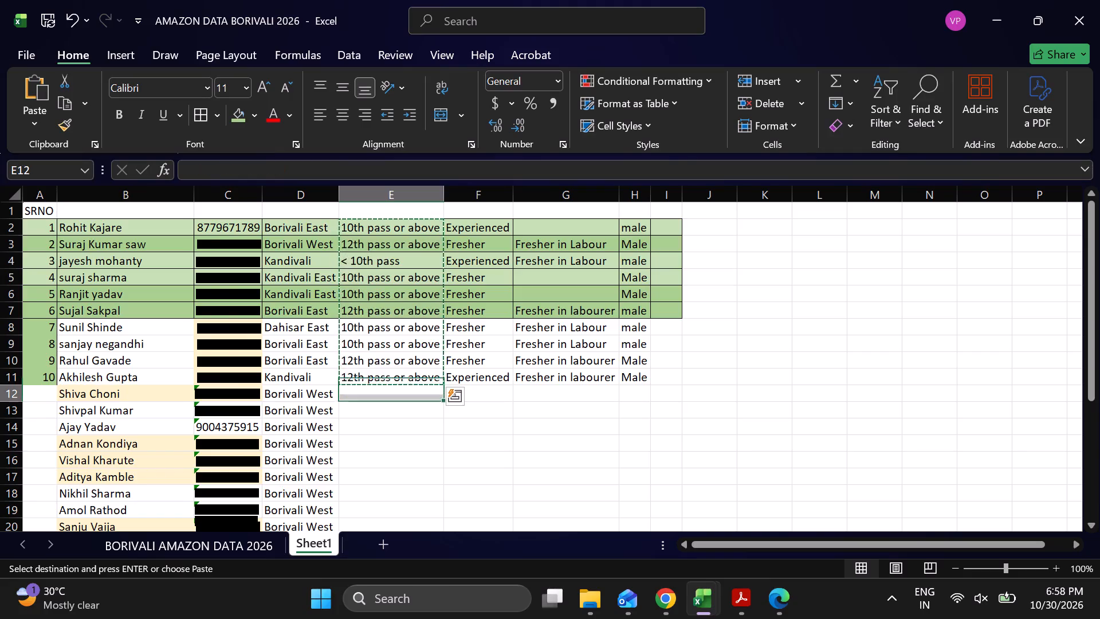
pyautogui.hotkey('ctrl', 'v')
pyautogui.scroll(-2, 467, 411)
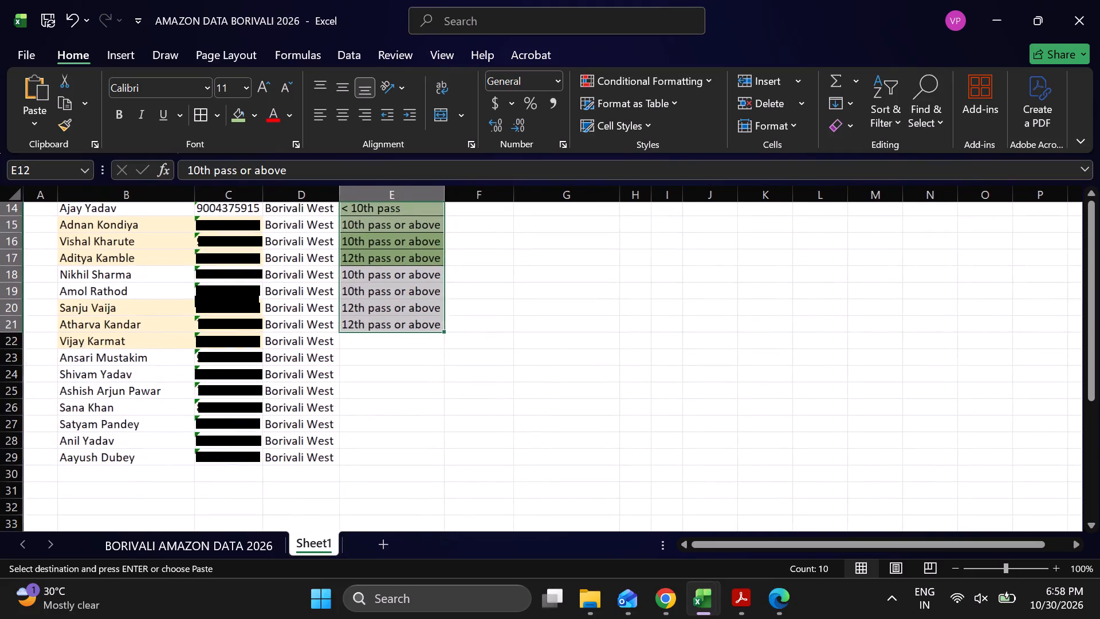
pyautogui.click(391, 343)
pyautogui.hotkey('ctrl', 'v')
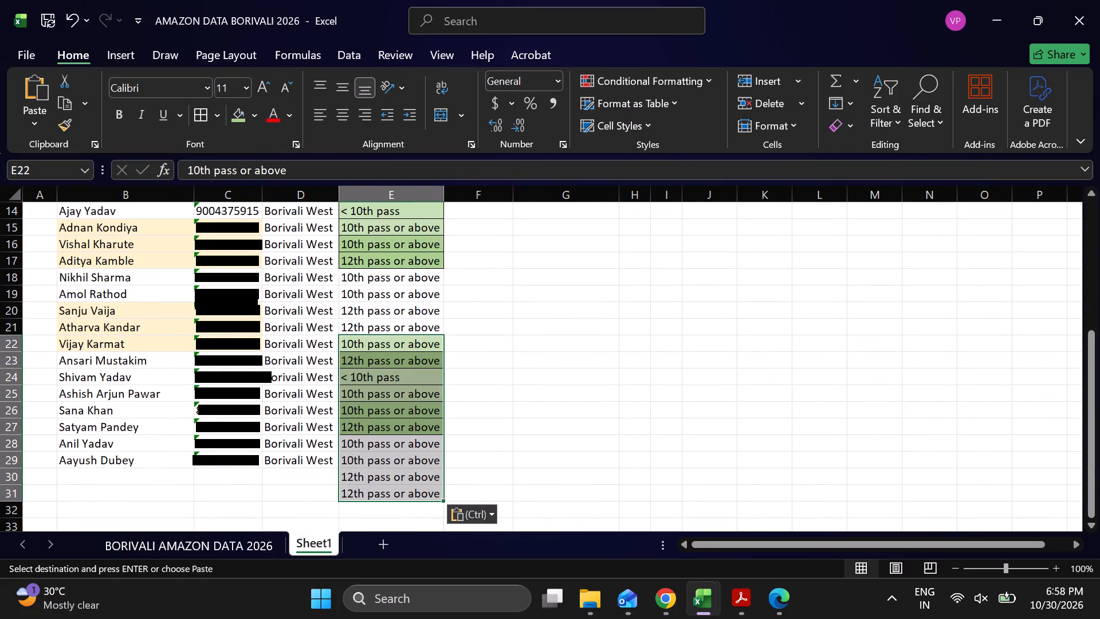
# Clear all from E30:E32, removing the surplus pasted qualifications below the last candidate.
pyautogui.moveTo(344, 473); pyautogui.dragTo(398, 481)
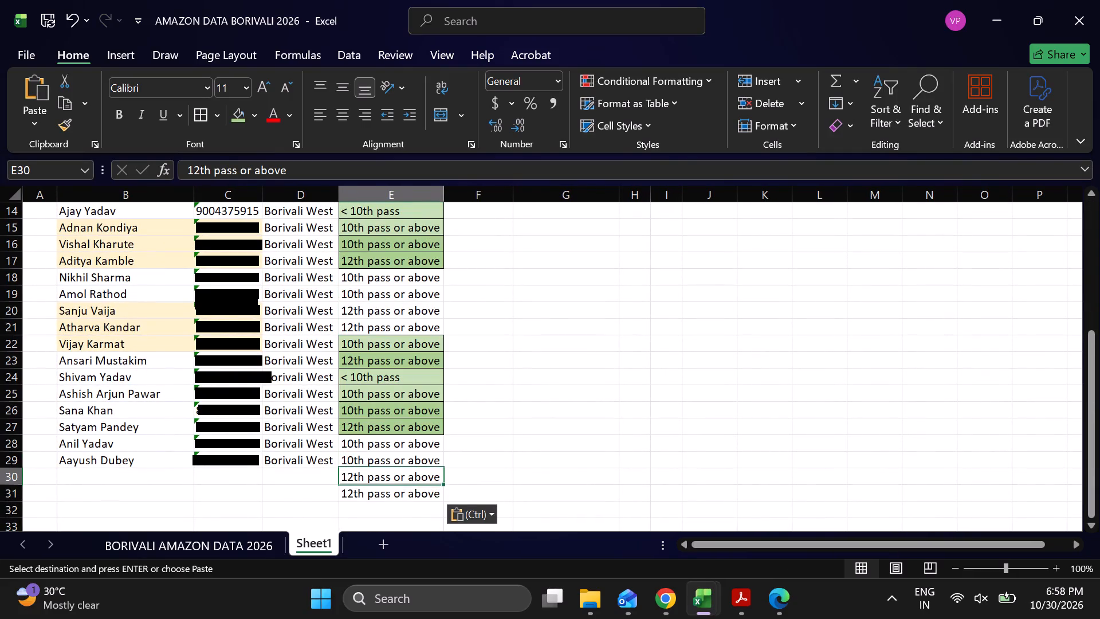
pyautogui.moveTo(398, 481); pyautogui.dragTo(400, 504)
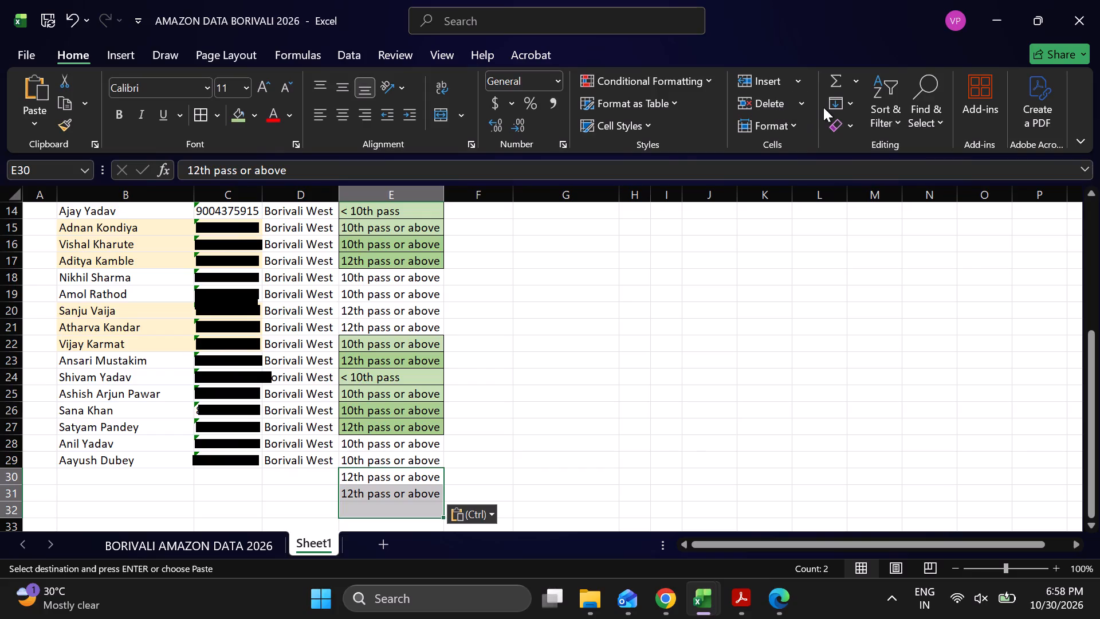
pyautogui.click(831, 120)
pyautogui.click(839, 141)
# Copy the experience levels in F3:F11 and paste them into column F starting at F12 and again at F21.
pyautogui.scroll(3, 632, 339)
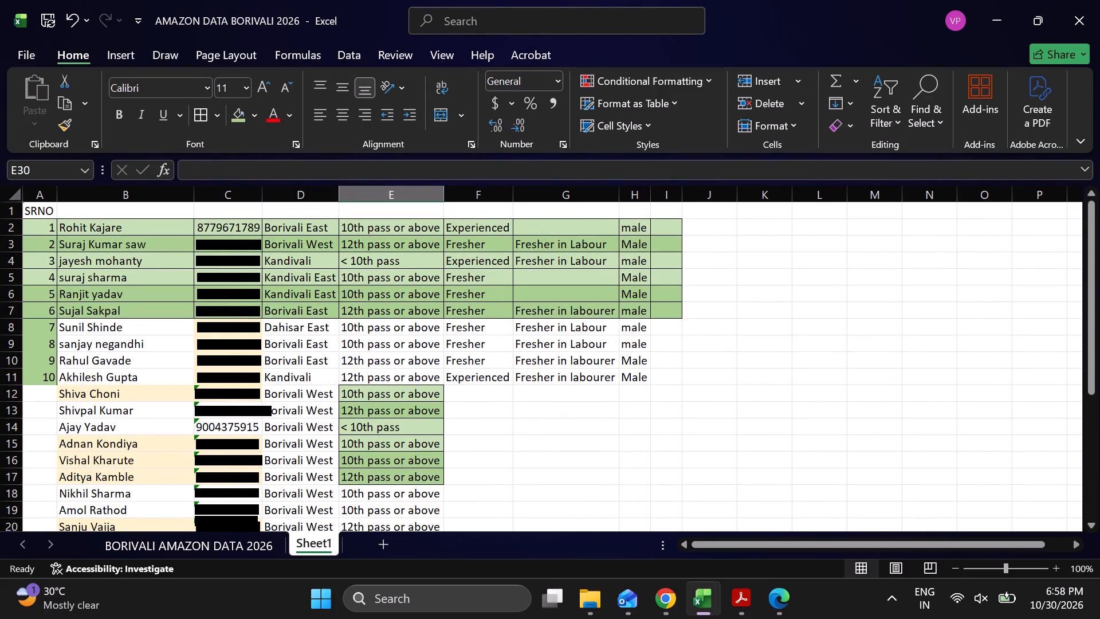
pyautogui.moveTo(462, 238); pyautogui.dragTo(496, 369)
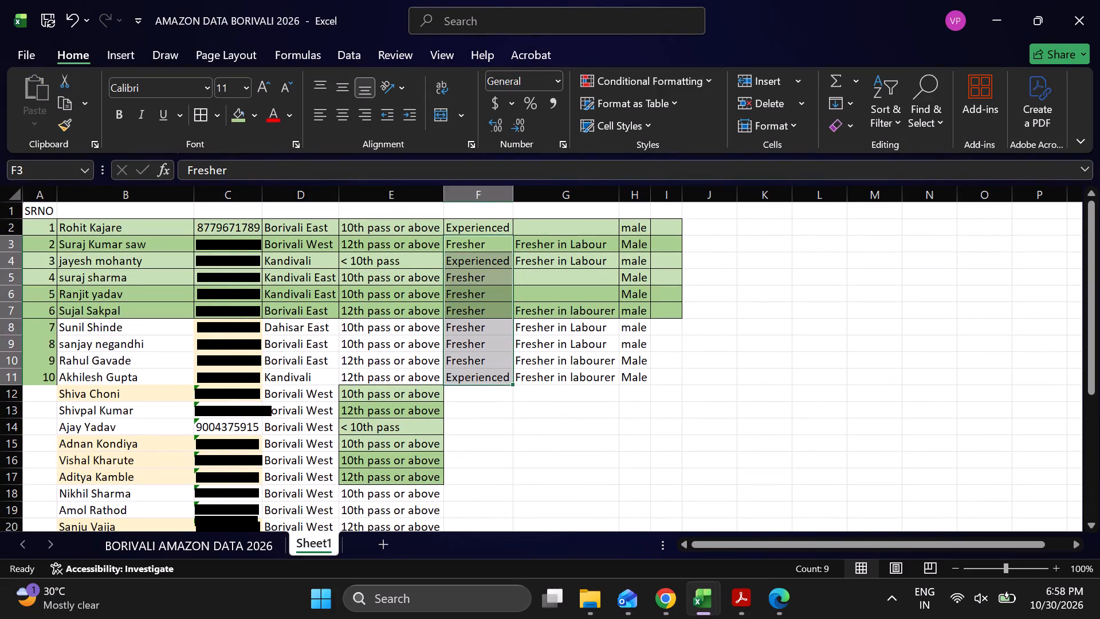
pyautogui.hotkey('ctrl', 'c')
pyautogui.click(482, 392)
pyautogui.hotkey('ctrl', 'v')
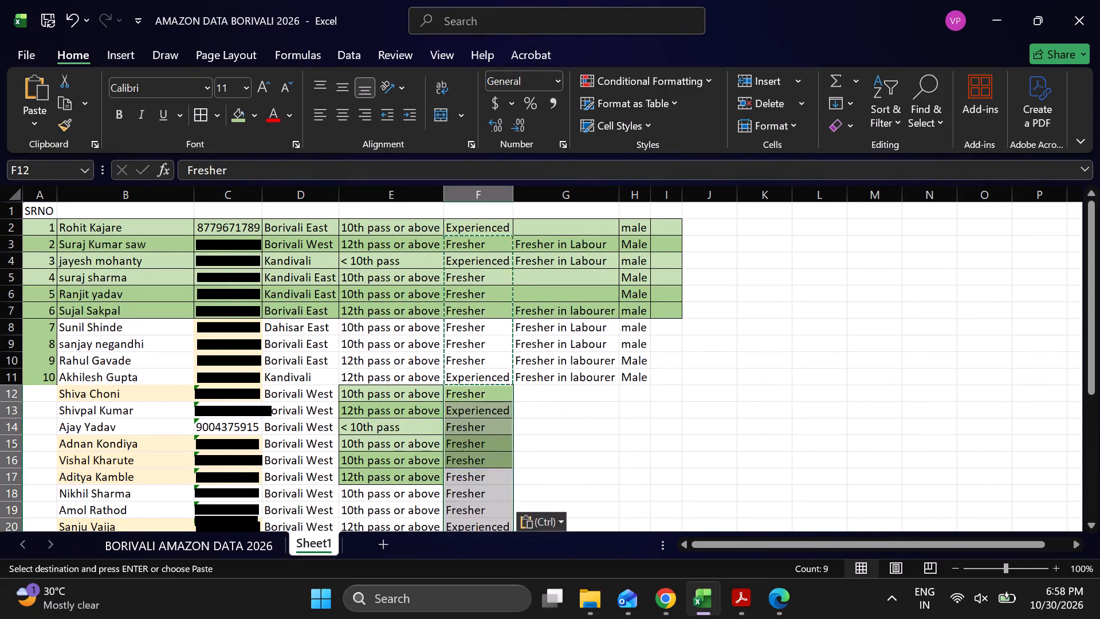
pyautogui.scroll(-2, 544, 446)
pyautogui.click(479, 328)
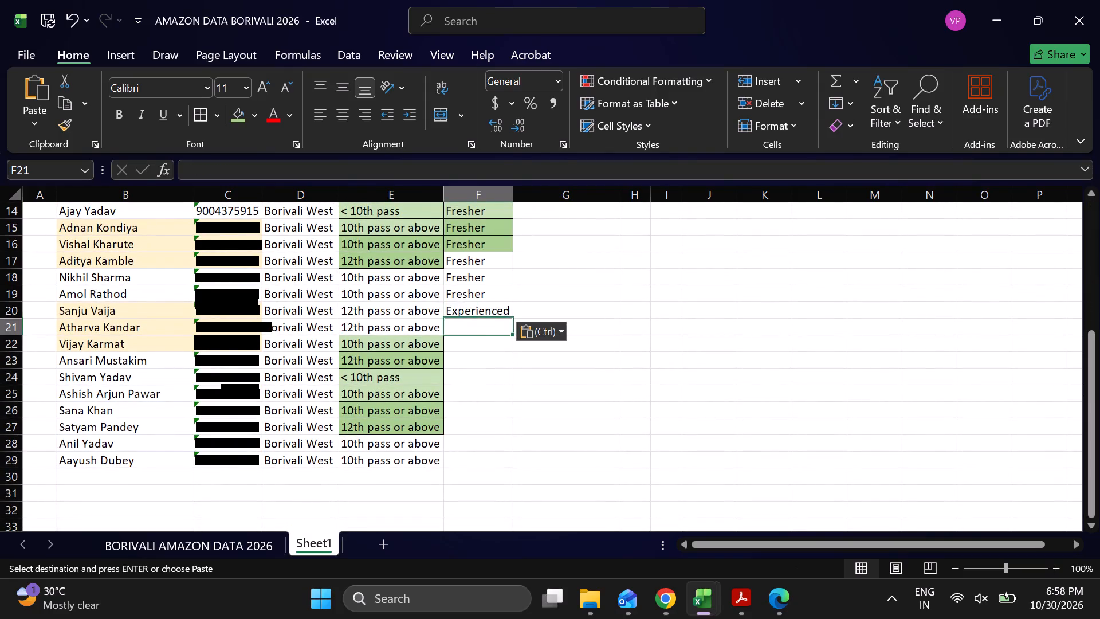
pyautogui.hotkey('ctrl', 'v')
# Clear all contents and formatting from the relevant experience and gender cells G2:H11.
pyautogui.scroll(1, 607, 332)
pyautogui.click(572, 272)
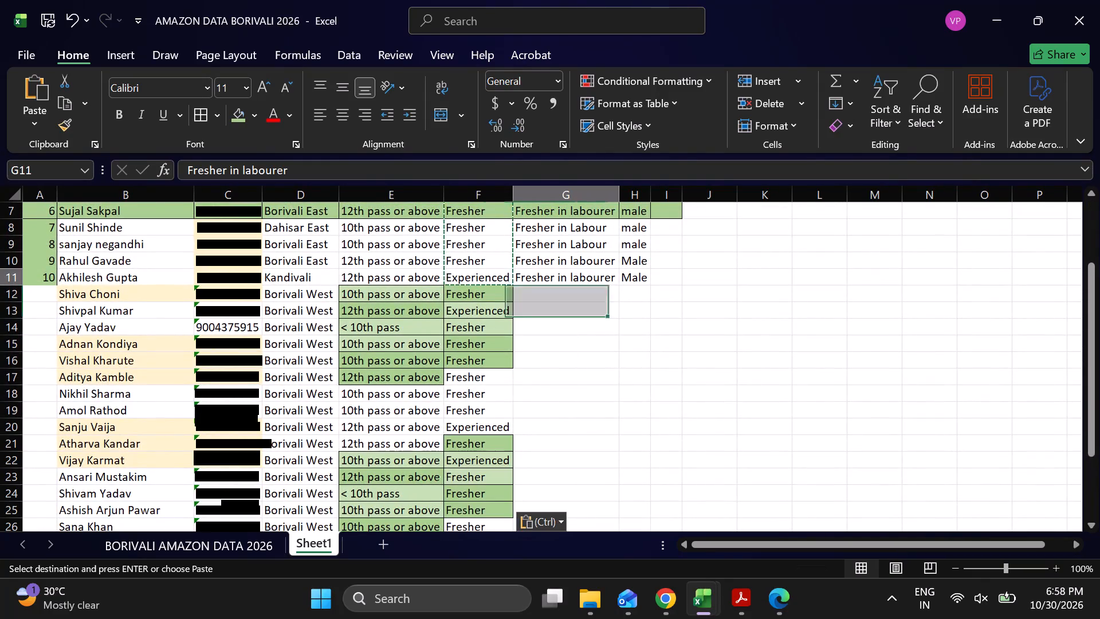
pyautogui.scroll(2, 601, 264)
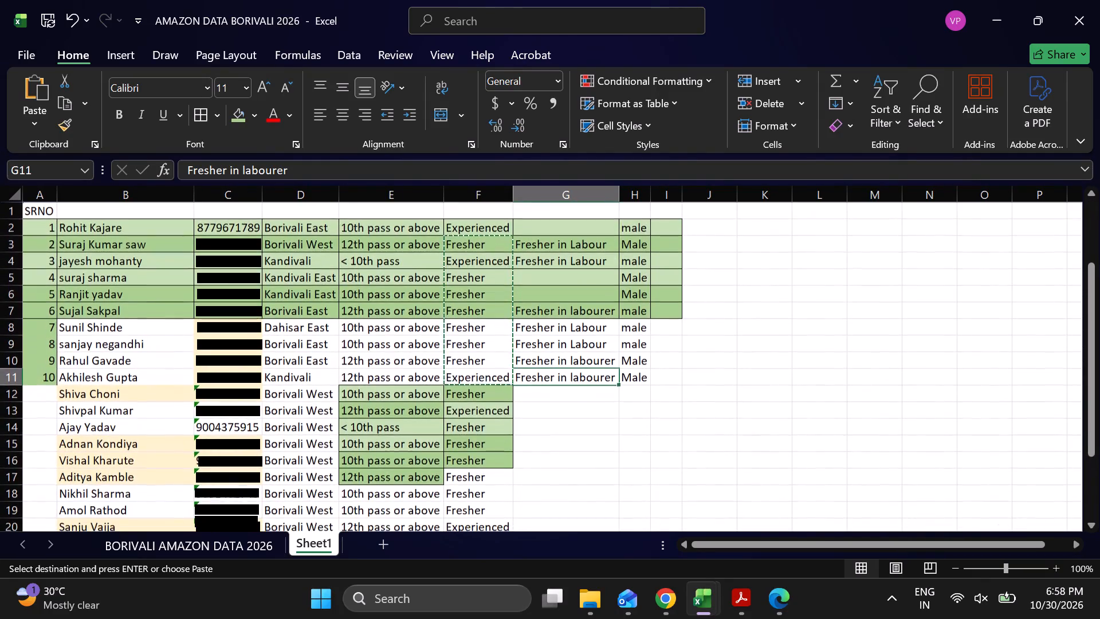
pyautogui.doubleClick(522, 236)
pyautogui.moveTo(527, 232); pyautogui.dragTo(610, 291)
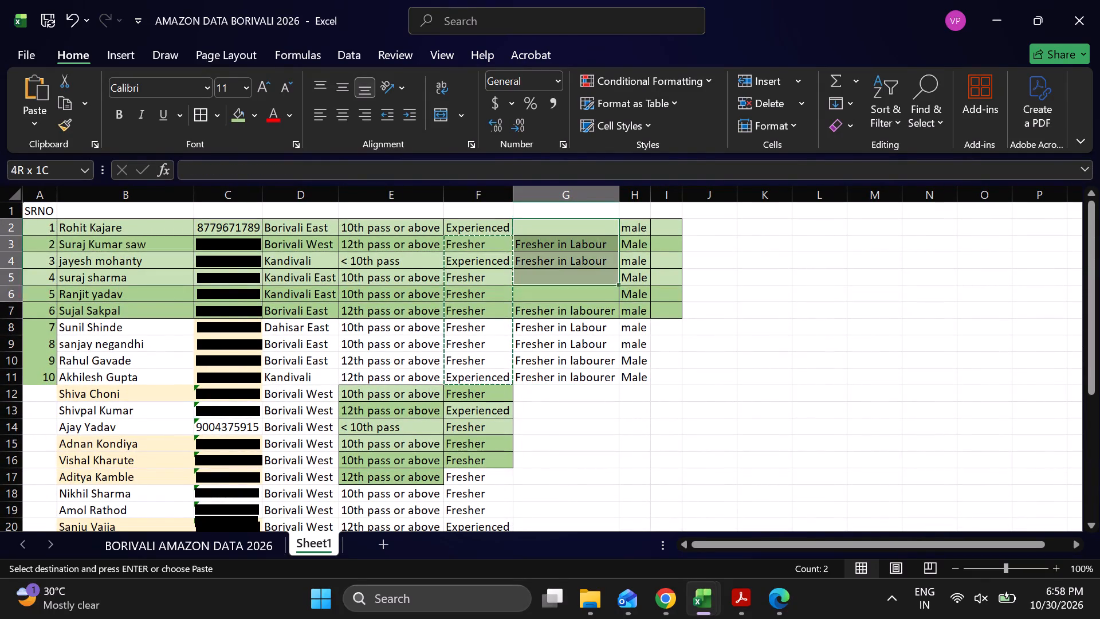
pyautogui.moveTo(610, 291); pyautogui.dragTo(639, 370)
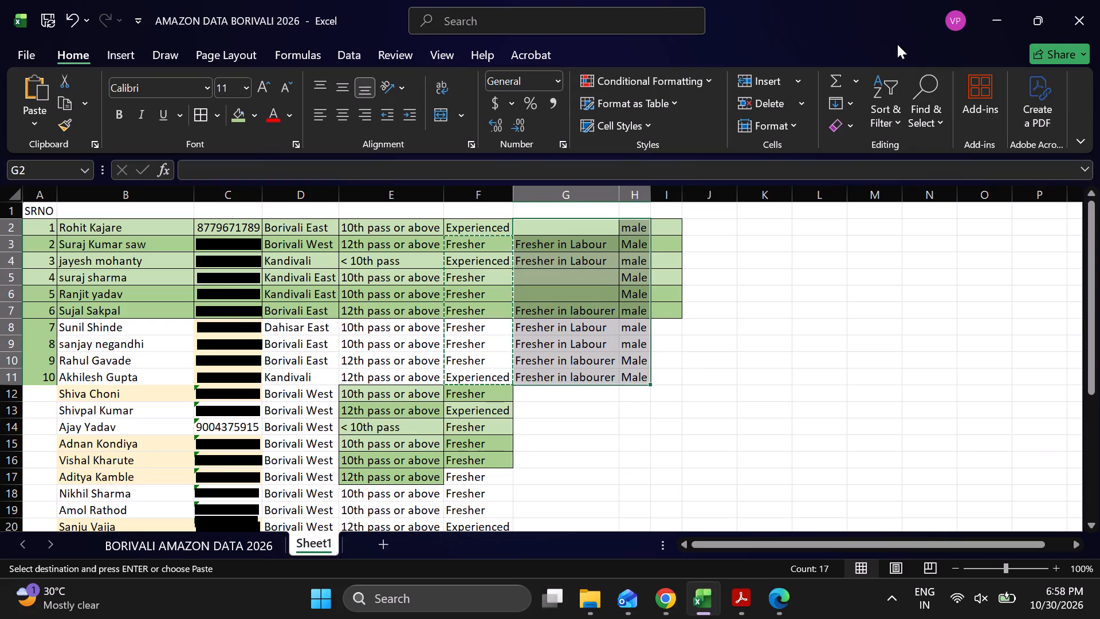
pyautogui.click(849, 127)
pyautogui.click(859, 151)
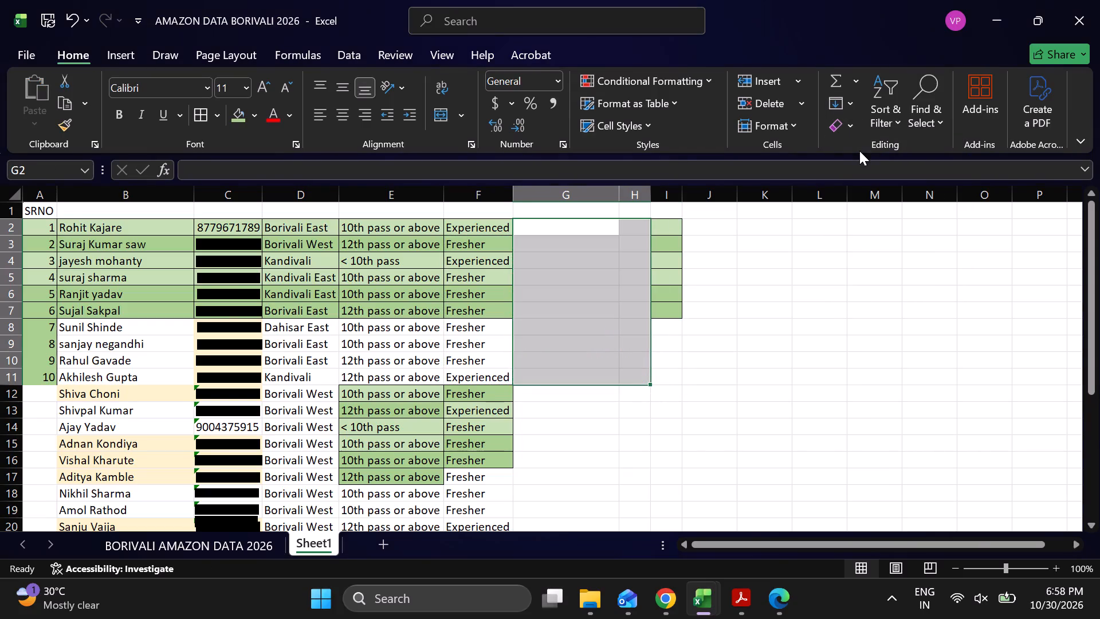
# Clear all from H1:J8 to remove the leftover green bordered cells in column I.
pyautogui.click(696, 316)
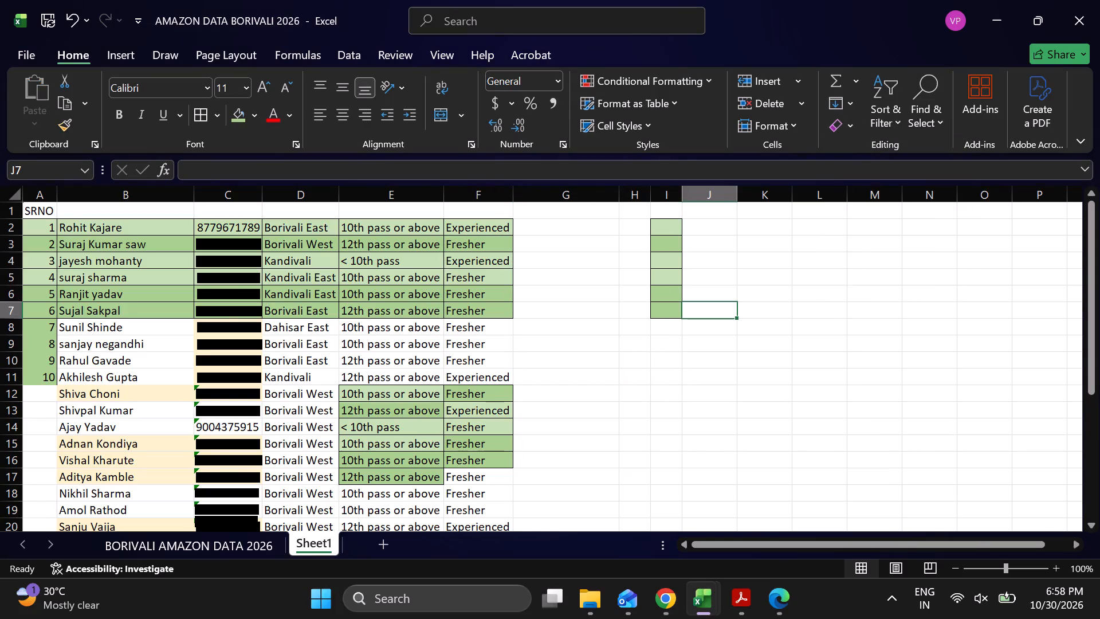
pyautogui.moveTo(649, 218); pyautogui.dragTo(683, 325)
pyautogui.click(852, 122)
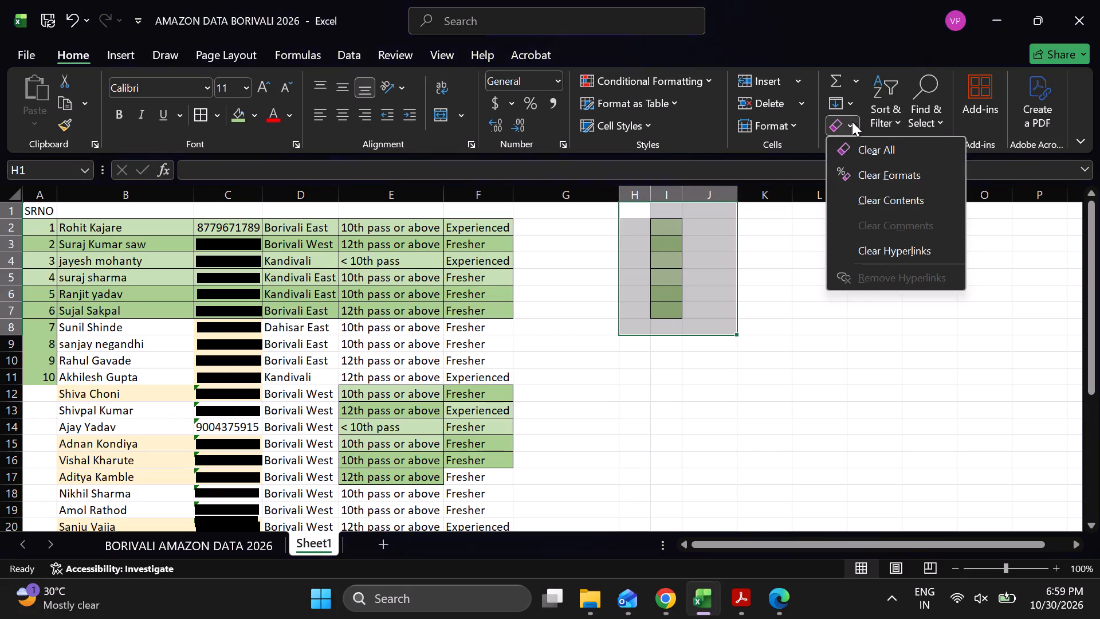
pyautogui.click(850, 147)
# Copy the headings Sr. No. through Qualification from BORIVALI AMAZON DATA 2026, delete SRNO in Sheet1's A1 and try to paste them there.
pyautogui.click(266, 538)
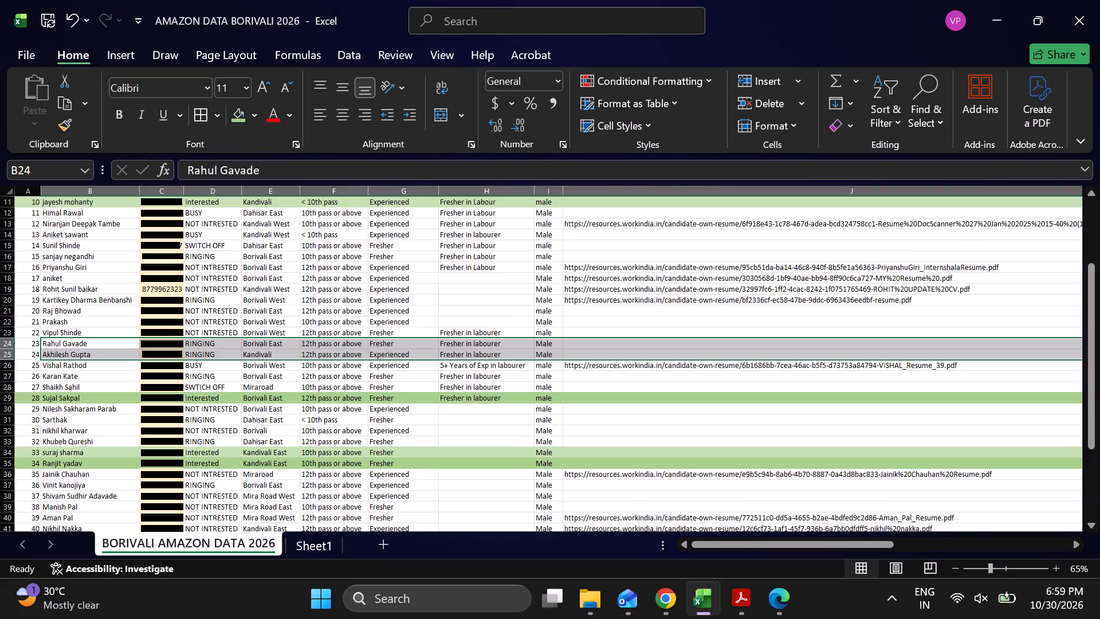
pyautogui.scroll(1, 186, 432)
pyautogui.scroll(4, 48, 233)
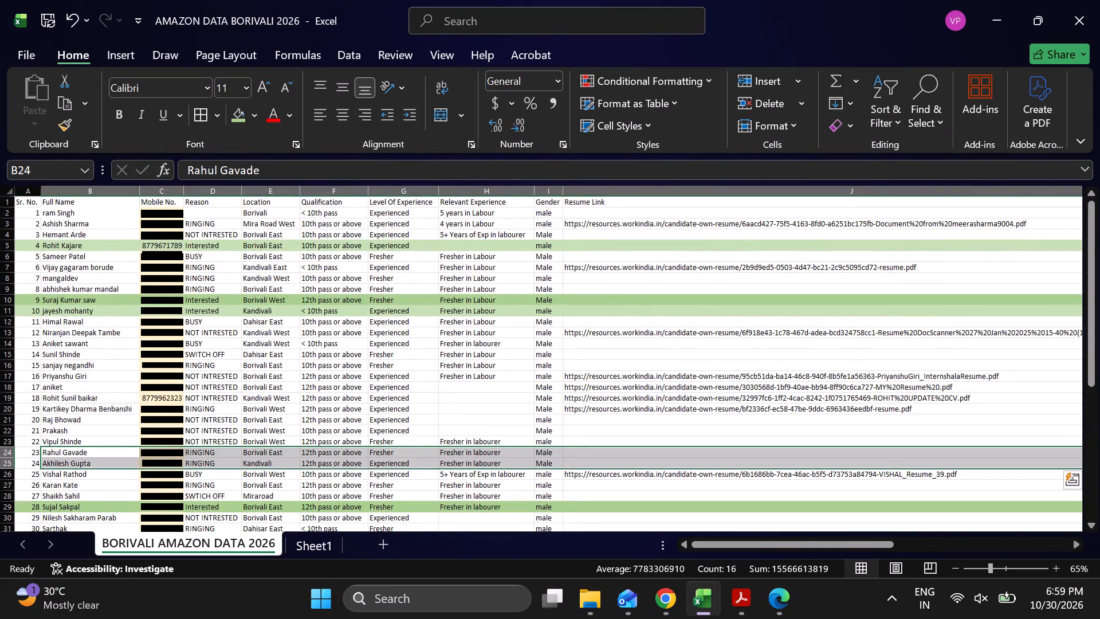
pyautogui.moveTo(27, 204); pyautogui.dragTo(406, 211)
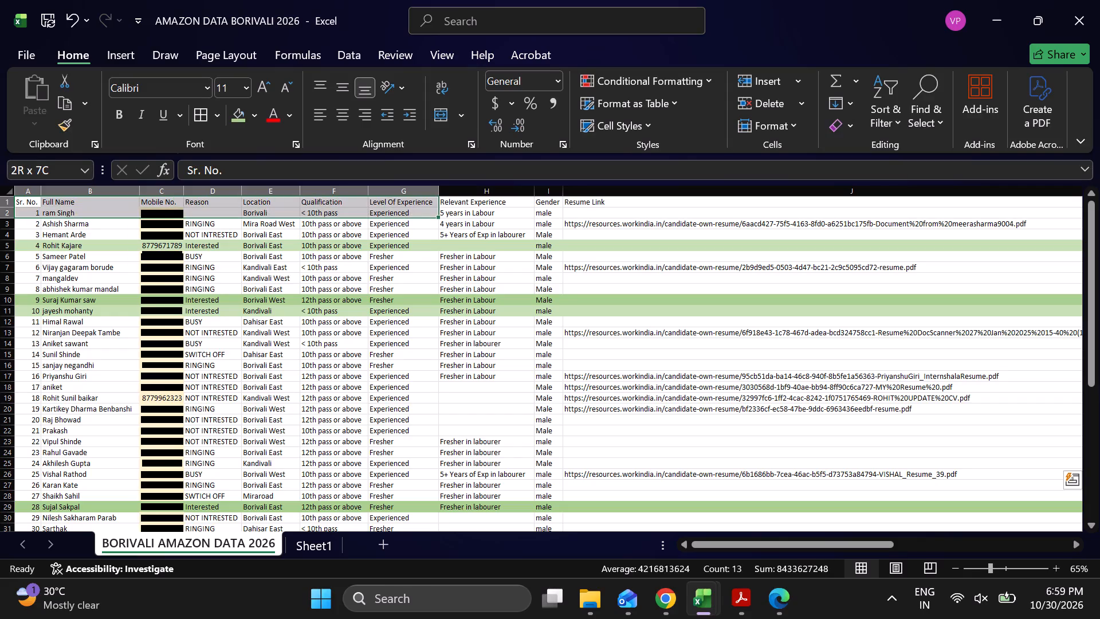
pyautogui.moveTo(406, 211); pyautogui.dragTo(340, 196)
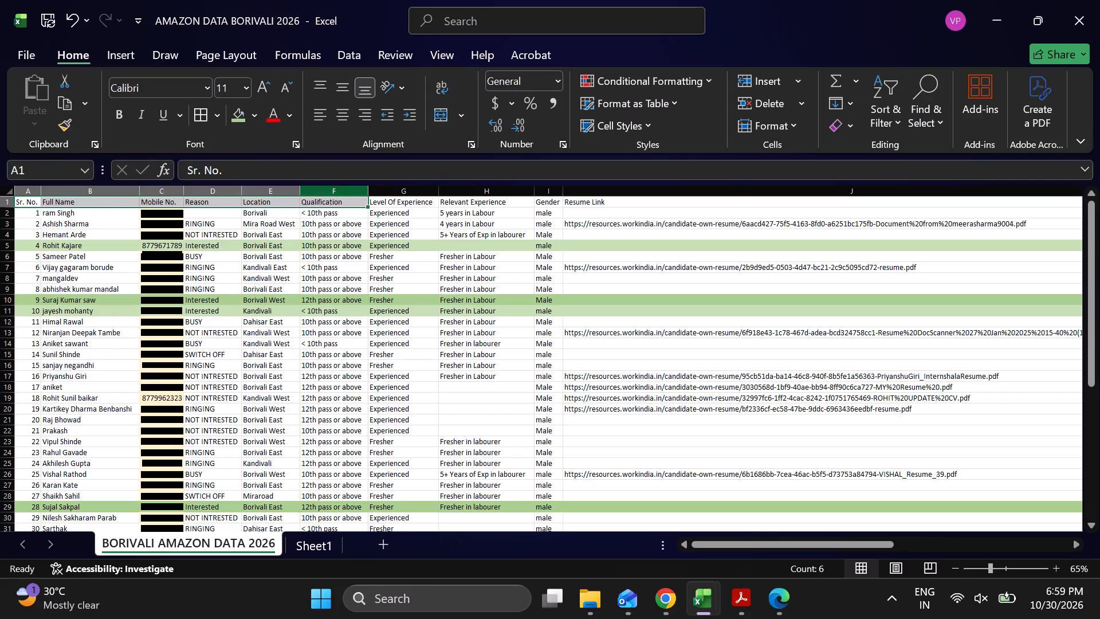
pyautogui.hotkey('ctrl', 'c')
pyautogui.click(323, 542)
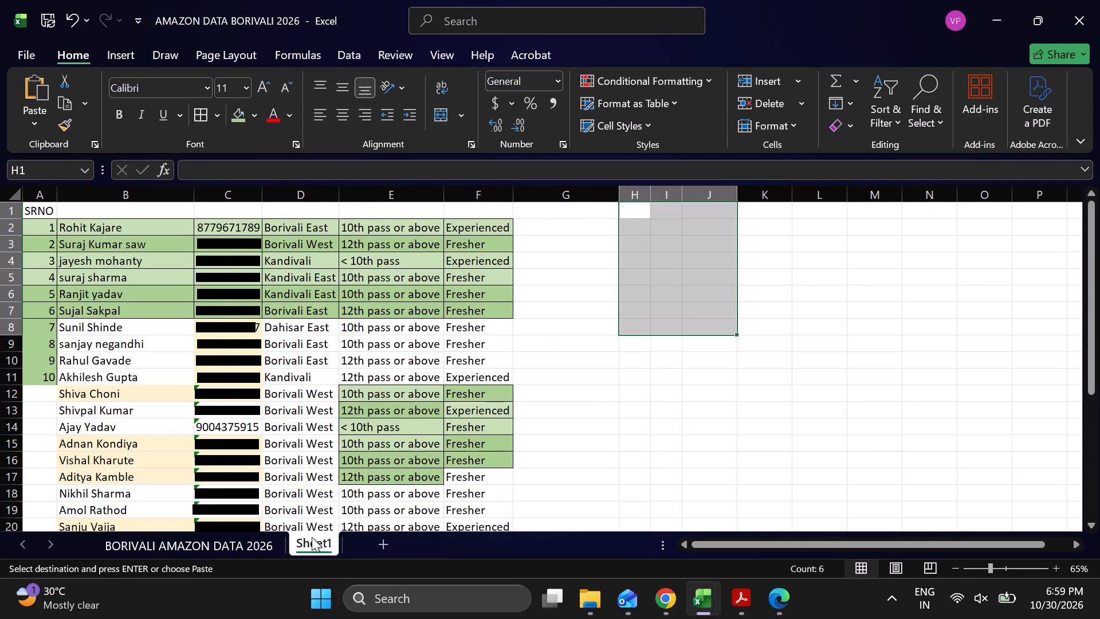
pyautogui.doubleClick(40, 209)
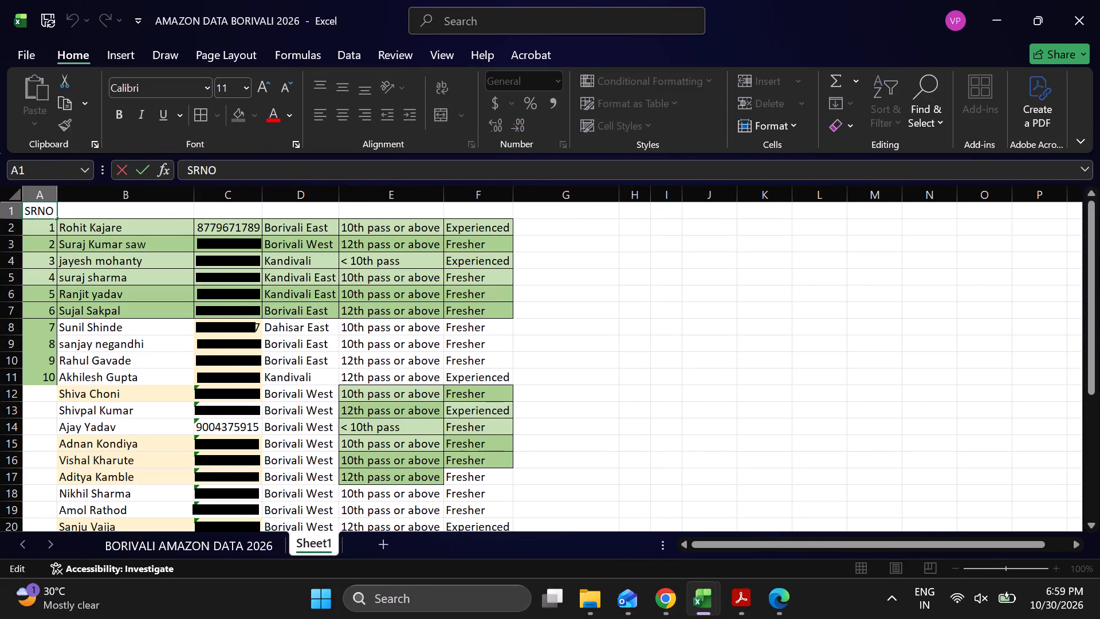
pyautogui.click(61, 210)
pyautogui.click(44, 204)
pyautogui.doubleClick(50, 209)
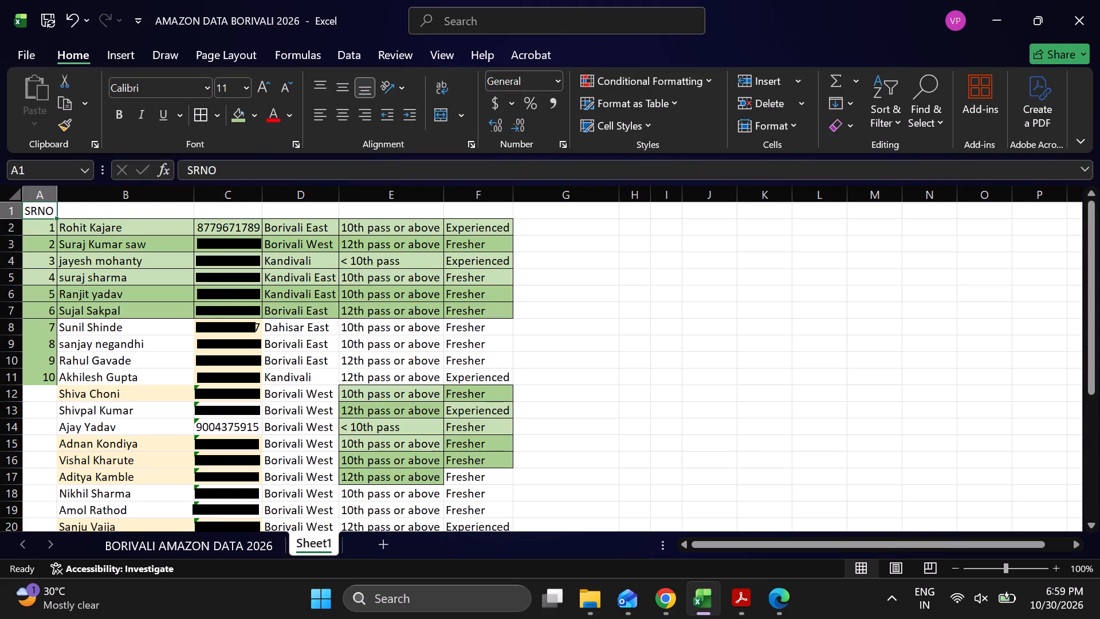
pyautogui.press('BackSpace')
pyautogui.press('BackSpace')
pyautogui.press('BackSpace')
pyautogui.press('BackSpace')
pyautogui.press('BackSpace')
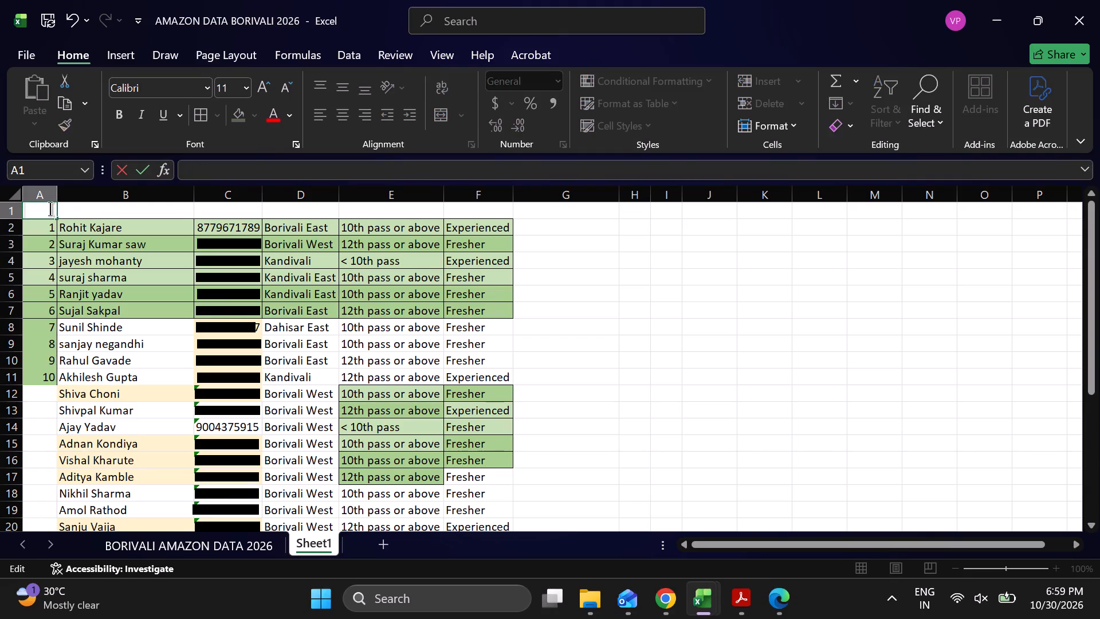
pyautogui.hotkey('ctrl', 'v')
pyautogui.hotkey('ctrl', 'v')
# Copy the selected headings A1:F1 from BORIVALI AMAZON DATA 2026 again and paste them into Sheet1 starting at A1.
pyautogui.click(235, 551)
pyautogui.keyDown('ctrl'); pyautogui.click(235, 551); pyautogui.keyUp('ctrl')
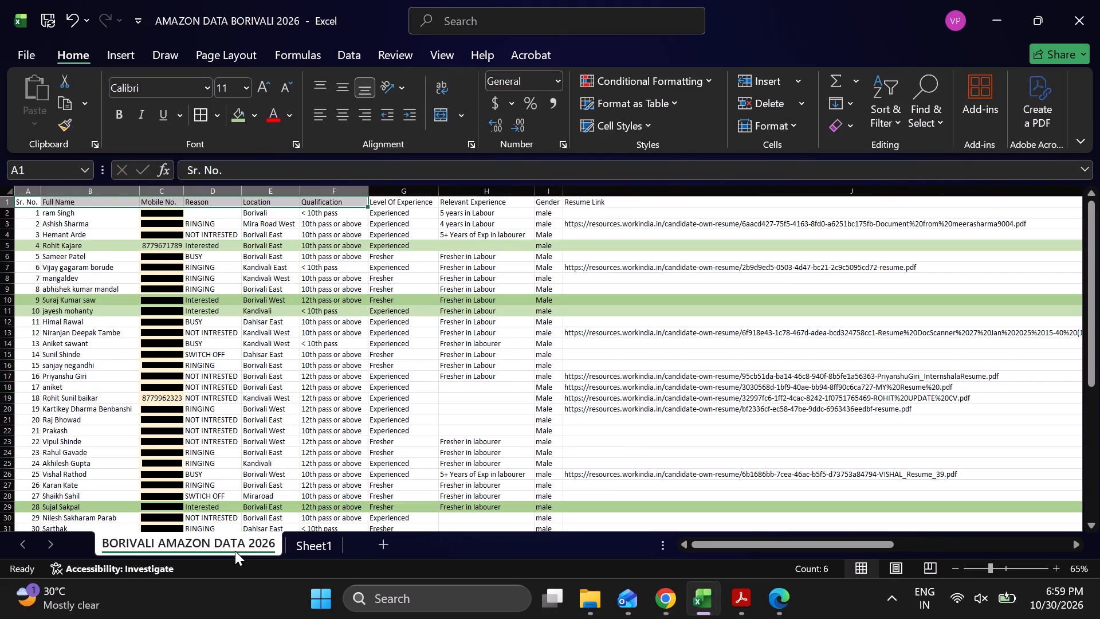
pyautogui.hotkey('ctrl', 'c')
pyautogui.click(310, 539)
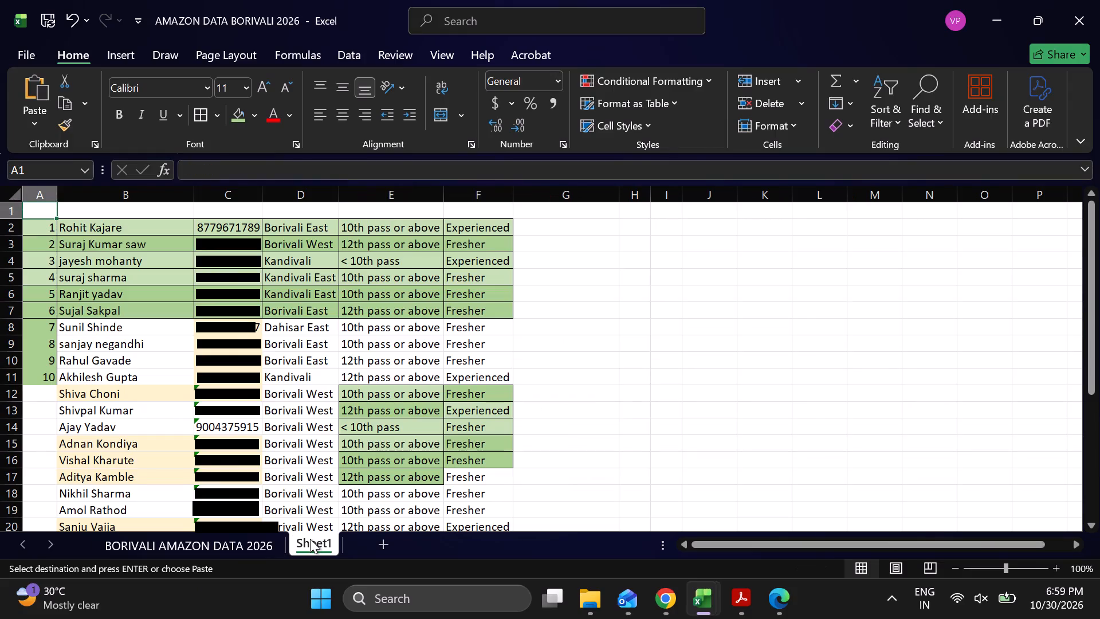
pyautogui.hotkey('ctrl', 'v')
pyautogui.click(654, 344)
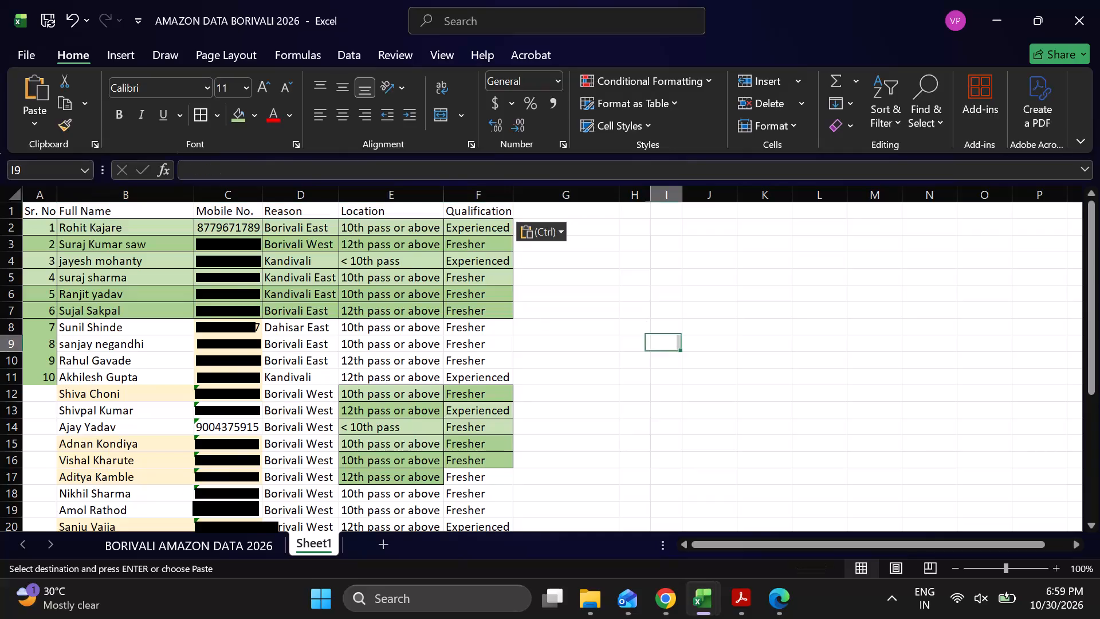
# Copy the three RINGING candidates in B42:J44 of BORIVALI AMAZON DATA 2026 and paste them into Sheet1 at B30, below the last candidate.
pyautogui.scroll(-1, 270, 364)
pyautogui.scroll(1, 81, 335)
pyautogui.click(38, 371)
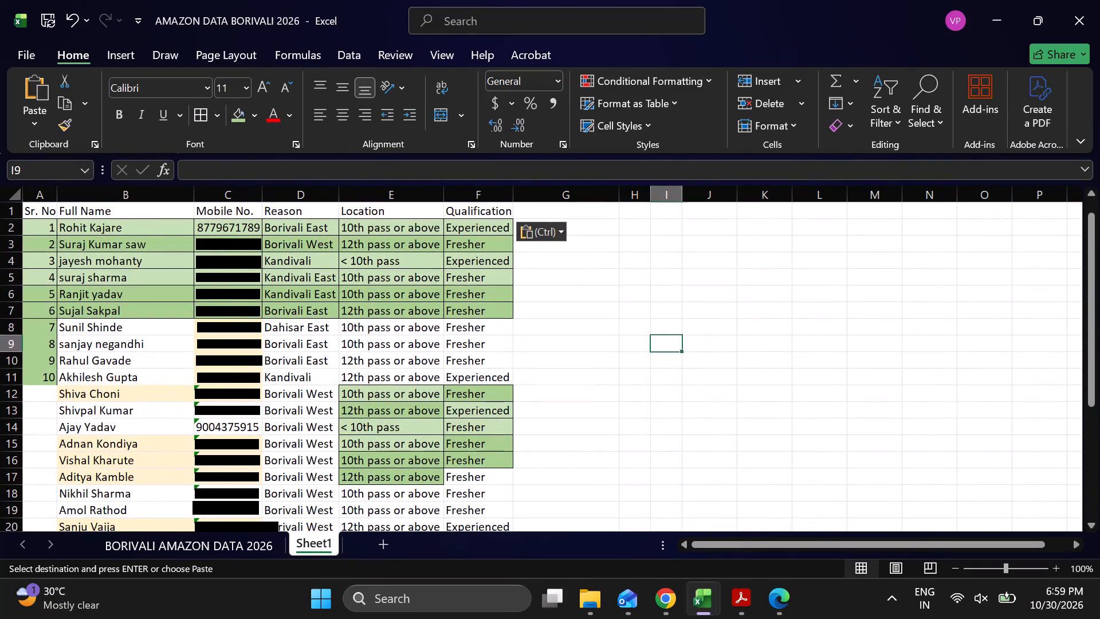
pyautogui.scroll(-2, 82, 408)
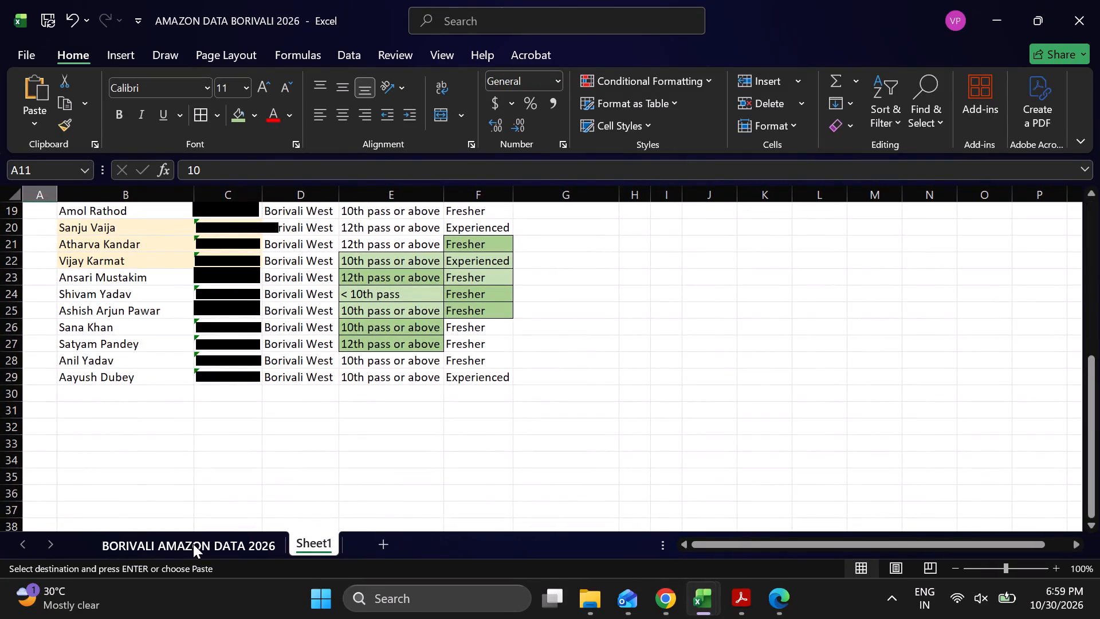
pyautogui.click(194, 547)
pyautogui.scroll(-1, 182, 421)
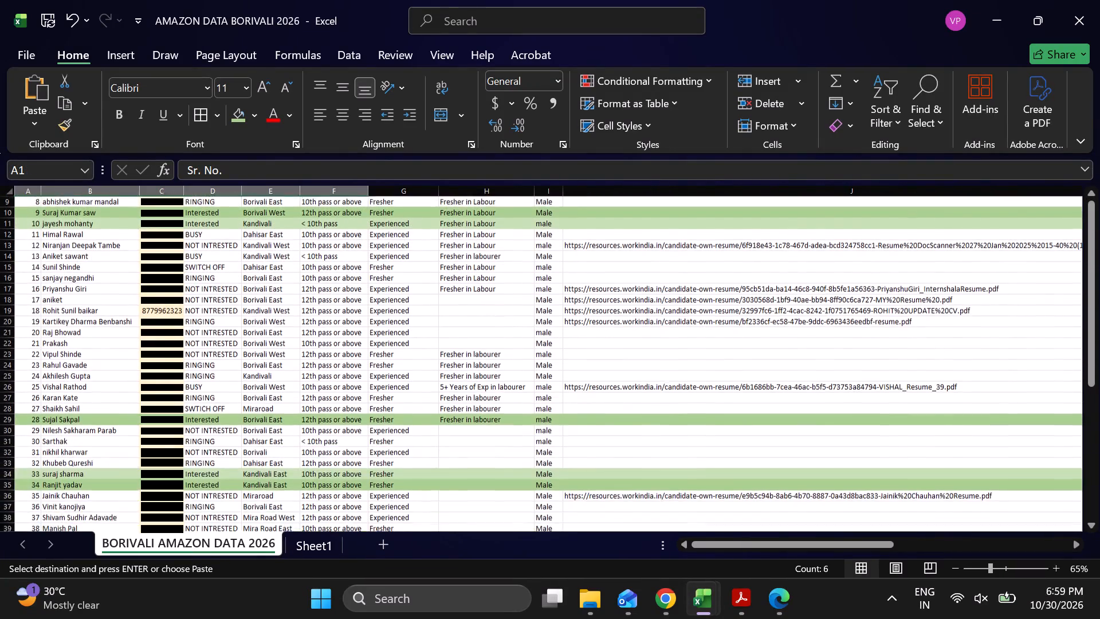
pyautogui.scroll(-2, 182, 421)
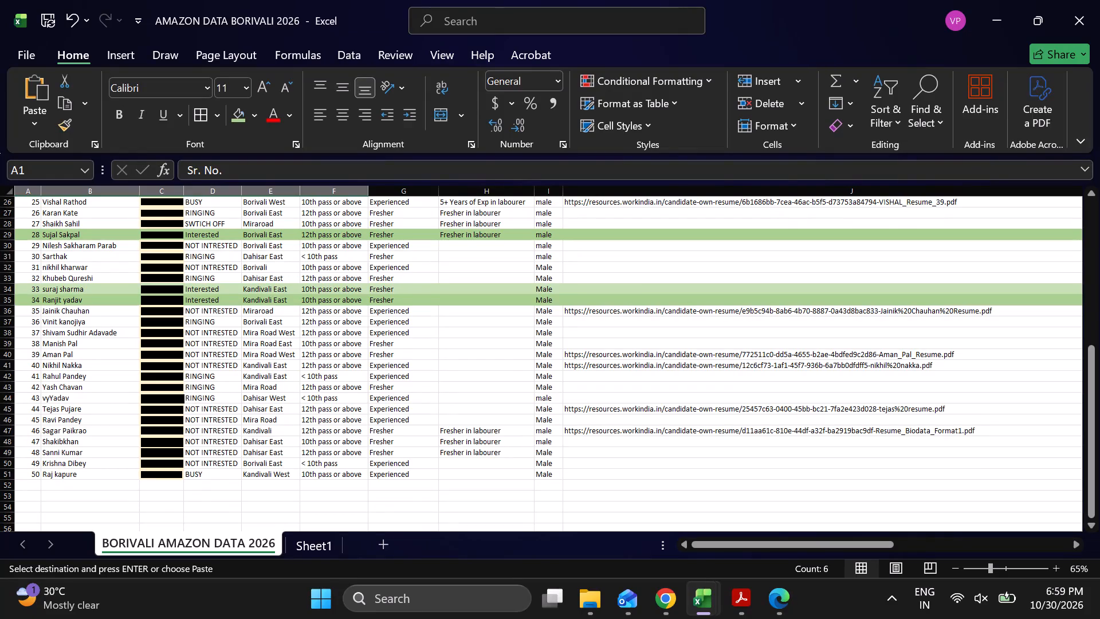
pyautogui.scroll(-1, 72, 363)
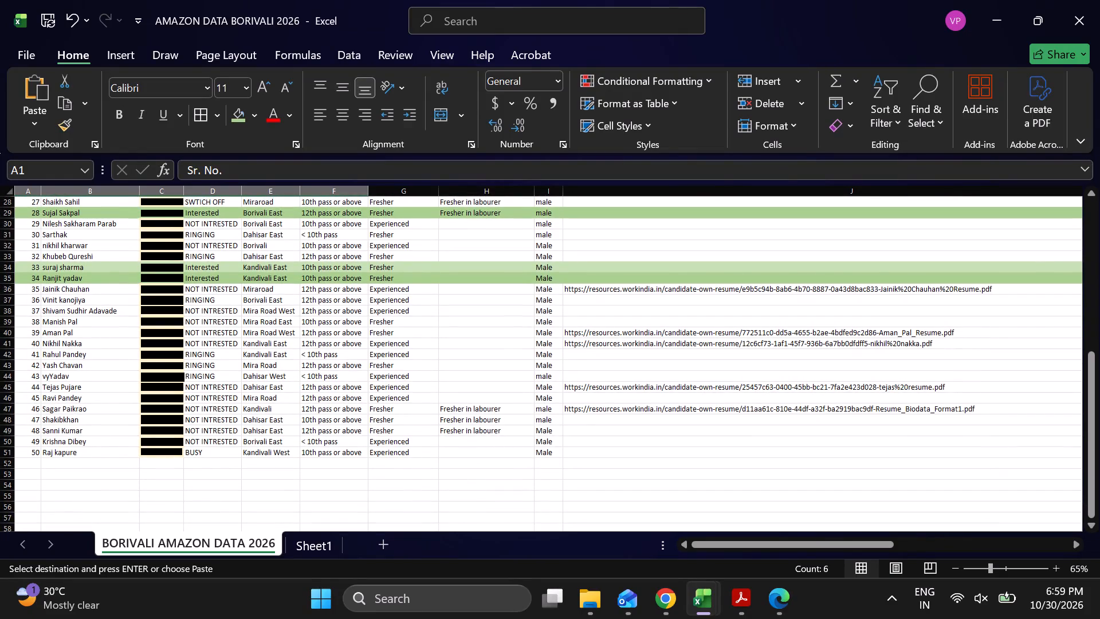
pyautogui.moveTo(44, 342); pyautogui.dragTo(247, 382)
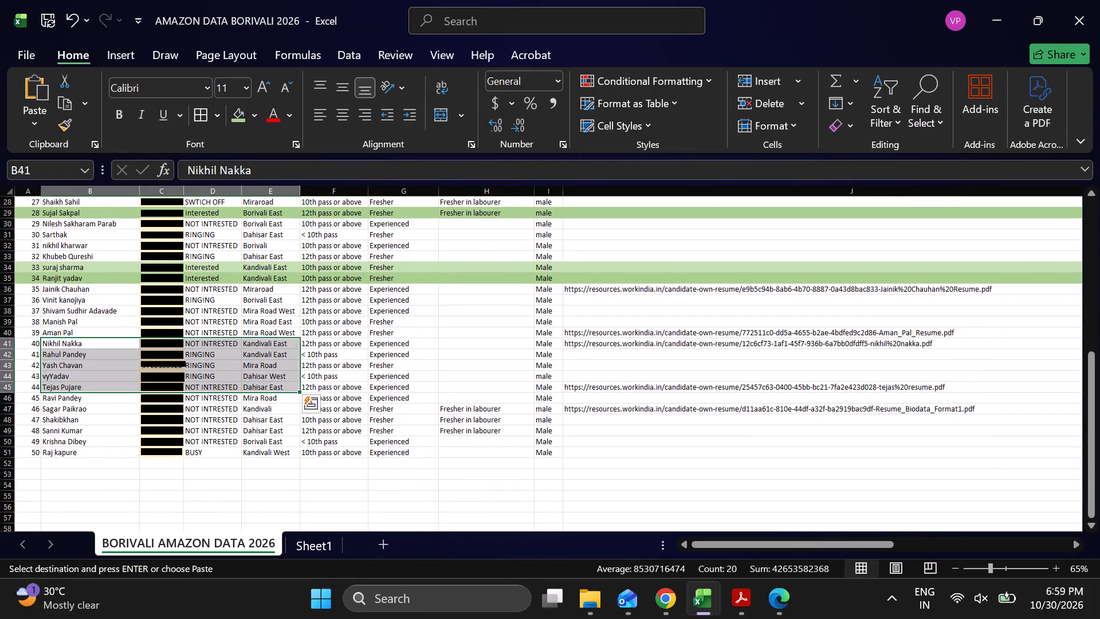
pyautogui.click(250, 382)
pyautogui.moveTo(78, 358); pyautogui.dragTo(598, 380)
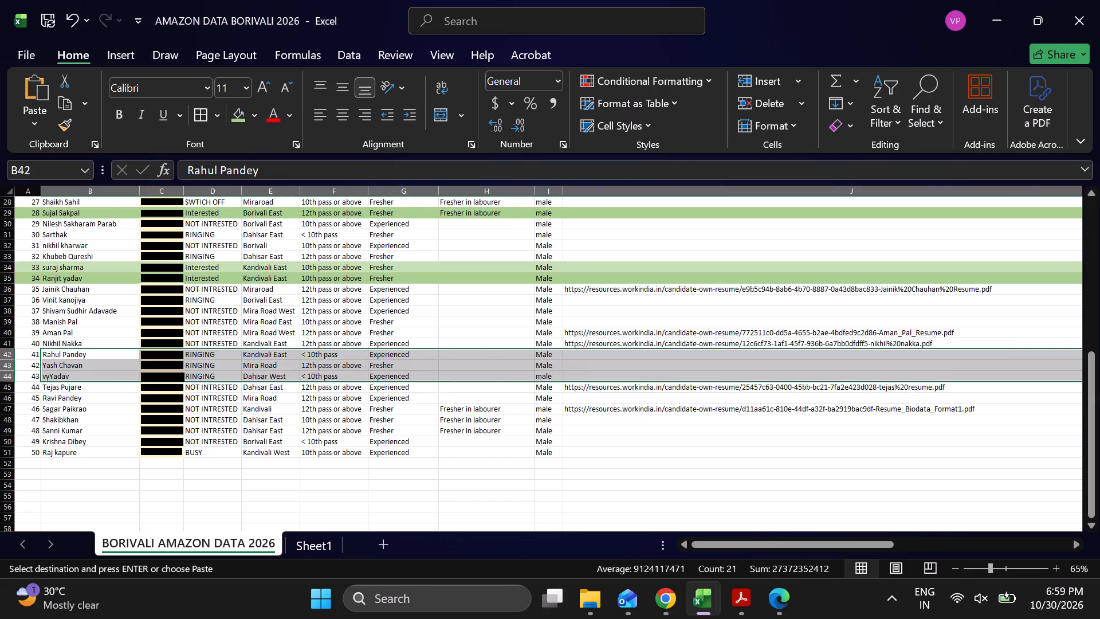
pyautogui.hotkey('ctrl', 'c')
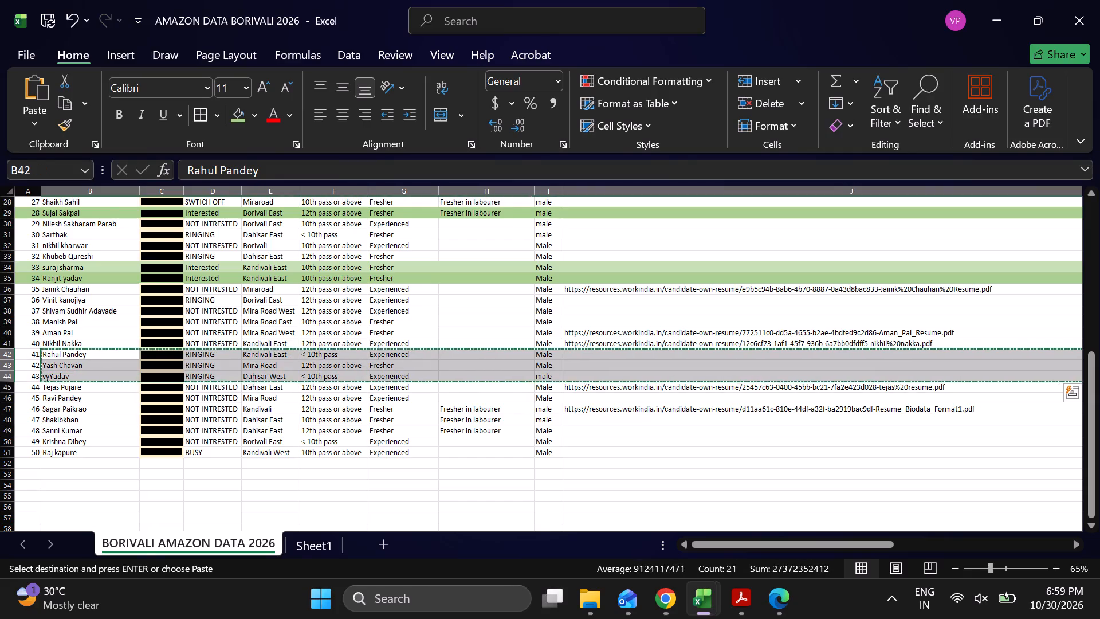
pyautogui.click(312, 549)
pyautogui.click(123, 392)
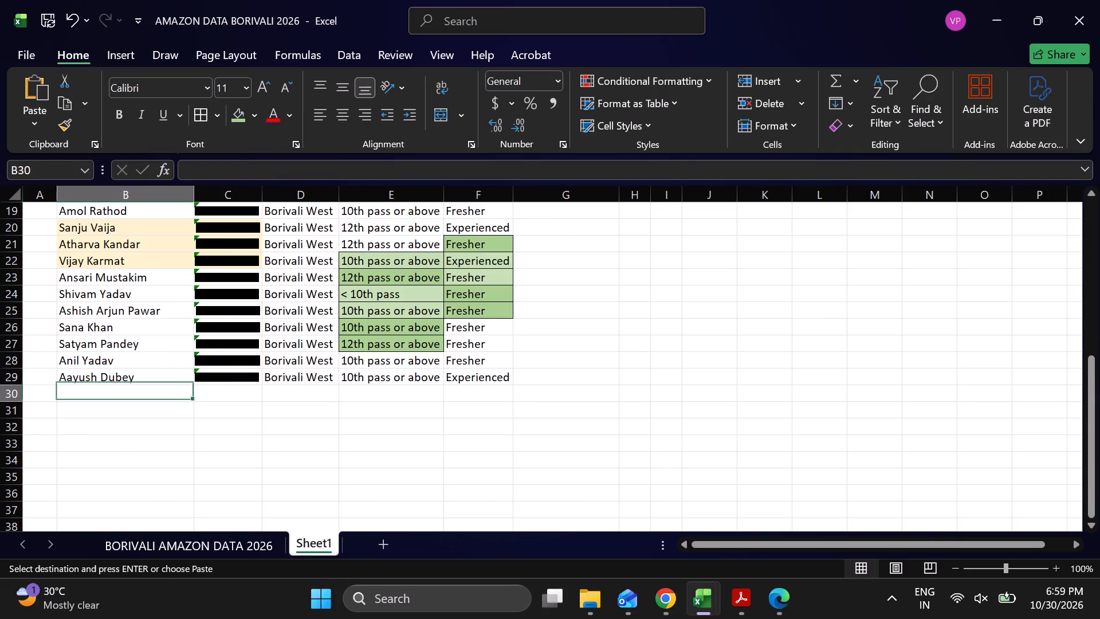
pyautogui.hotkey('ctrl', 'v')
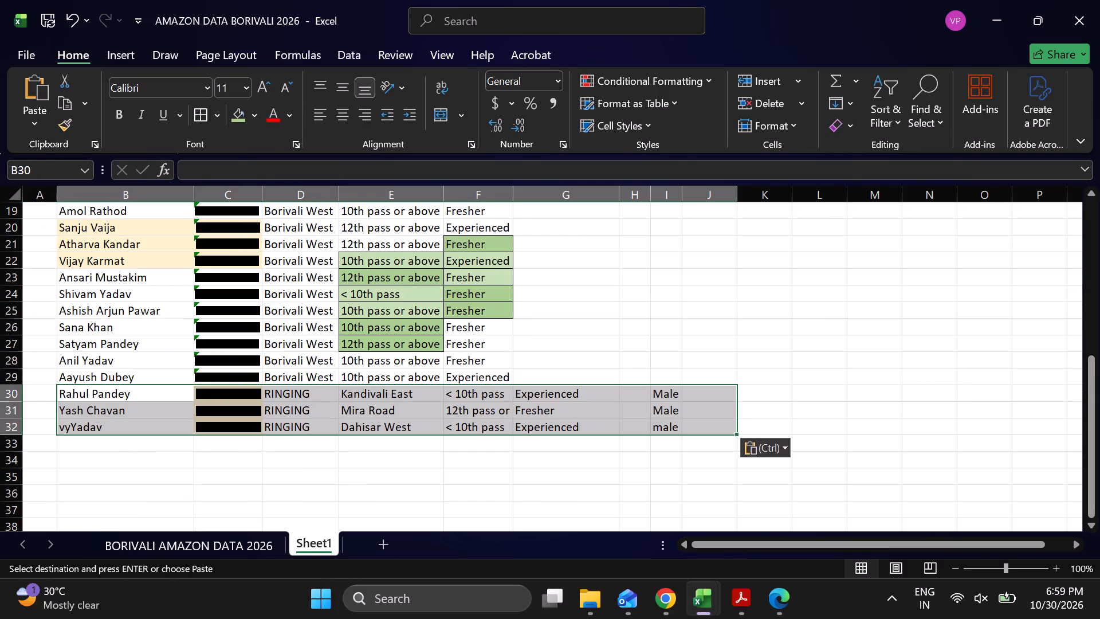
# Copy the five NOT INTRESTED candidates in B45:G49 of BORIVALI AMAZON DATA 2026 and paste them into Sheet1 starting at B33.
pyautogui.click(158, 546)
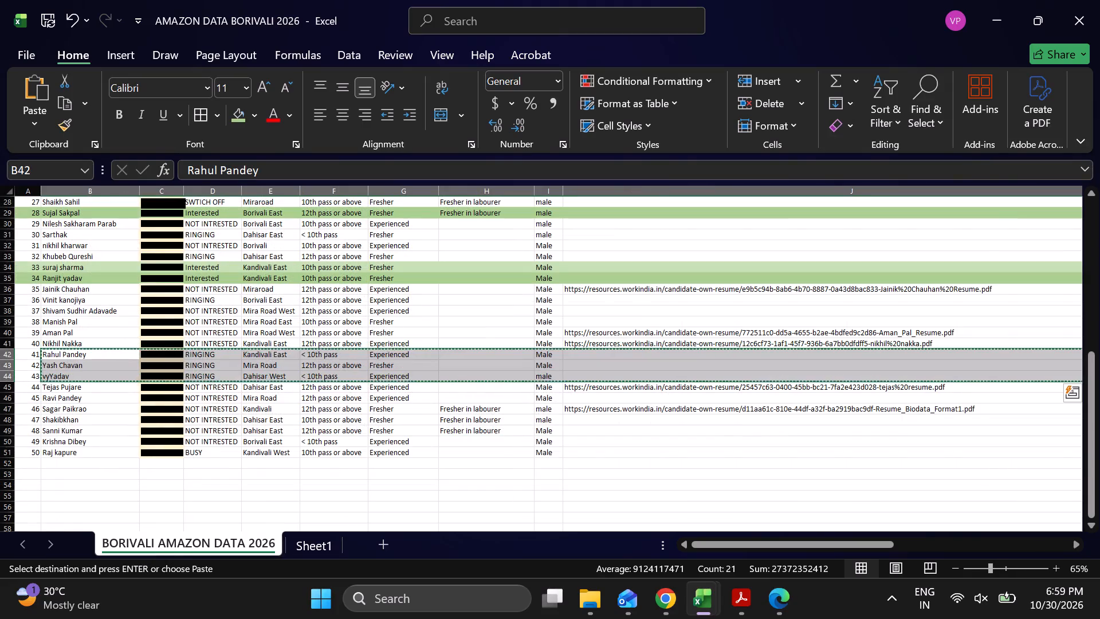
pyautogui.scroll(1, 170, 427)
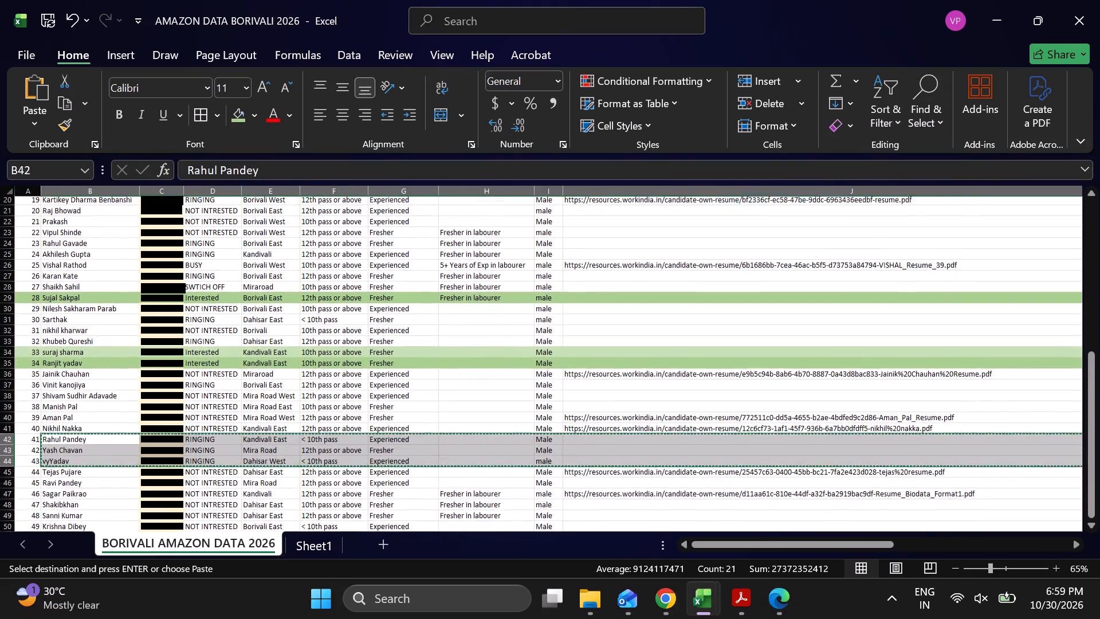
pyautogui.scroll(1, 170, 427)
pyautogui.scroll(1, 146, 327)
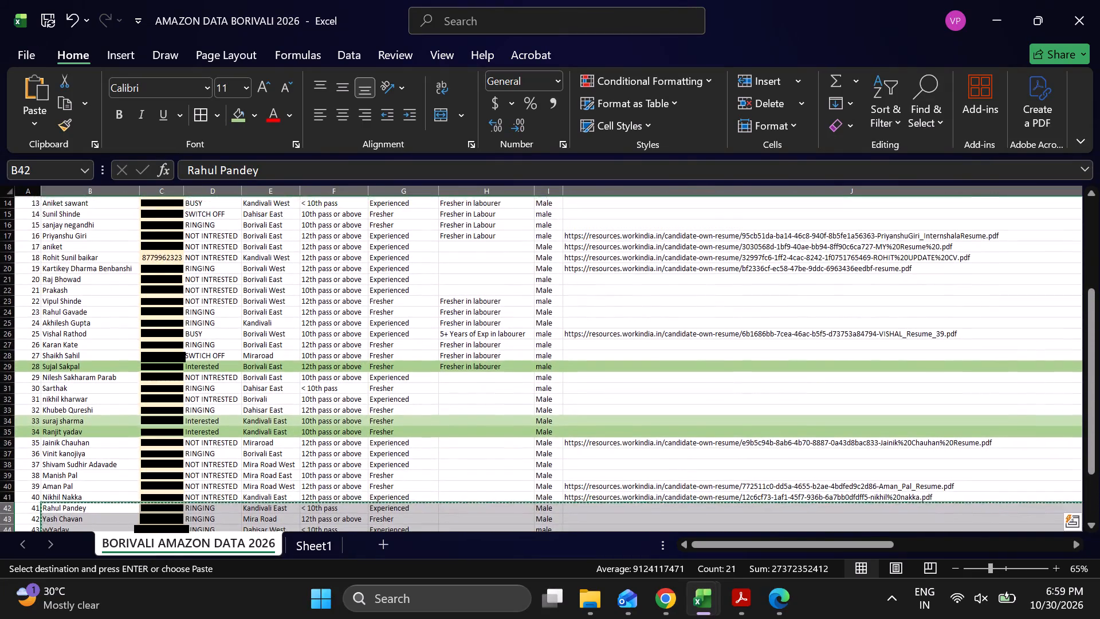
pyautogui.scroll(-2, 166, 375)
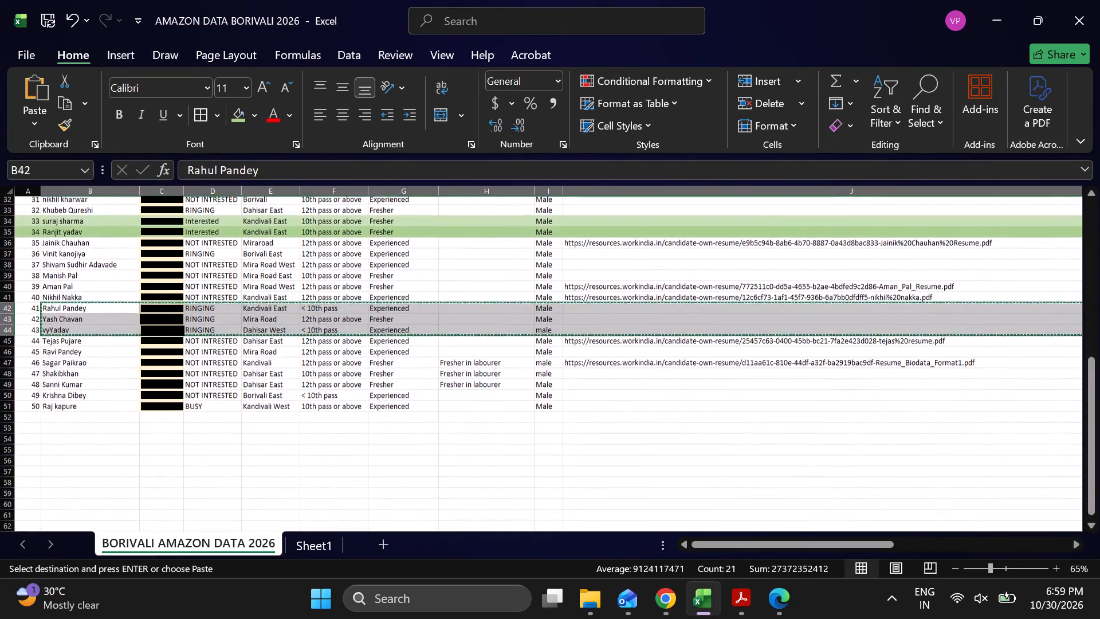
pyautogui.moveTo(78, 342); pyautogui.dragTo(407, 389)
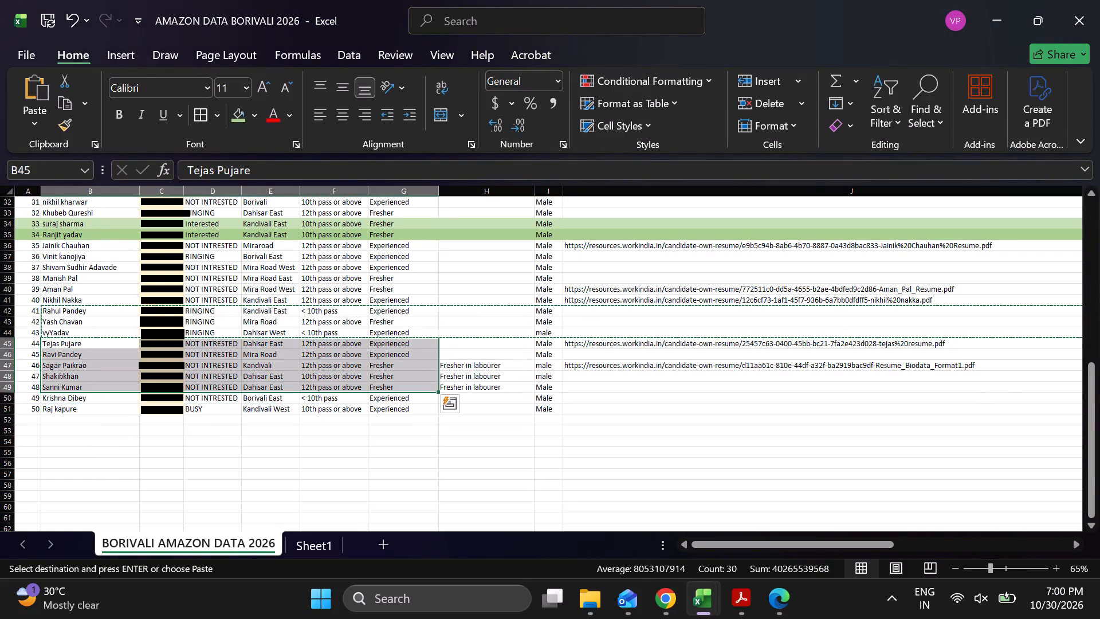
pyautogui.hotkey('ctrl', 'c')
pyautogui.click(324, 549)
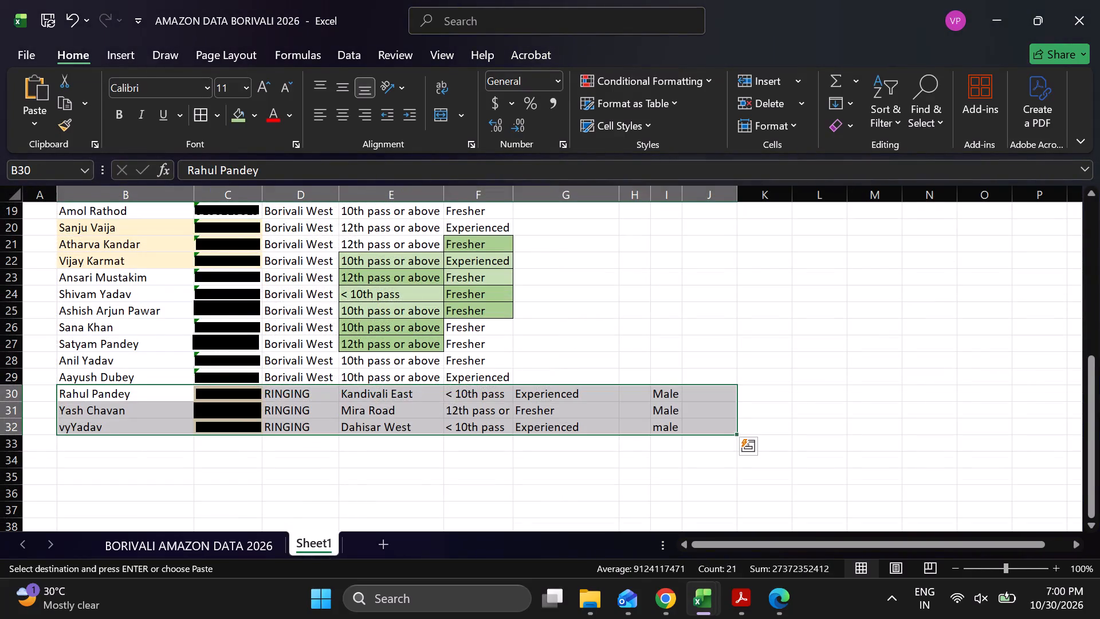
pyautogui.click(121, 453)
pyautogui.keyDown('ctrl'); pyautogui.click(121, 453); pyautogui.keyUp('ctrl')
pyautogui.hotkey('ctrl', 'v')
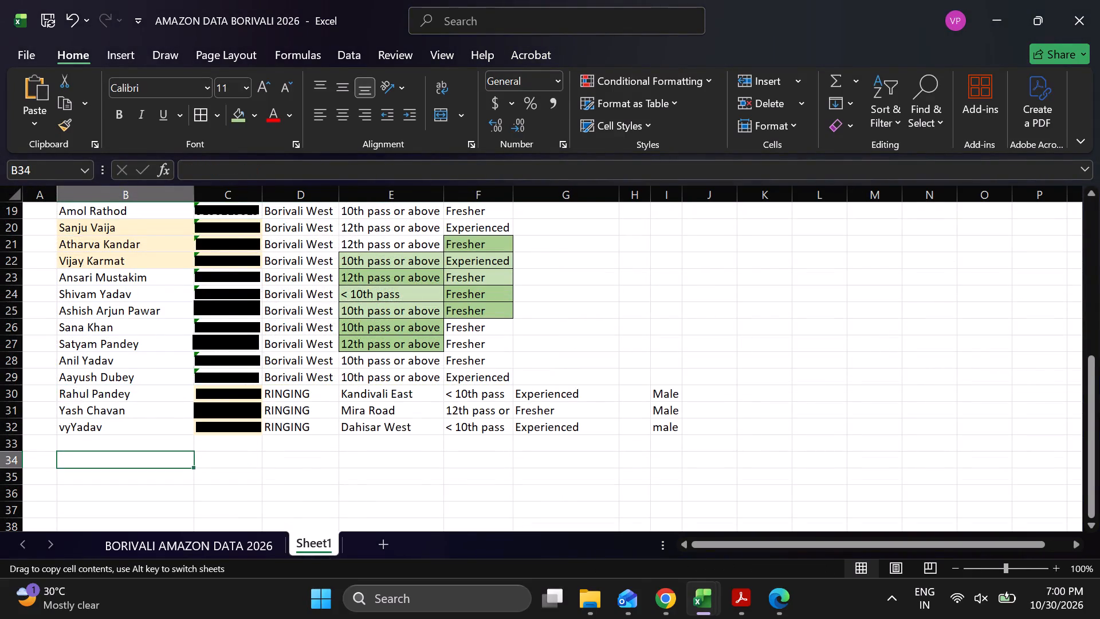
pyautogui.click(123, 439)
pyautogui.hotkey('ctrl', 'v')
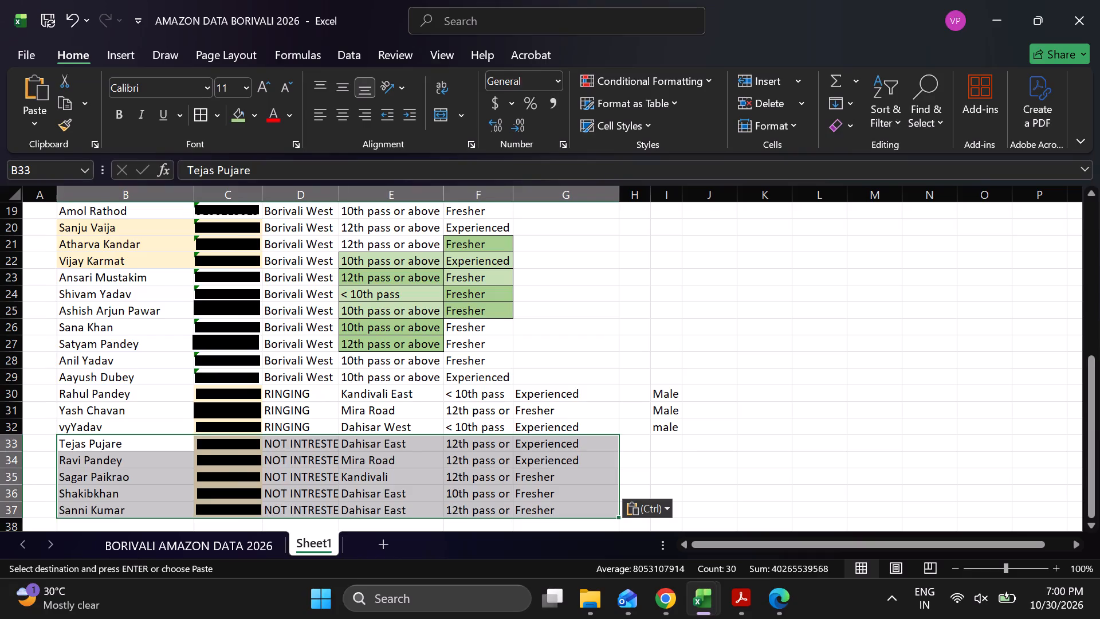
# Clear all contents and formatting from B31:I37 in Sheet1, keeping only the first newly pasted candidate in row 30.
pyautogui.scroll(1, 264, 452)
pyautogui.scroll(-1, 264, 452)
pyautogui.scroll(1, 184, 448)
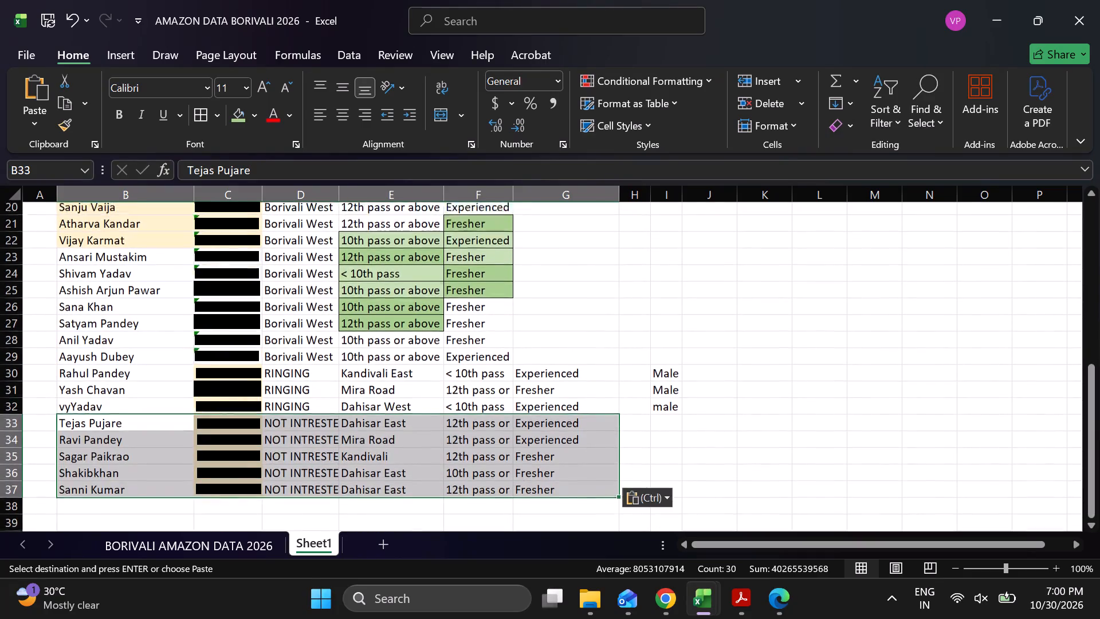
pyautogui.scroll(1, 184, 448)
pyautogui.scroll(-4, 184, 448)
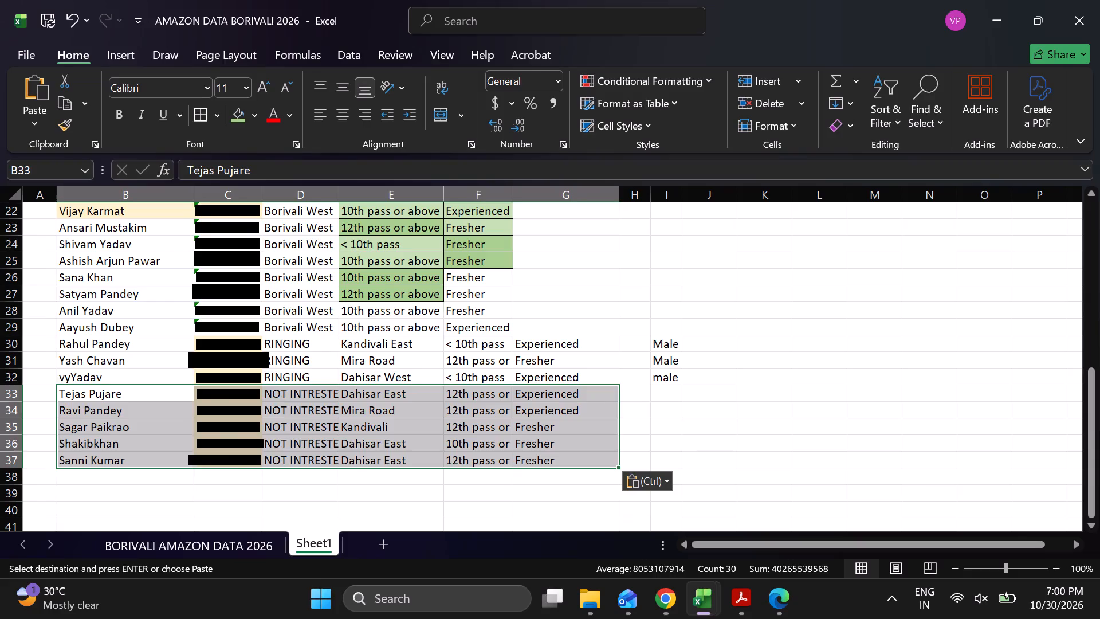
pyautogui.moveTo(70, 358); pyautogui.dragTo(653, 467)
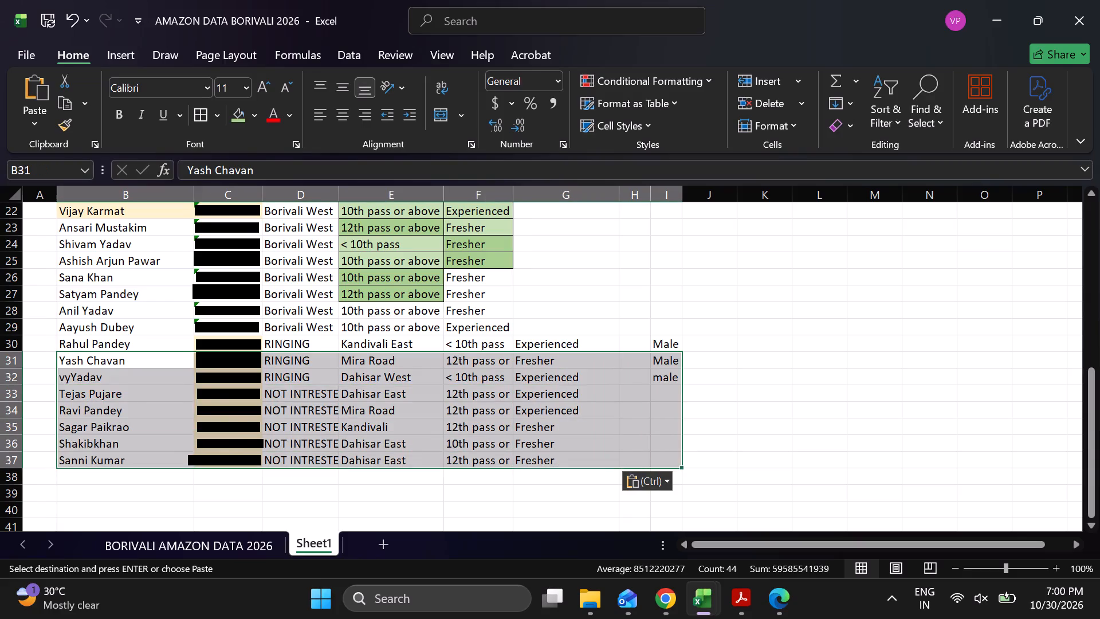
pyautogui.click(858, 116)
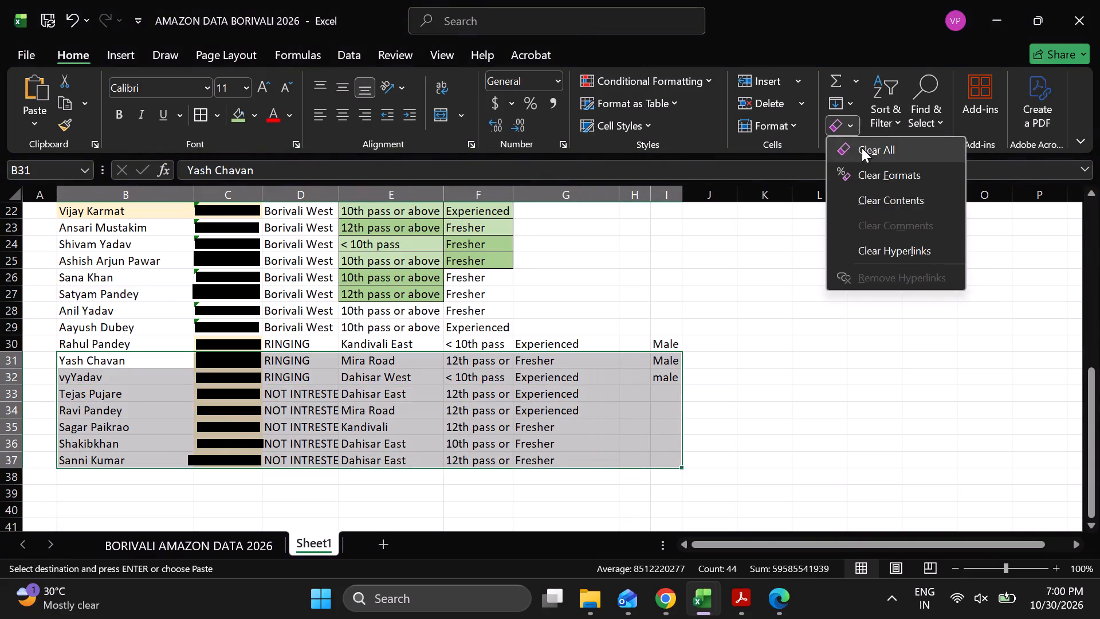
pyautogui.click(863, 149)
pyautogui.doubleClick(670, 337)
pyautogui.scroll(-1, 670, 337)
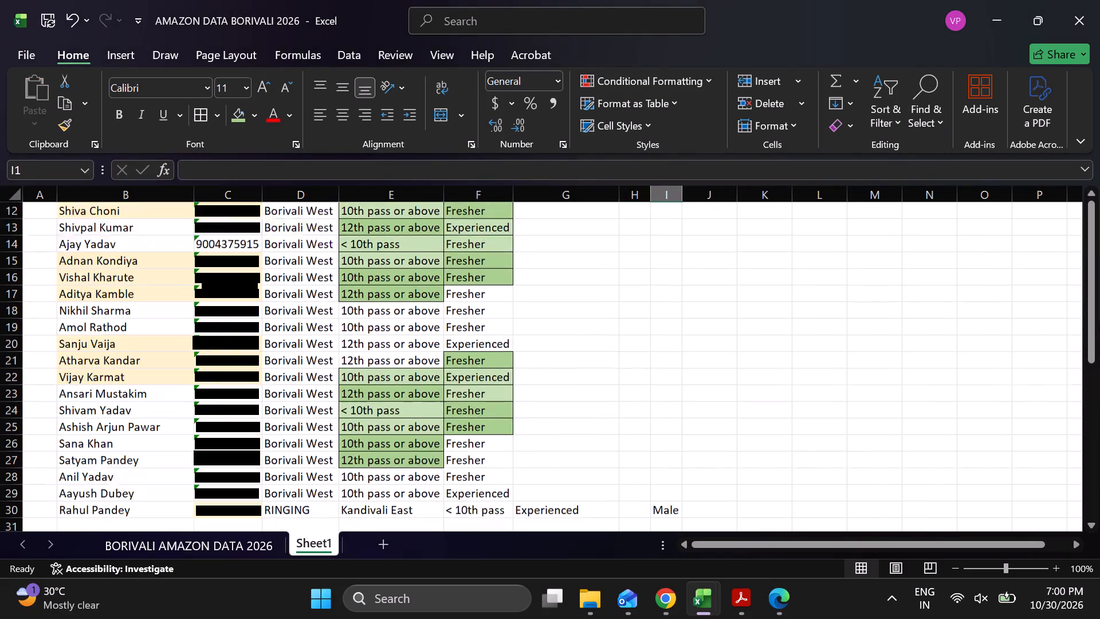
# Clear the extra entries in I30 and G30 from the last candidate's row.
pyautogui.scroll(-1, 670, 337)
pyautogui.click(672, 440)
pyautogui.press('BackSpace')
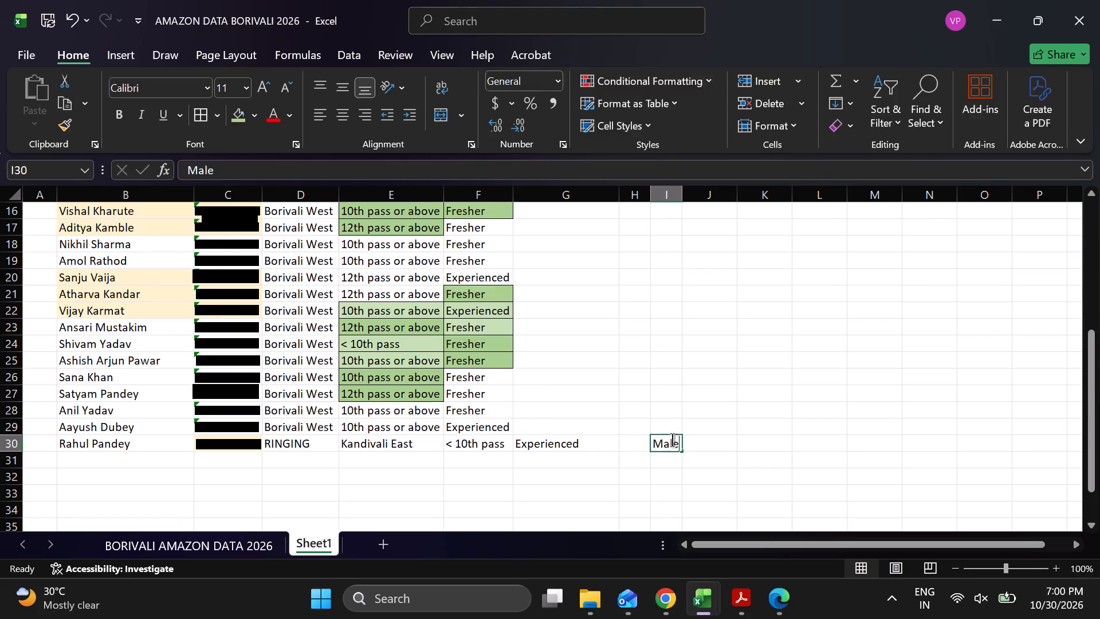
pyautogui.click(575, 447)
pyautogui.press('BackSpace')
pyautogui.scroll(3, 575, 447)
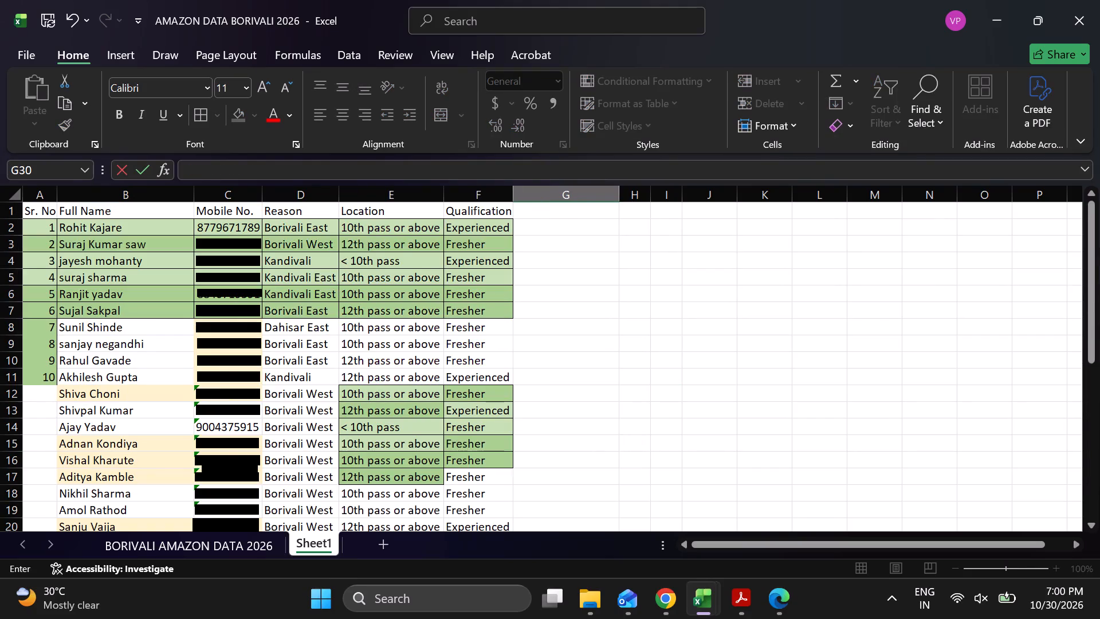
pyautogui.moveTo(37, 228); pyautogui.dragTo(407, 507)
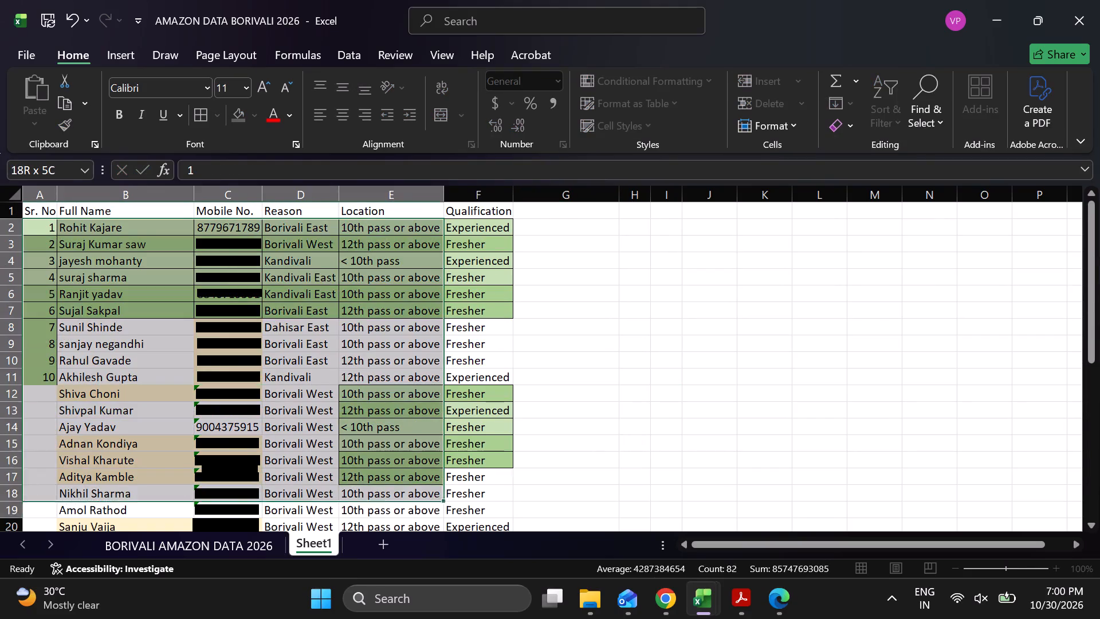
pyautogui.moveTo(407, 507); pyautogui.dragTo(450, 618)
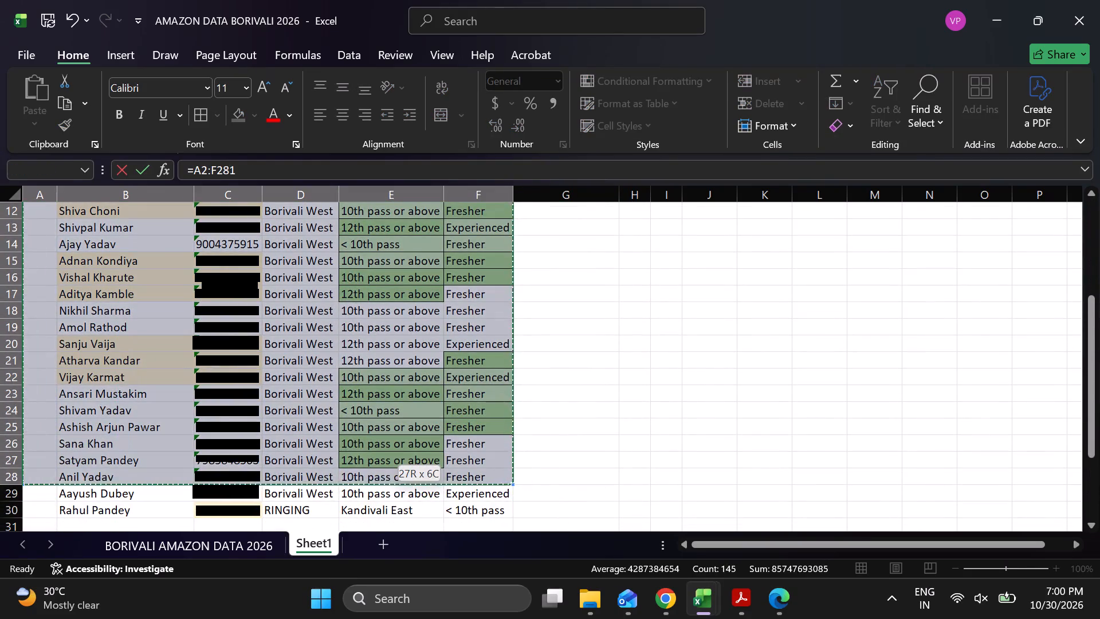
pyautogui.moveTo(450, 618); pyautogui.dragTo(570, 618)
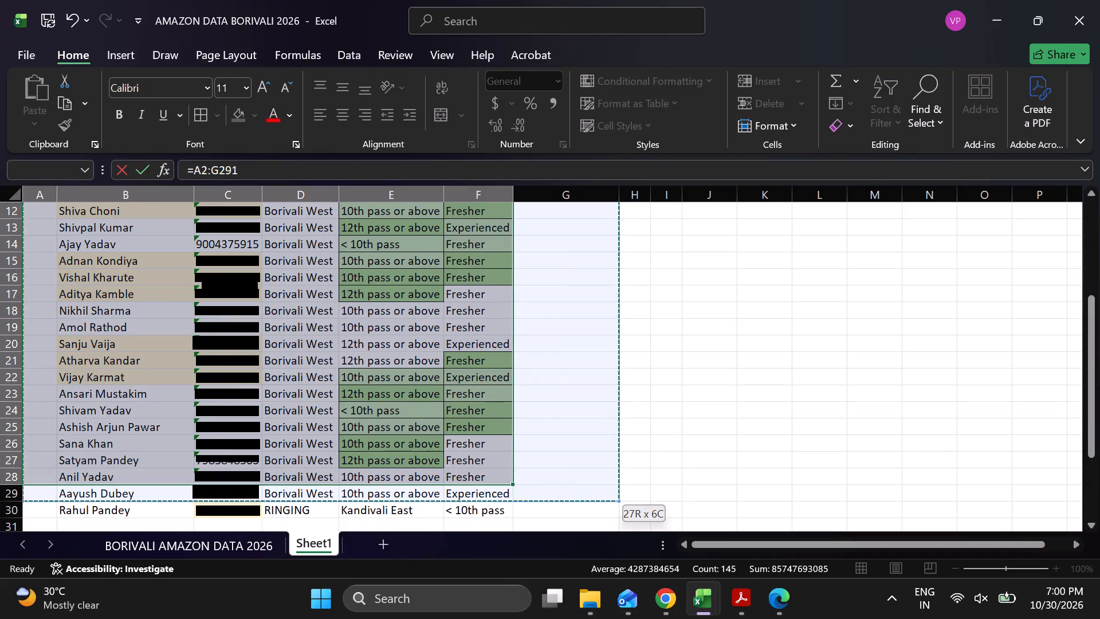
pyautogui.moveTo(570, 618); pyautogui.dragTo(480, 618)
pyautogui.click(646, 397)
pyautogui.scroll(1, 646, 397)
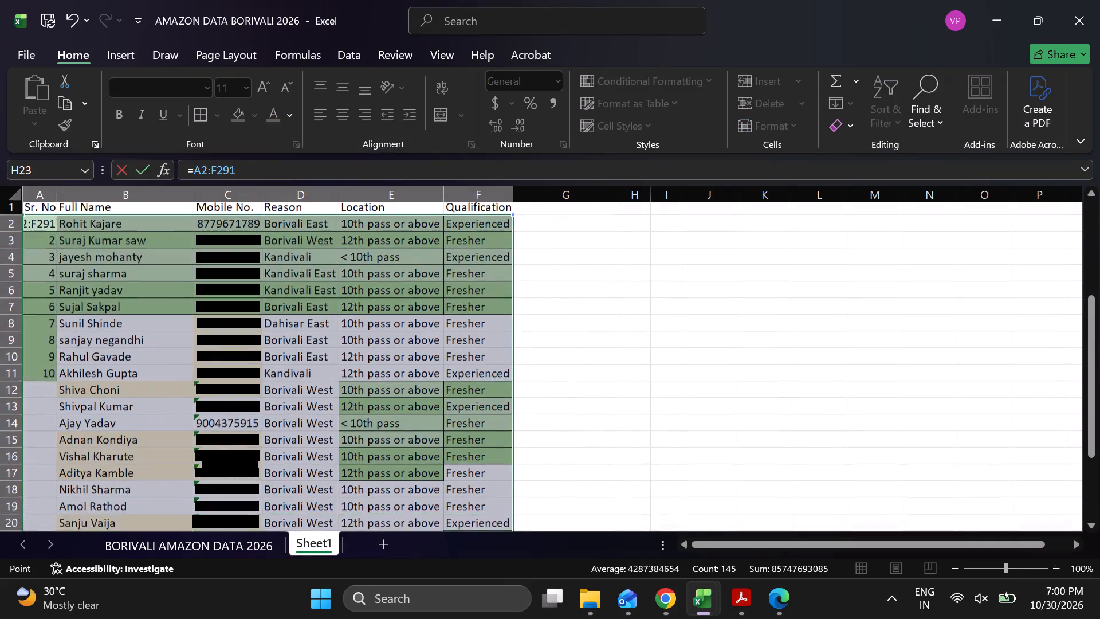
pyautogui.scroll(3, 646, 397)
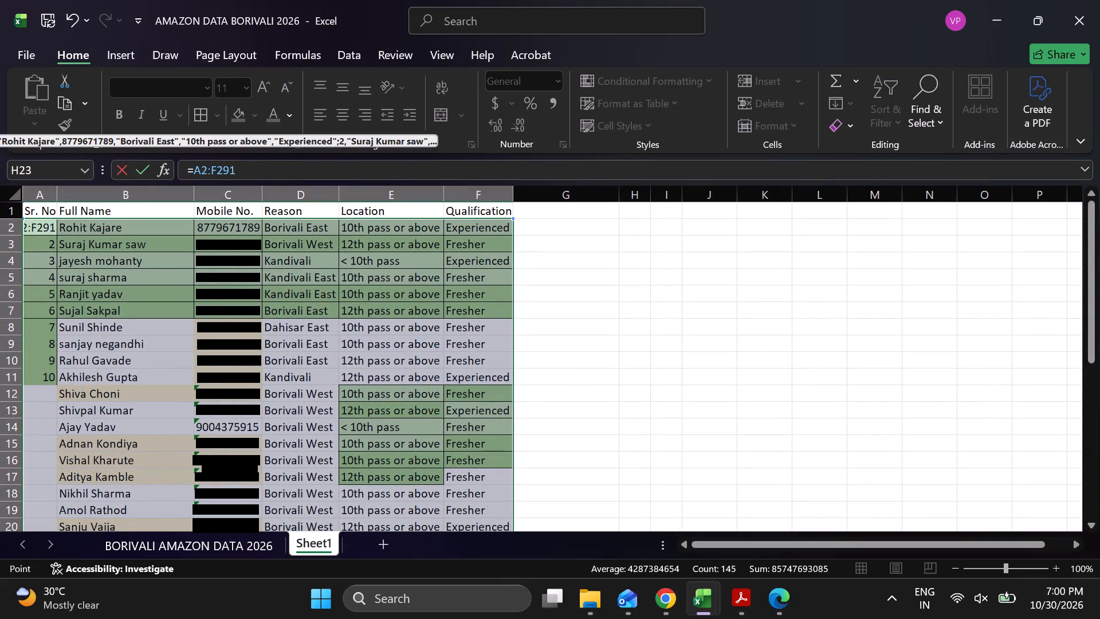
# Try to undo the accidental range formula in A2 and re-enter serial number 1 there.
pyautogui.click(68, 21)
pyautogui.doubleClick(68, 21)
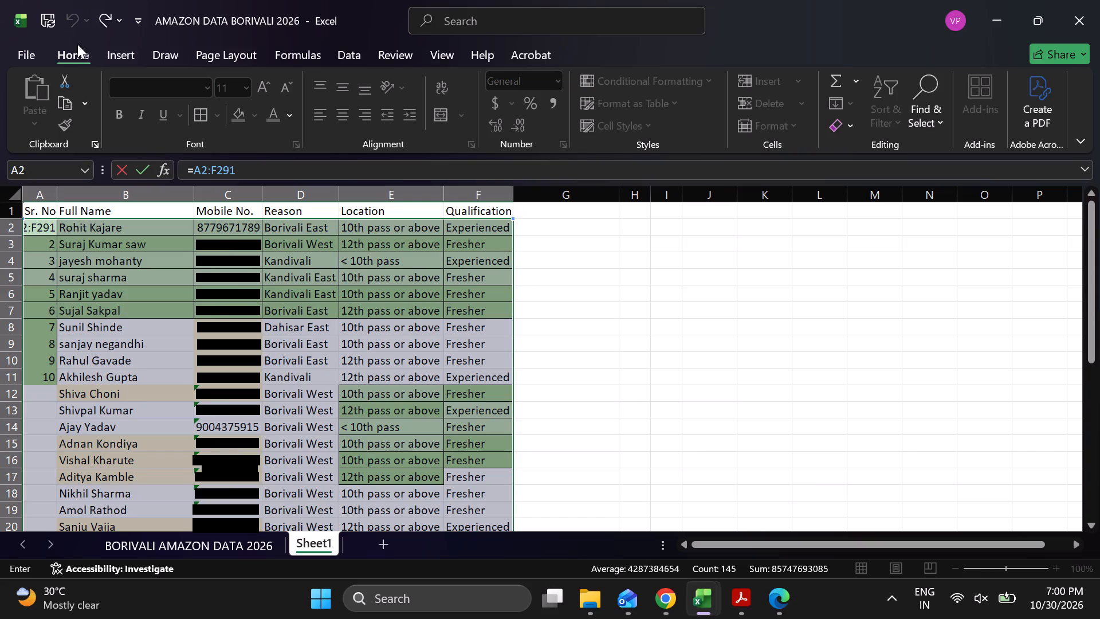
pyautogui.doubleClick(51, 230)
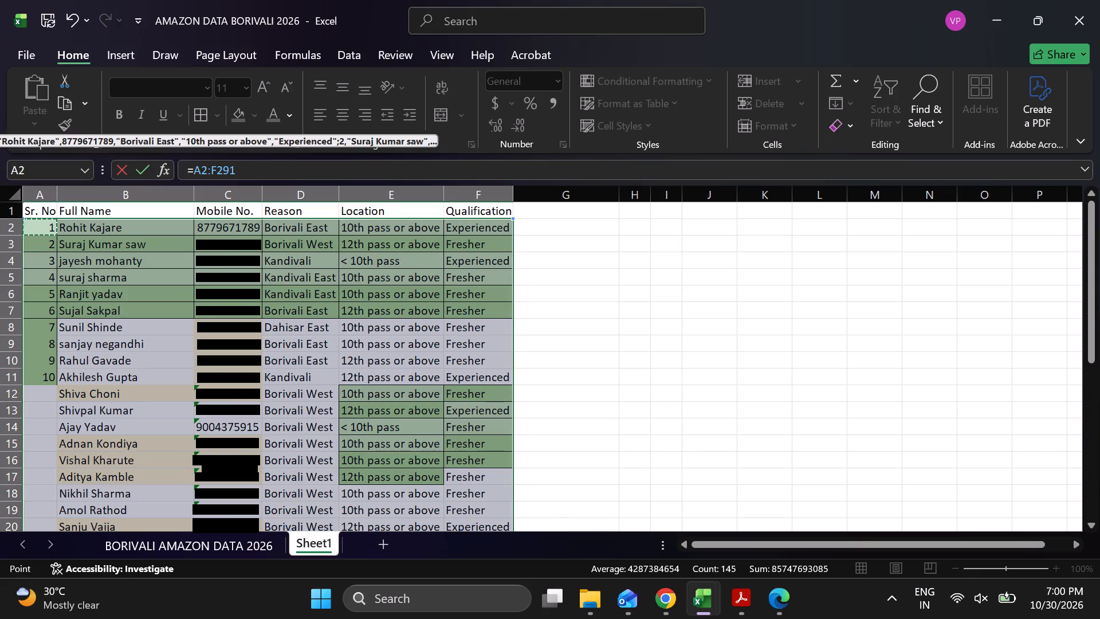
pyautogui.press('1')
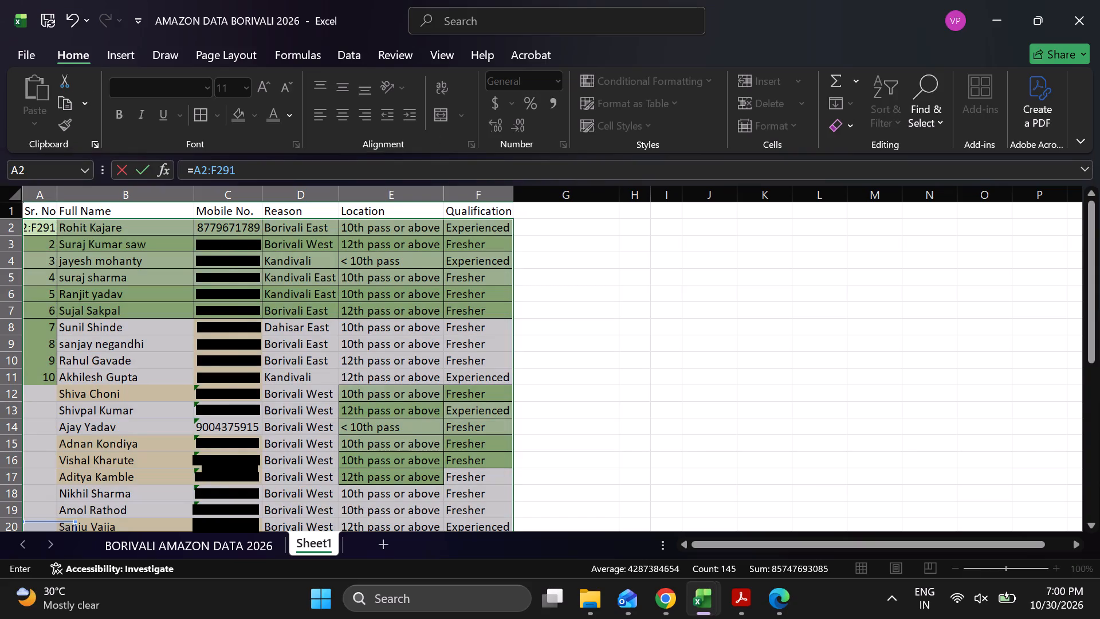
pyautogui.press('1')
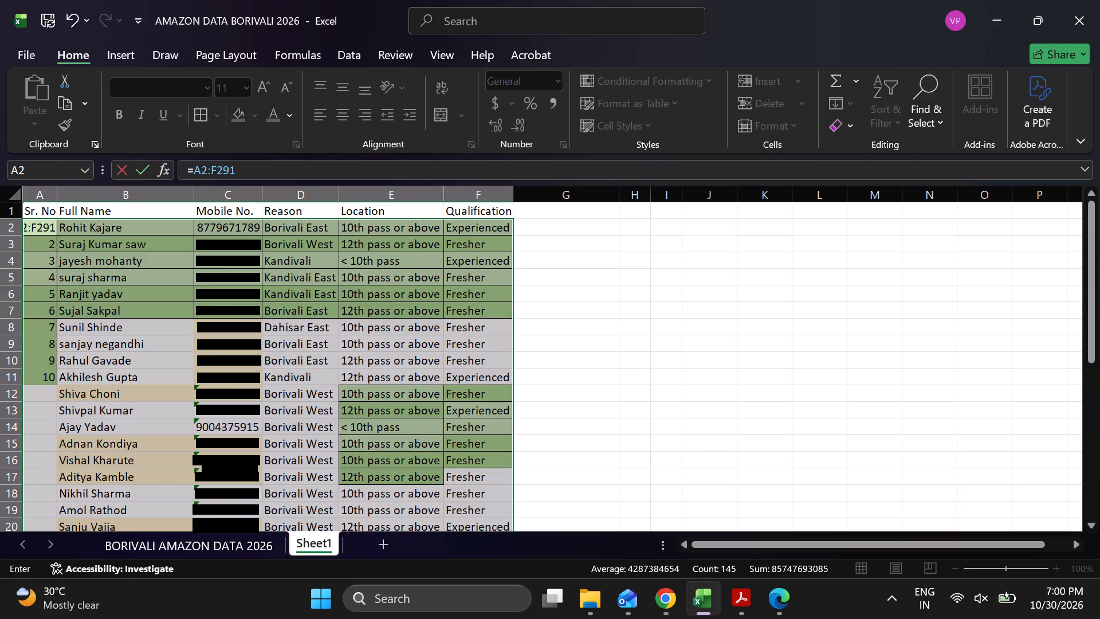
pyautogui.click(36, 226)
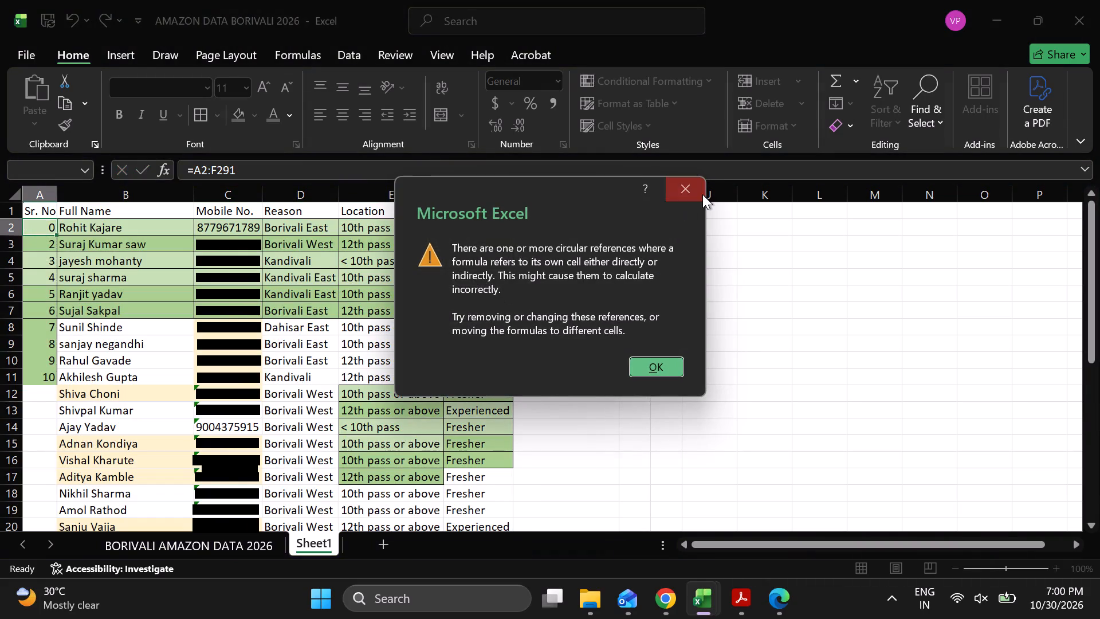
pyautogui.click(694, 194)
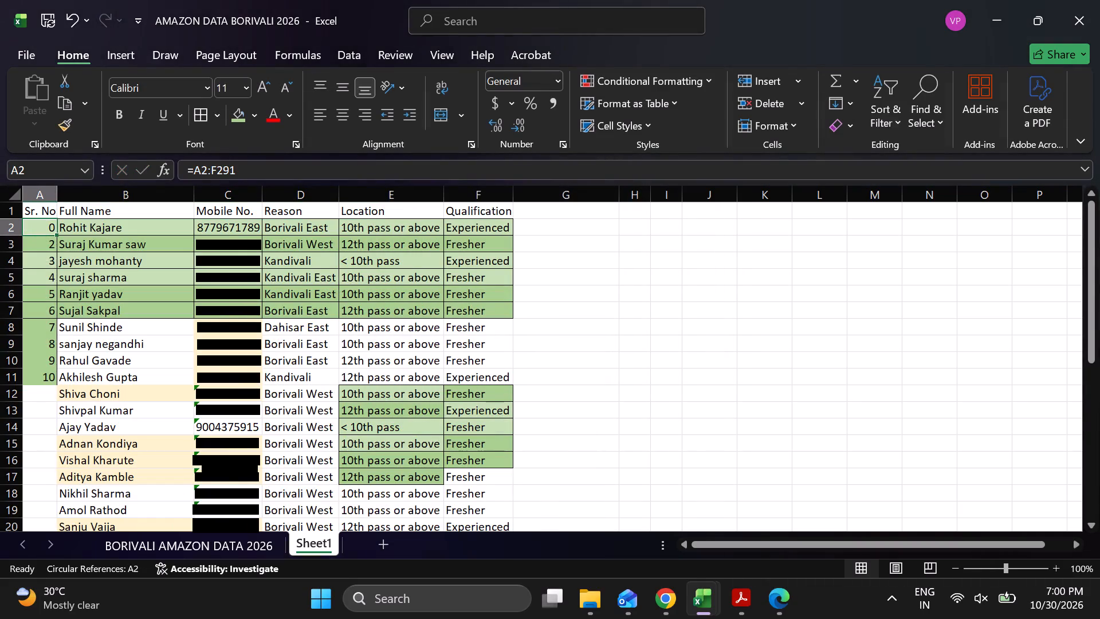
# Fill the heading row A1:F1 with the standard yellow colour.
pyautogui.moveTo(45, 226); pyautogui.dragTo(472, 477)
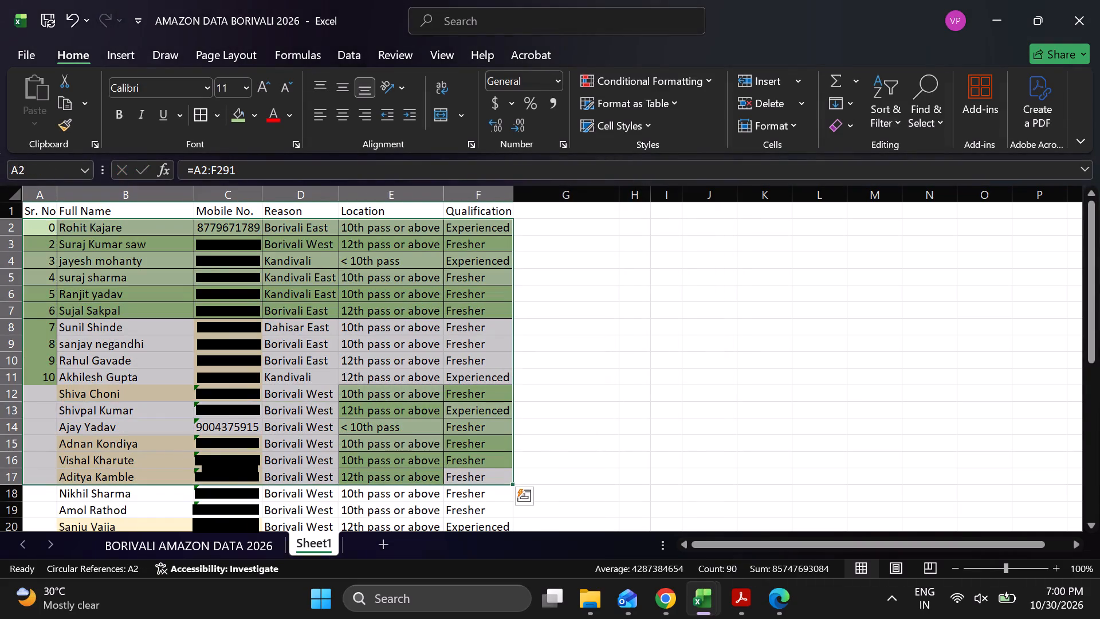
pyautogui.click(572, 416)
pyautogui.moveTo(43, 208); pyautogui.dragTo(460, 216)
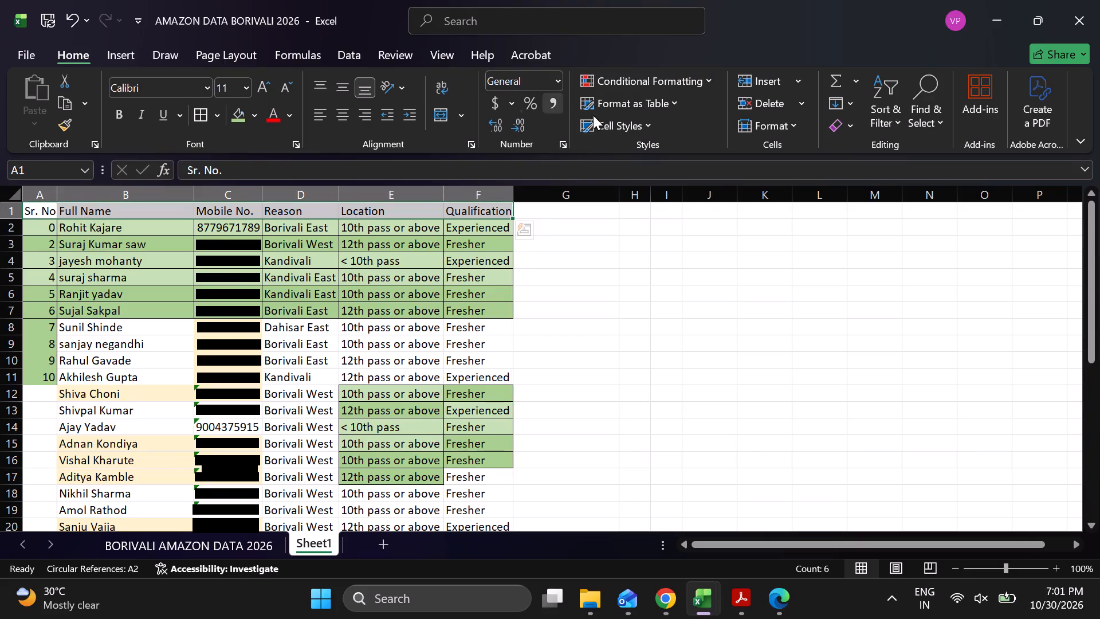
pyautogui.click(253, 112)
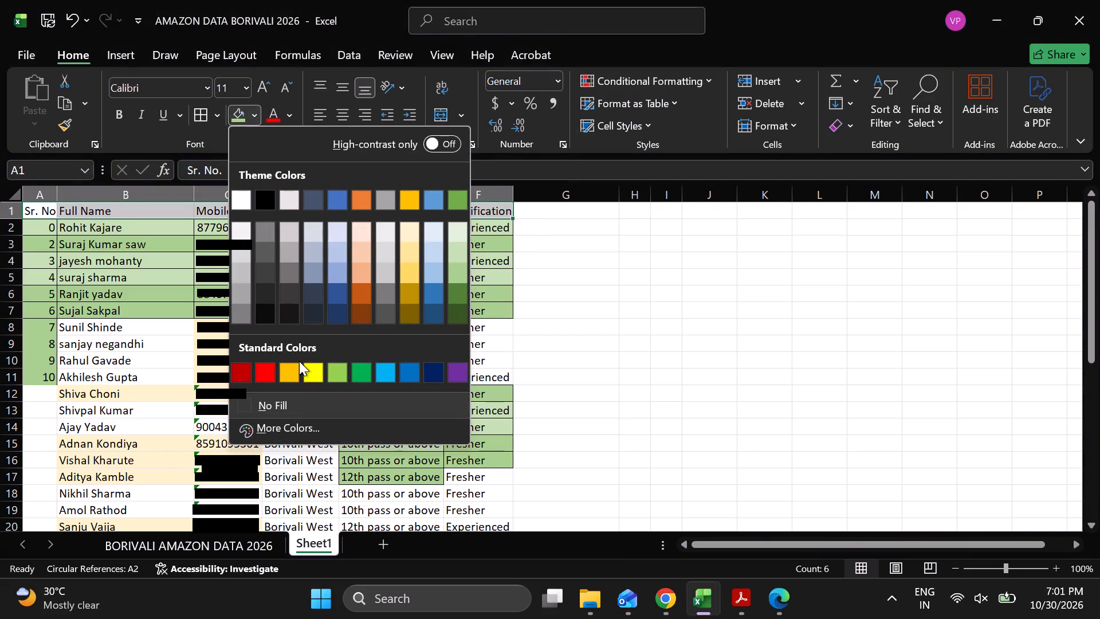
pyautogui.click(311, 368)
# Fill the candidate rows A2:F30 with plain white in place of the mixed highlight colours.
pyautogui.moveTo(41, 224); pyautogui.dragTo(446, 618)
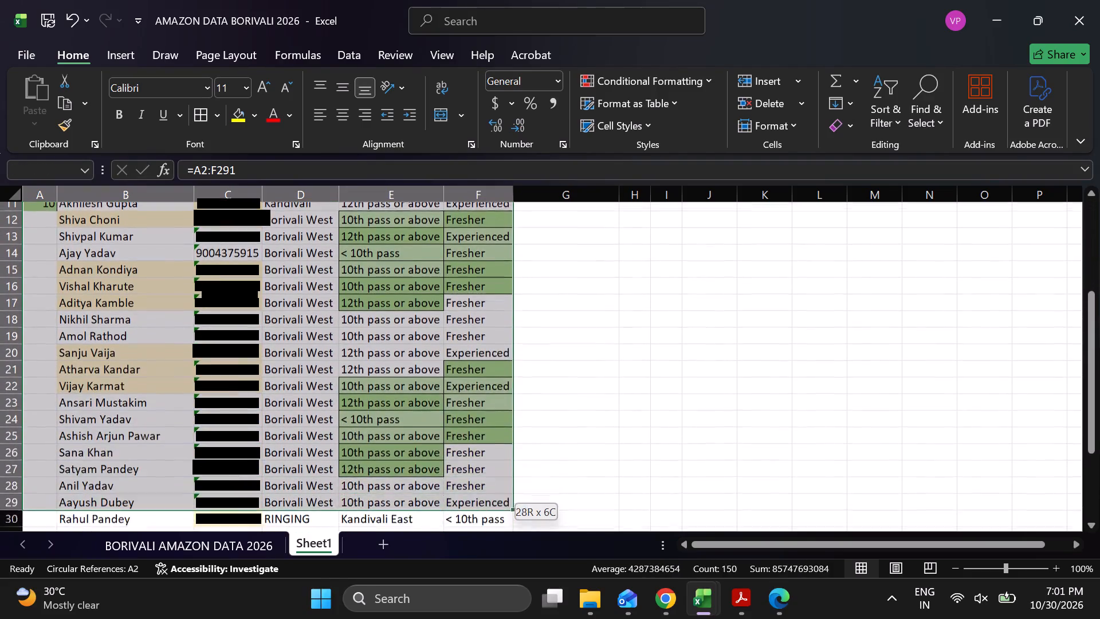
pyautogui.moveTo(446, 618); pyautogui.dragTo(485, 426)
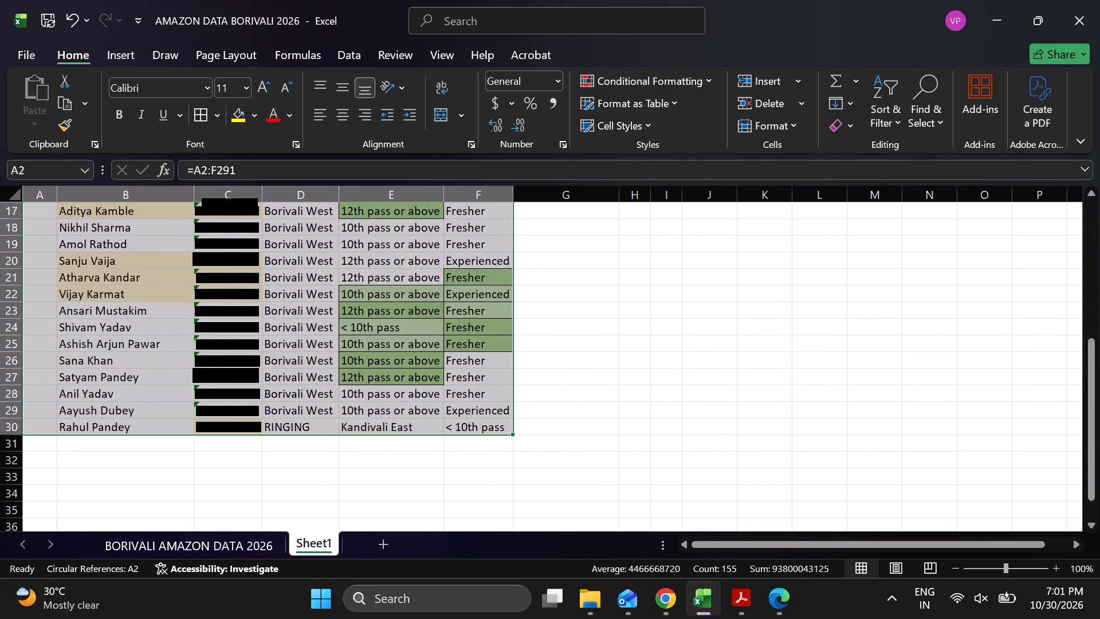
pyautogui.click(248, 112)
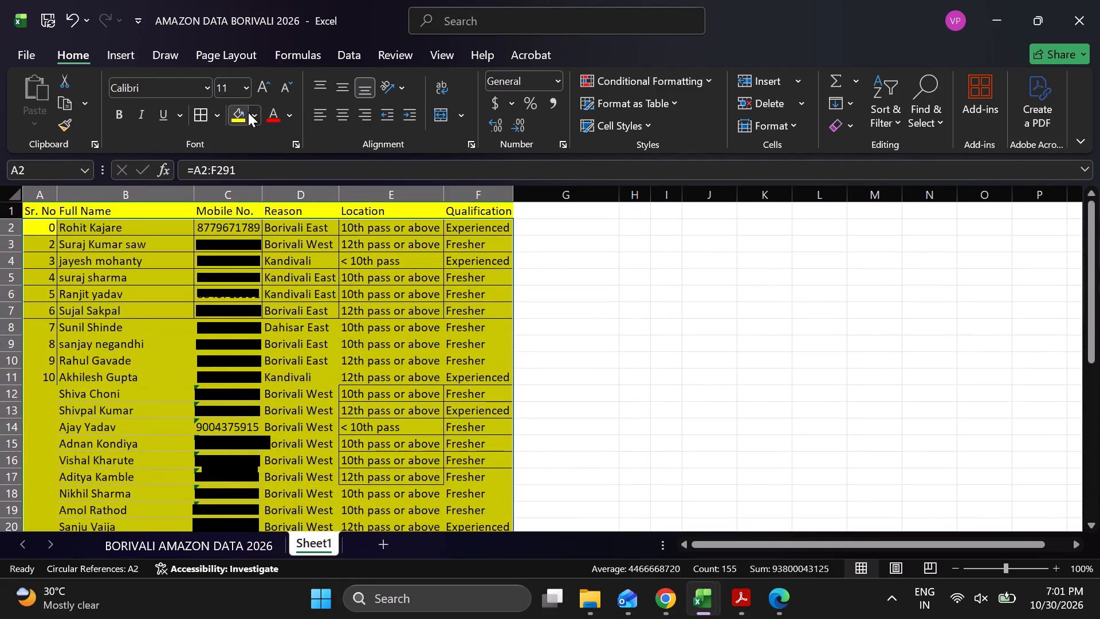
pyautogui.click(254, 112)
pyautogui.click(241, 202)
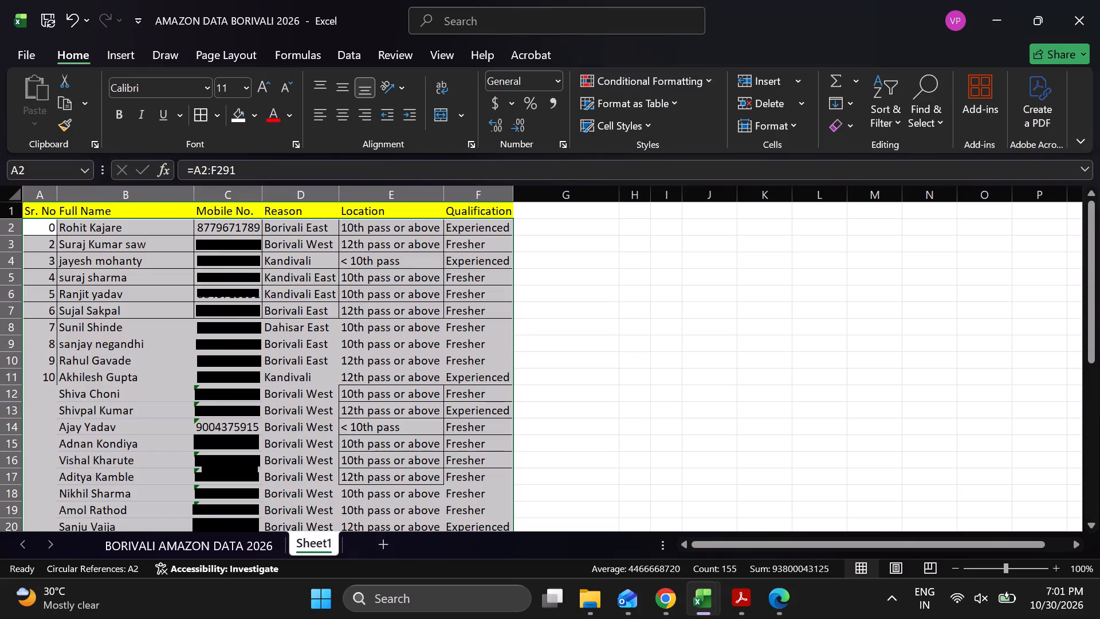
pyautogui.click(290, 316)
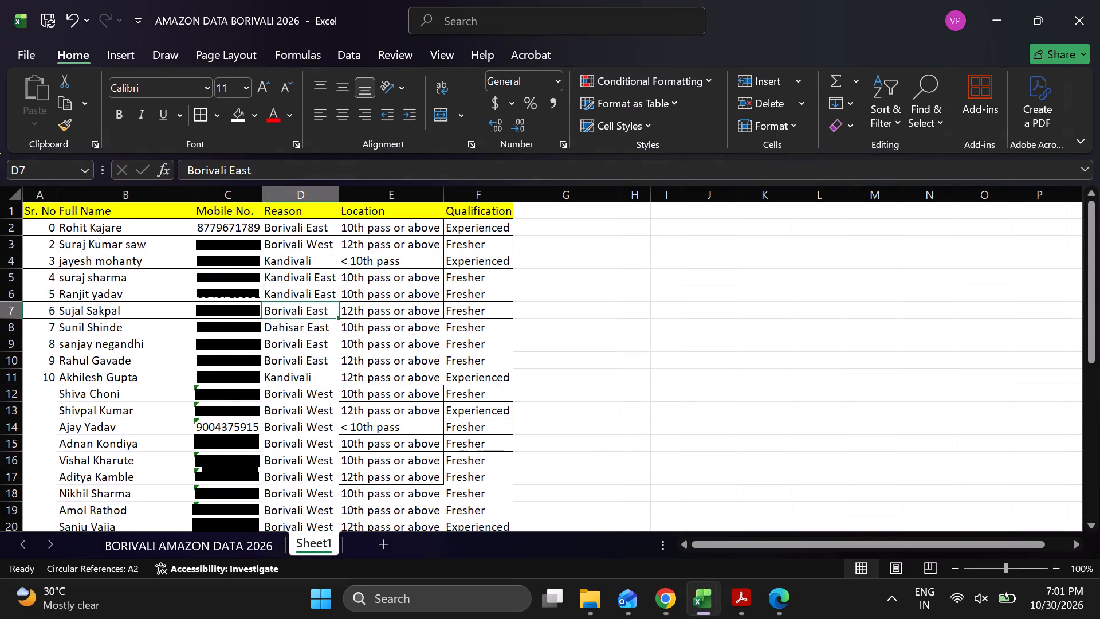
# Apply All Borders to the whole table A1:F30 and copy the range.
pyautogui.moveTo(33, 212); pyautogui.dragTo(423, 404)
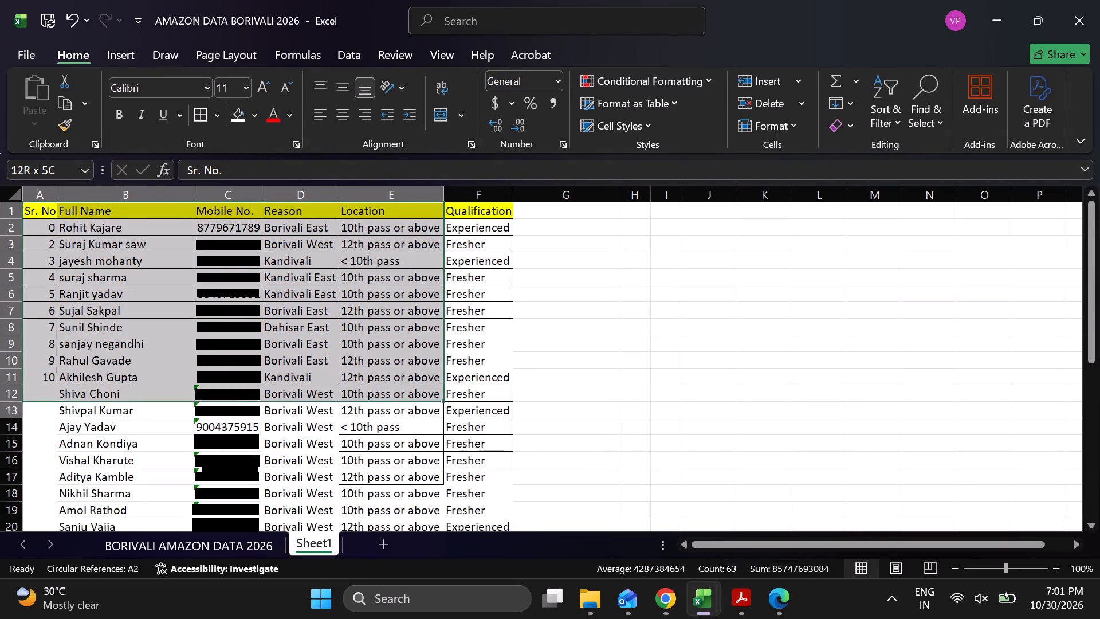
pyautogui.moveTo(423, 404); pyautogui.dragTo(450, 595)
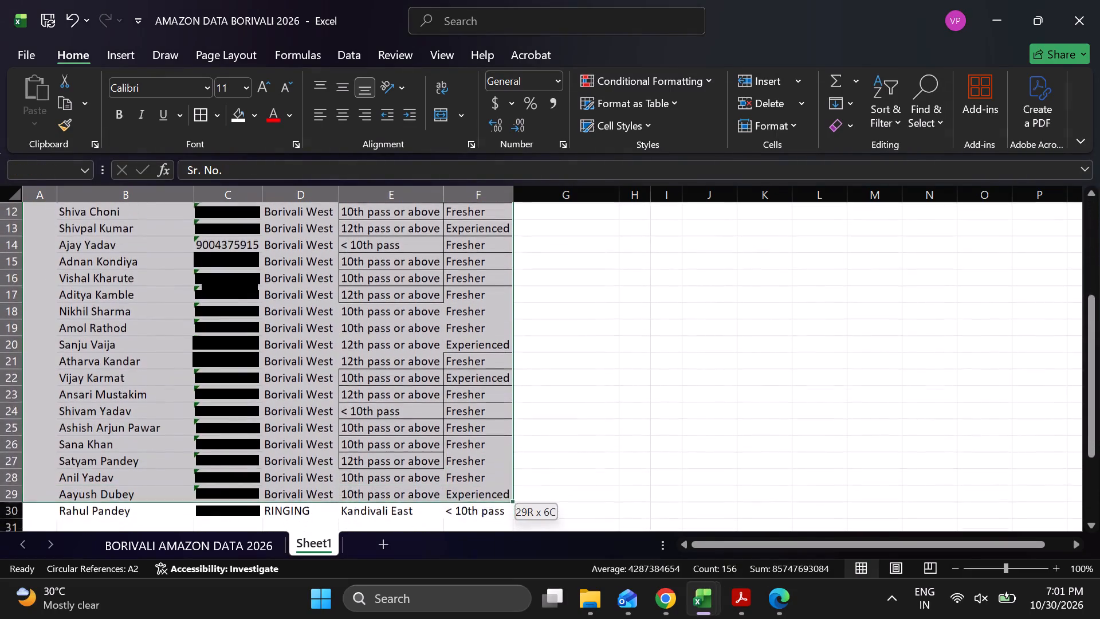
pyautogui.moveTo(450, 595); pyautogui.dragTo(470, 461)
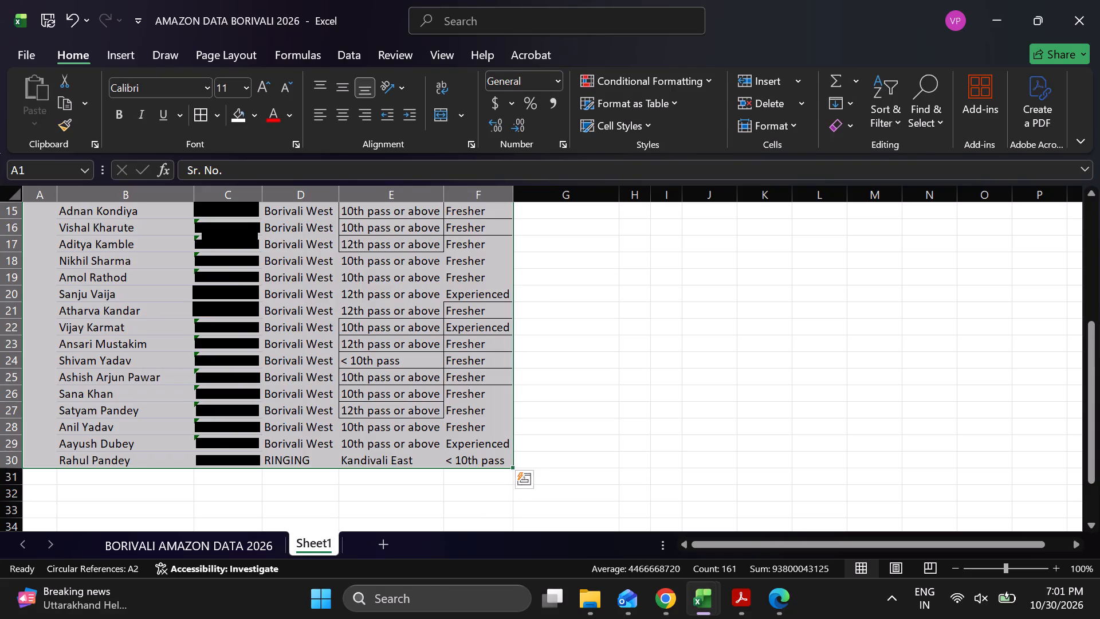
pyautogui.click(217, 111)
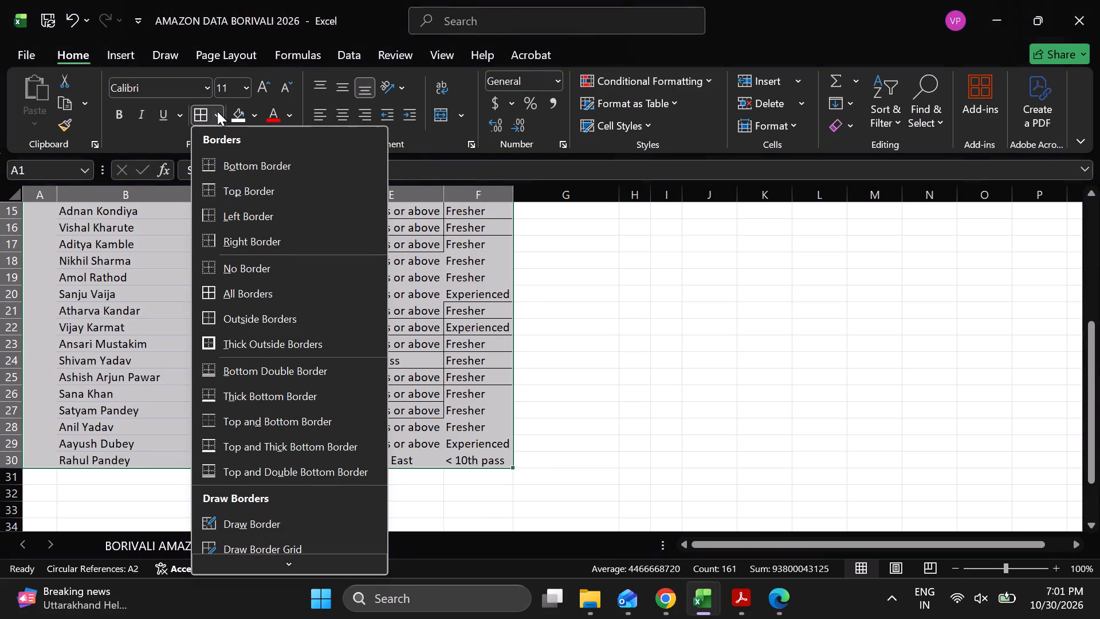
pyautogui.click(294, 301)
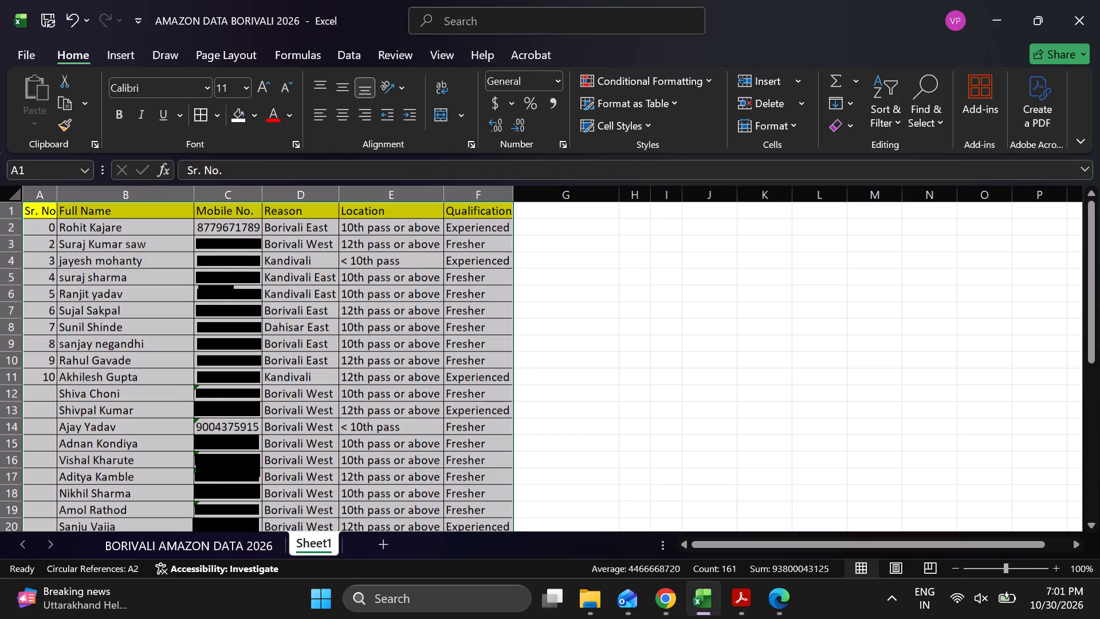
pyautogui.hotkey('ctrl', 'c')
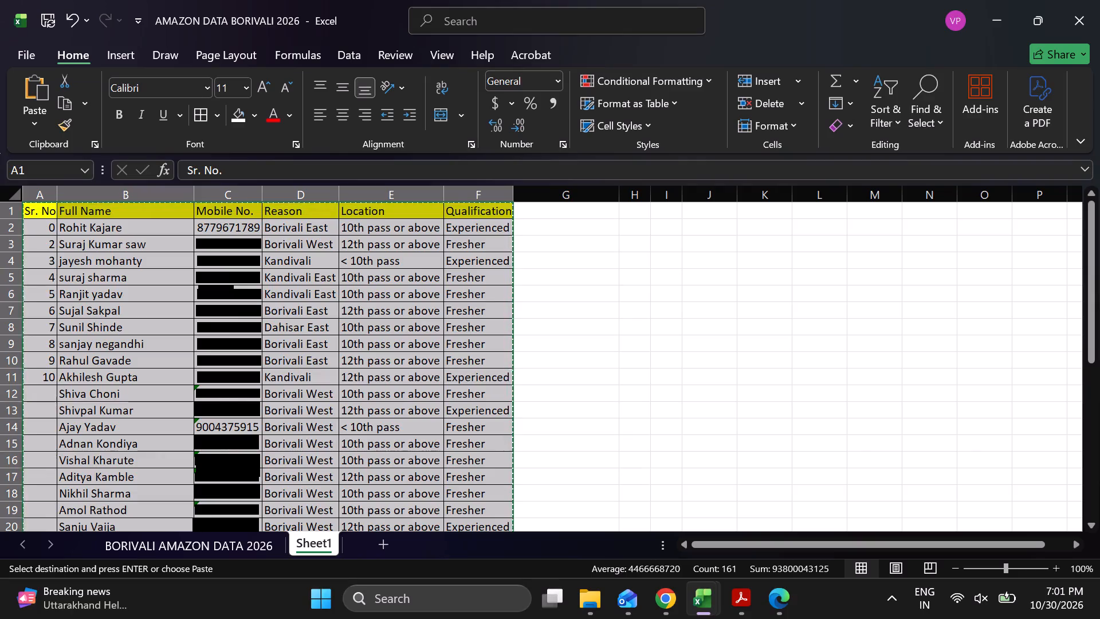
# Extend the serial number series from A9:A11 down to A30 so the numbering runs through 29.
pyautogui.click(55, 390)
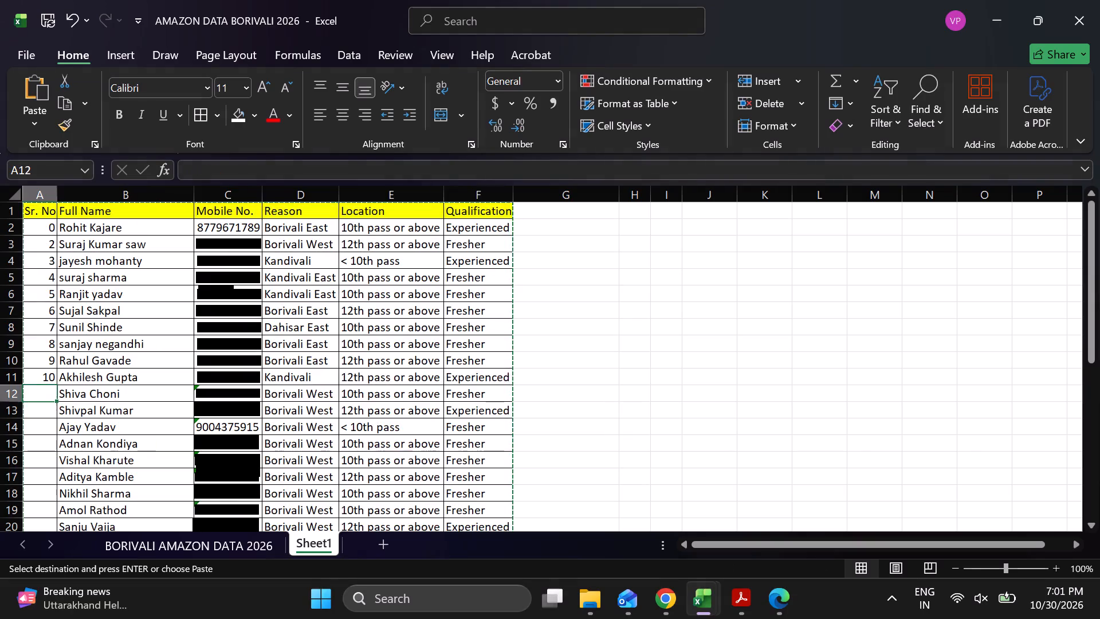
pyautogui.moveTo(43, 347); pyautogui.dragTo(52, 379)
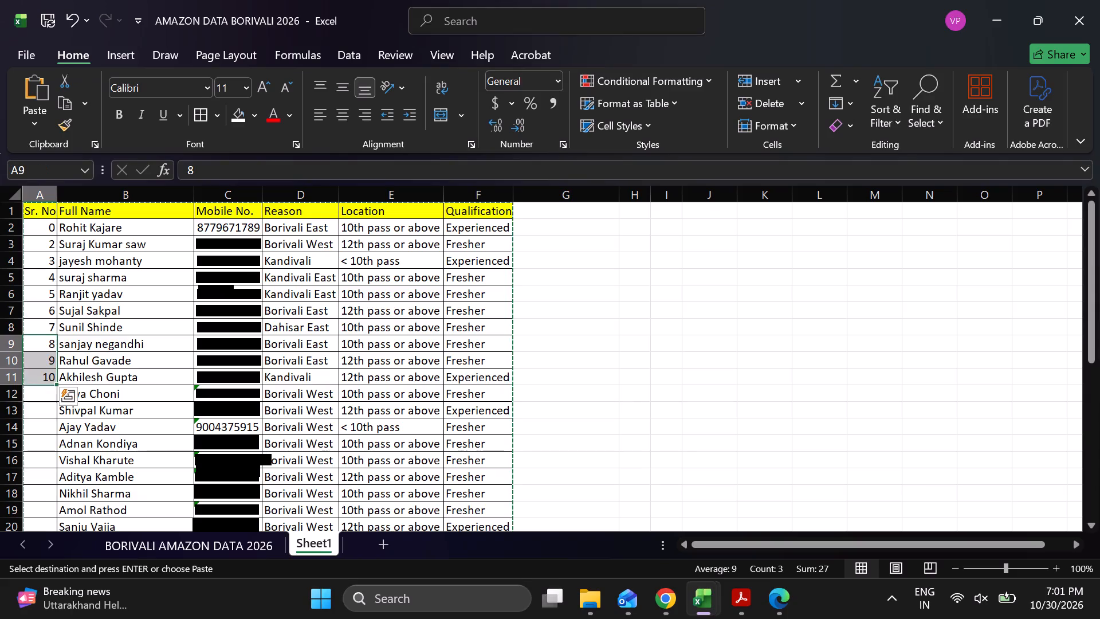
pyautogui.moveTo(56, 382); pyautogui.dragTo(61, 488)
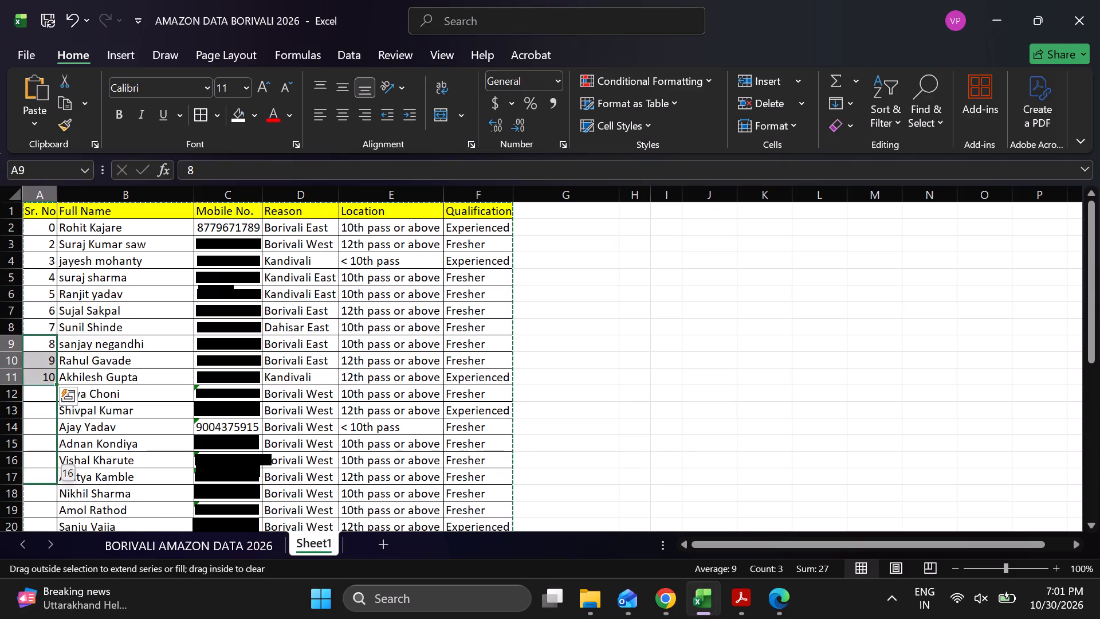
pyautogui.moveTo(61, 488); pyautogui.dragTo(61, 551)
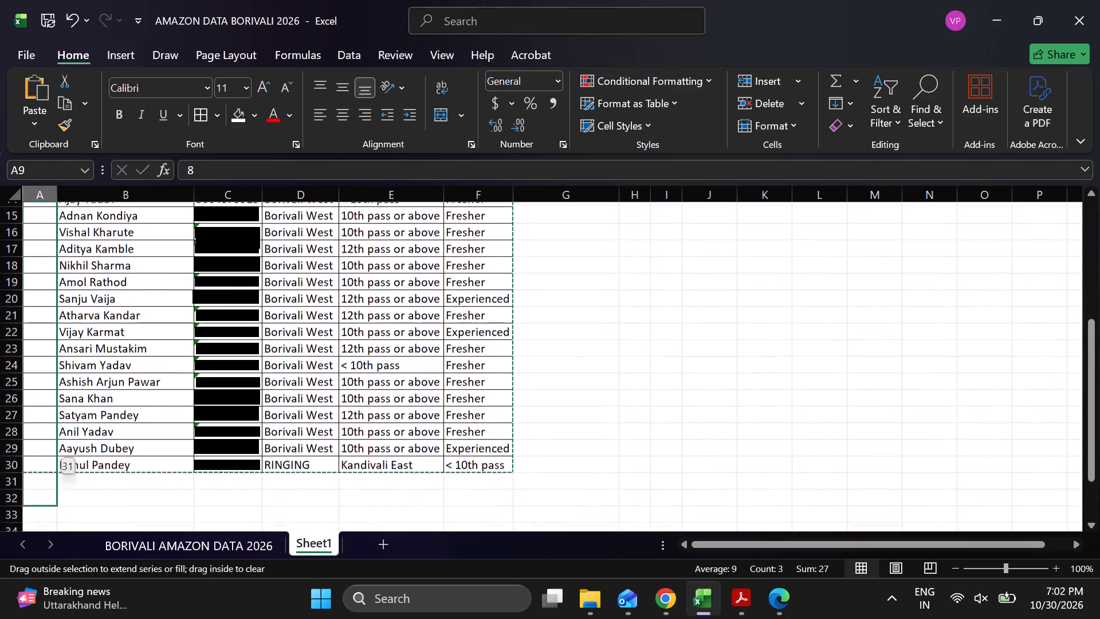
pyautogui.moveTo(61, 551); pyautogui.dragTo(73, 437)
pyautogui.scroll(4, 73, 437)
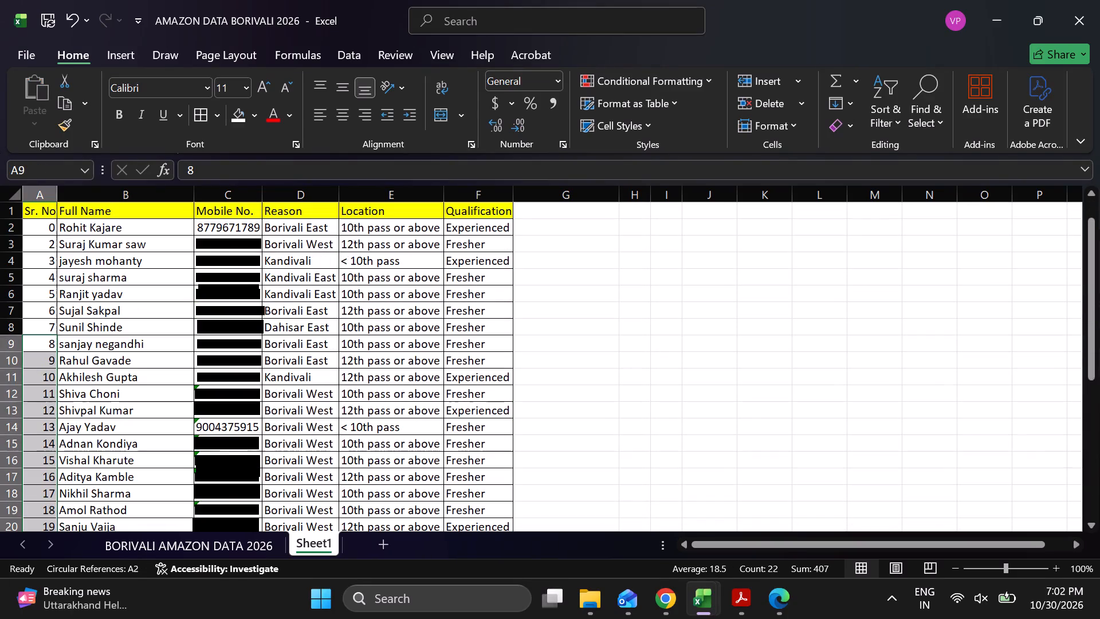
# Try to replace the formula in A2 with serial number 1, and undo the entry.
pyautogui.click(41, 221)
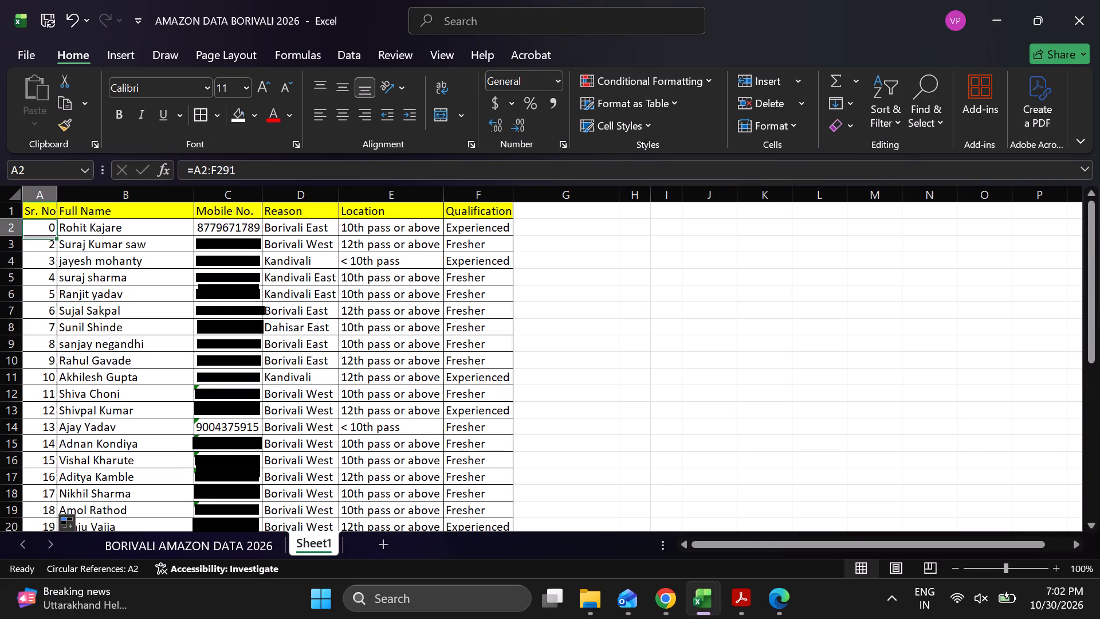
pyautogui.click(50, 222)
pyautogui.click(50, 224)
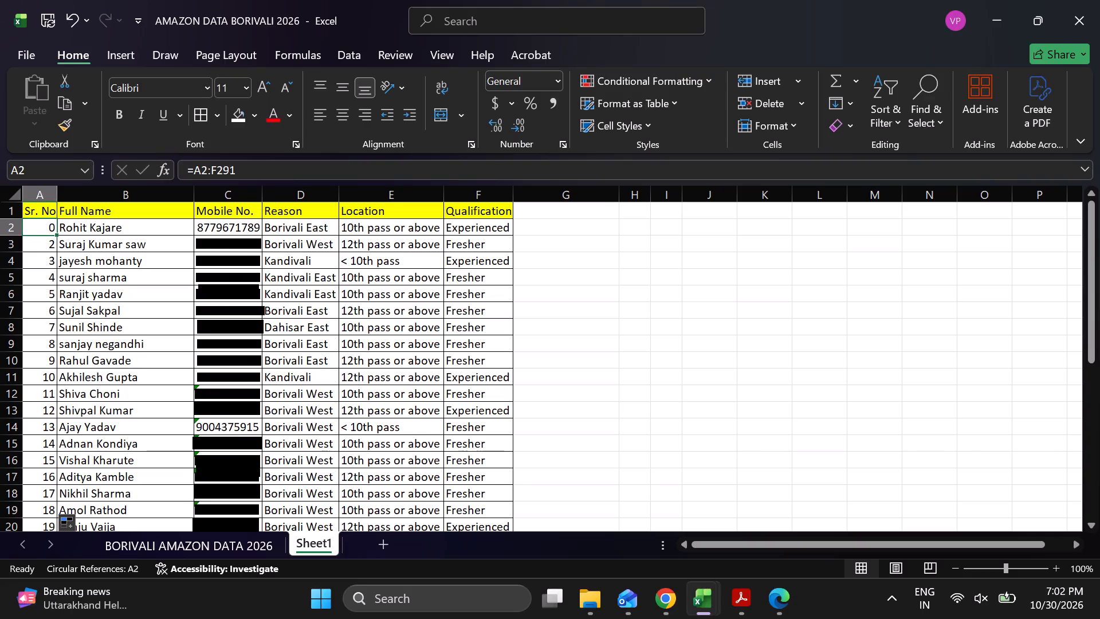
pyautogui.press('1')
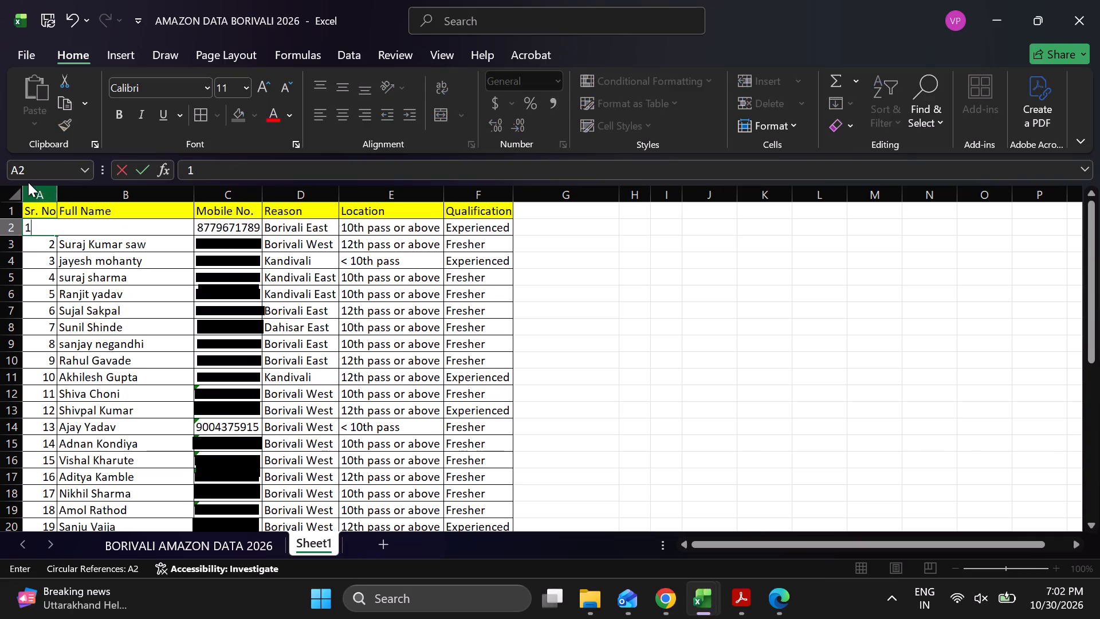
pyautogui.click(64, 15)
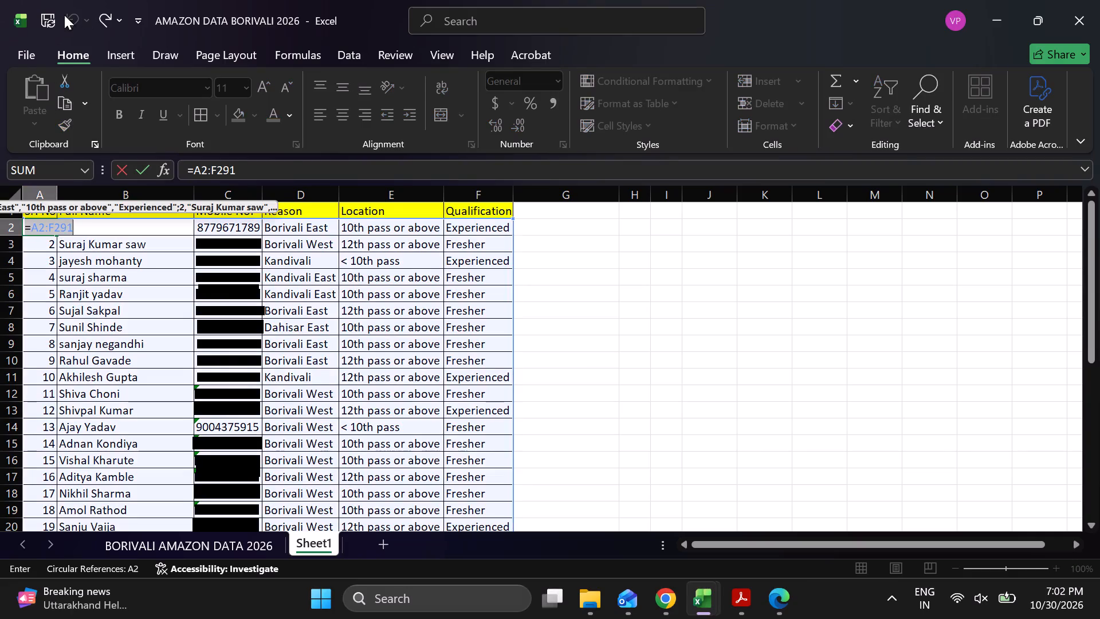
# Clear the formula from cell A2 and enter serial number 1 in its place.
pyautogui.click(64, 15)
pyautogui.click(267, 322)
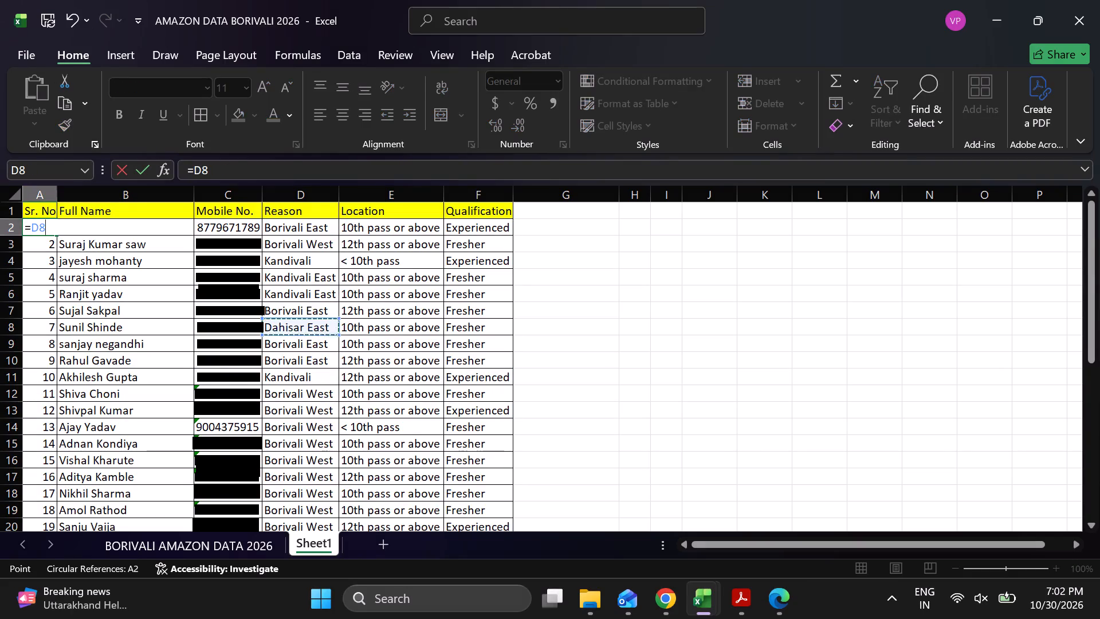
pyautogui.press('BackSpace')
pyautogui.press('BackSpace')
pyautogui.press('BackSpace')
pyautogui.press('BackSpace')
pyautogui.press('BackSpace')
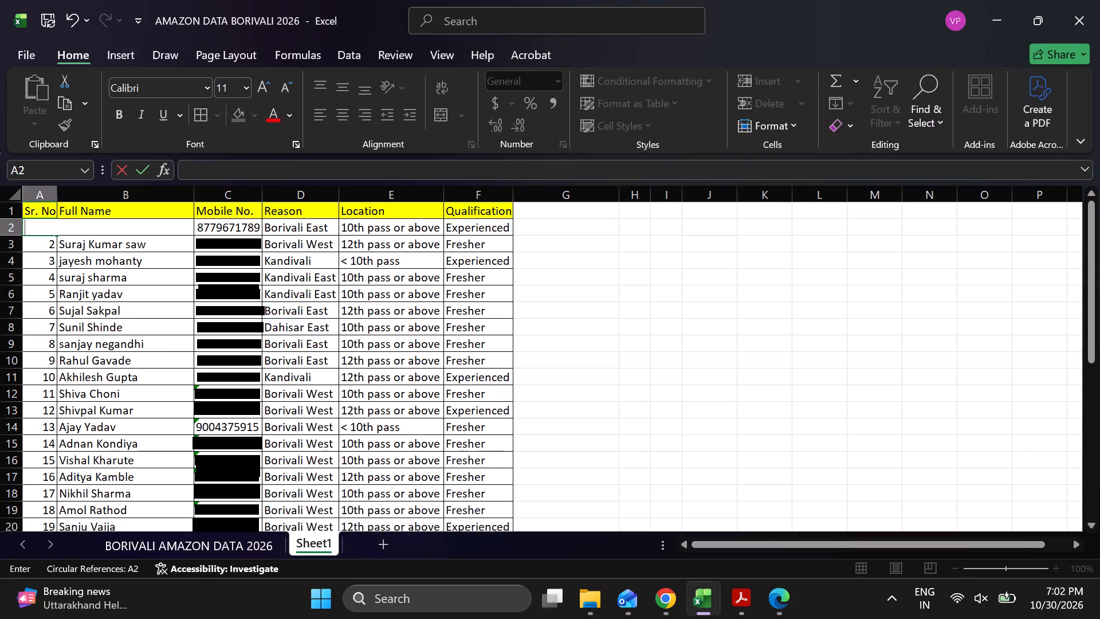
pyautogui.click(171, 261)
pyautogui.click(53, 224)
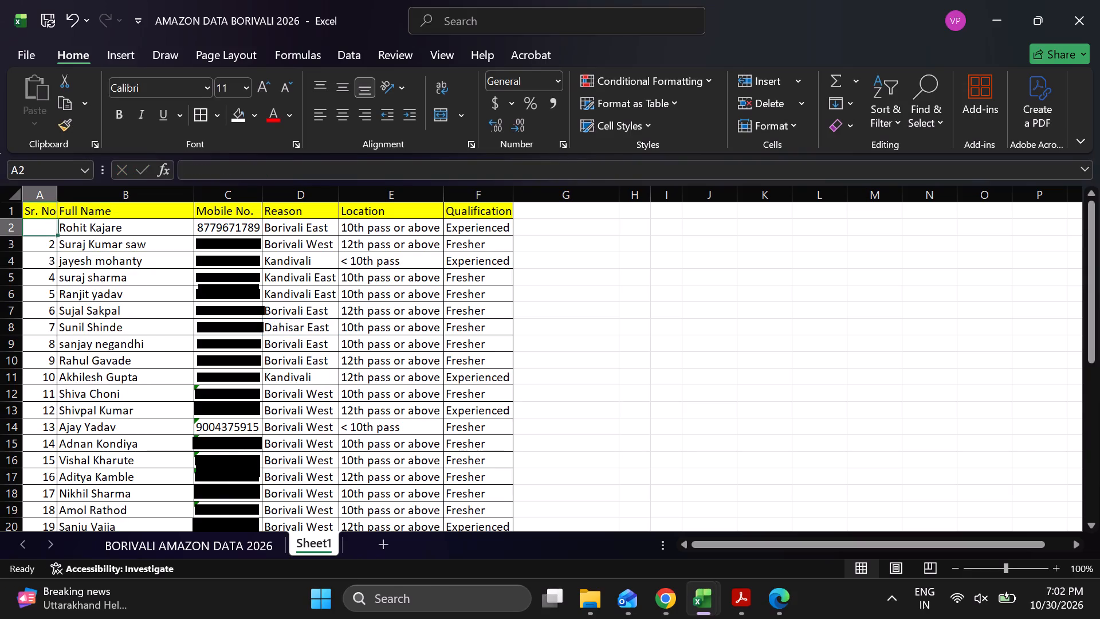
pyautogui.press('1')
pyautogui.click(347, 382)
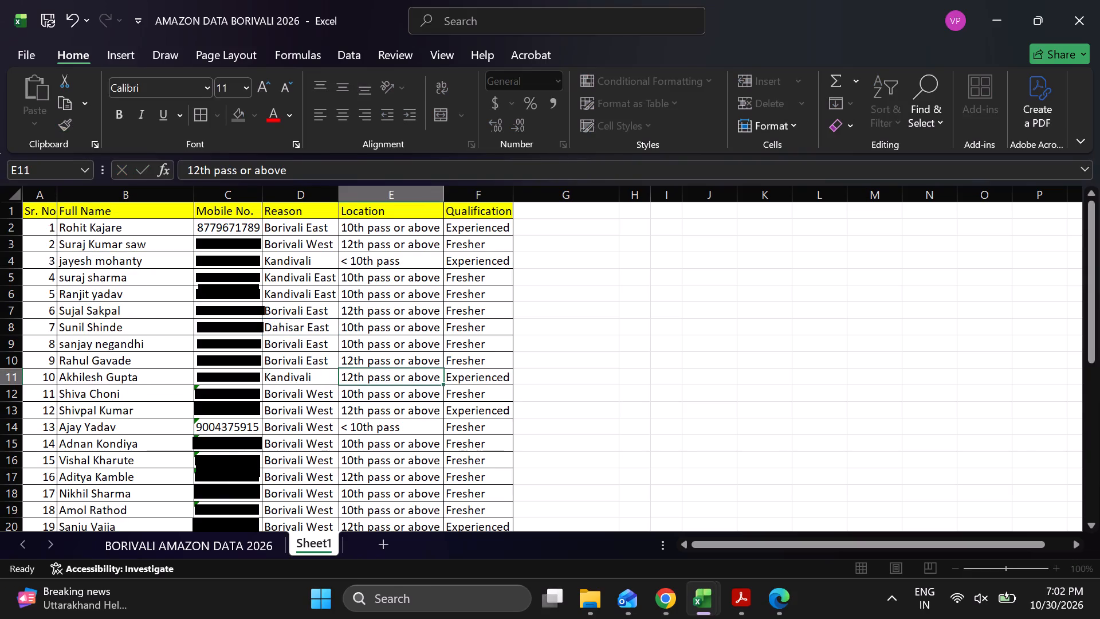
# Center the whole table A1:F30 both horizontally and vertically in its cells and copy the range.
pyautogui.moveTo(32, 233); pyautogui.dragTo(315, 347)
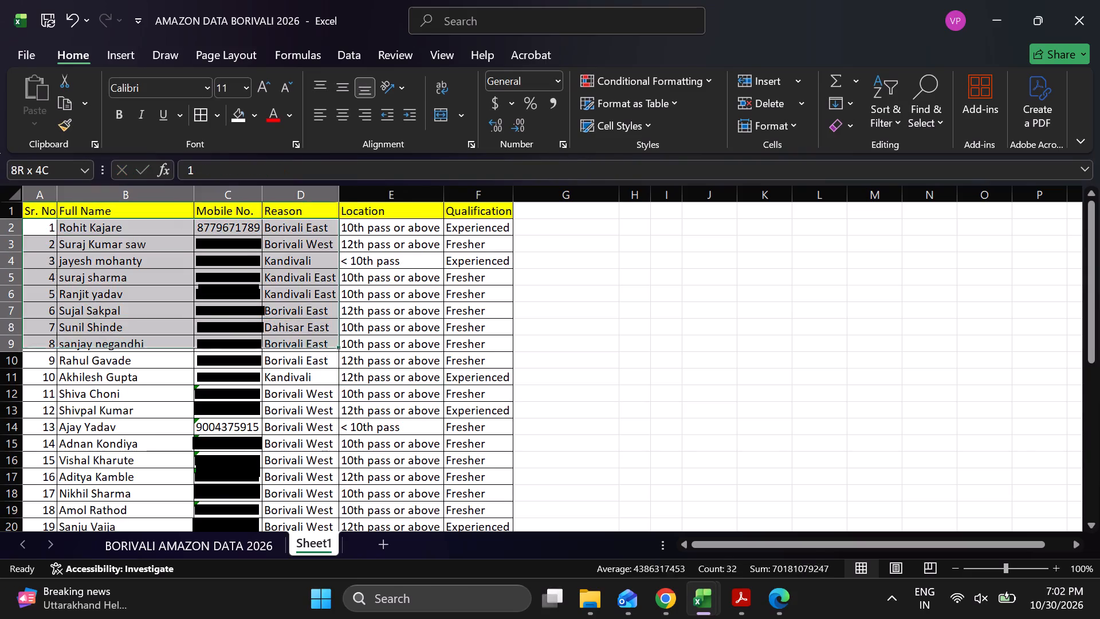
pyautogui.moveTo(315, 347); pyautogui.dragTo(227, 317)
pyautogui.moveTo(38, 210); pyautogui.dragTo(526, 565)
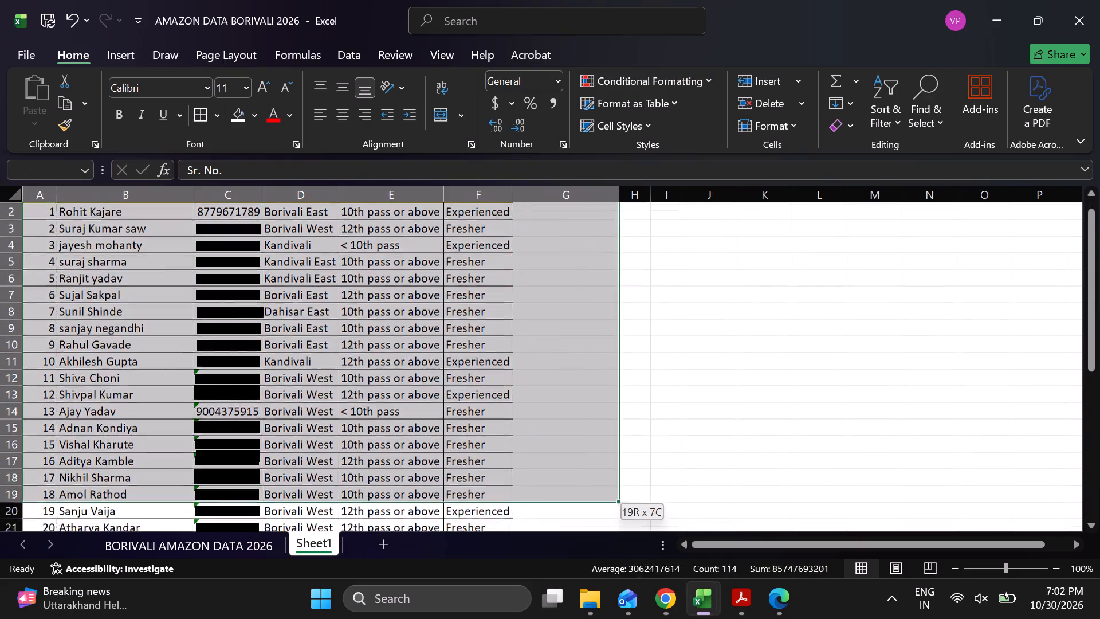
pyautogui.moveTo(526, 565); pyautogui.dragTo(472, 506)
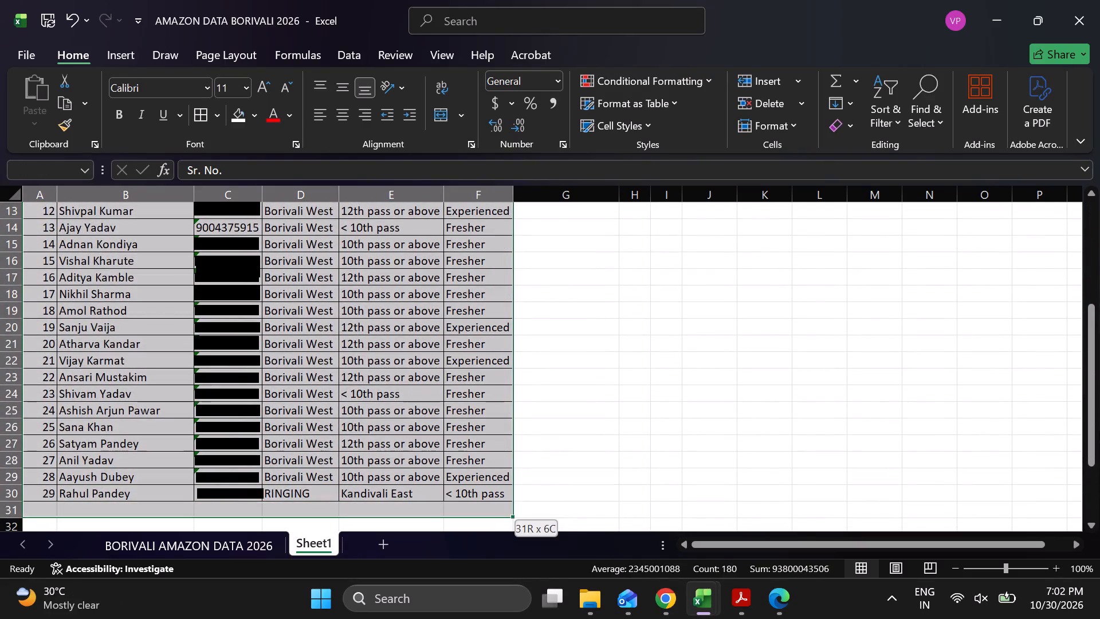
pyautogui.moveTo(472, 506); pyautogui.dragTo(472, 495)
pyautogui.click(340, 119)
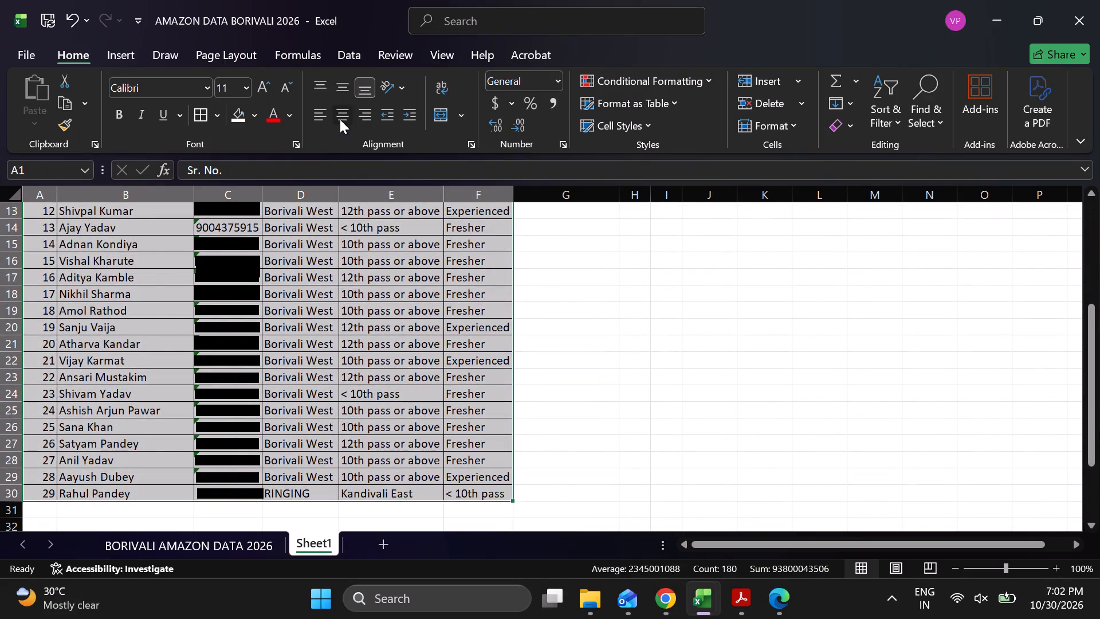
pyautogui.click(342, 80)
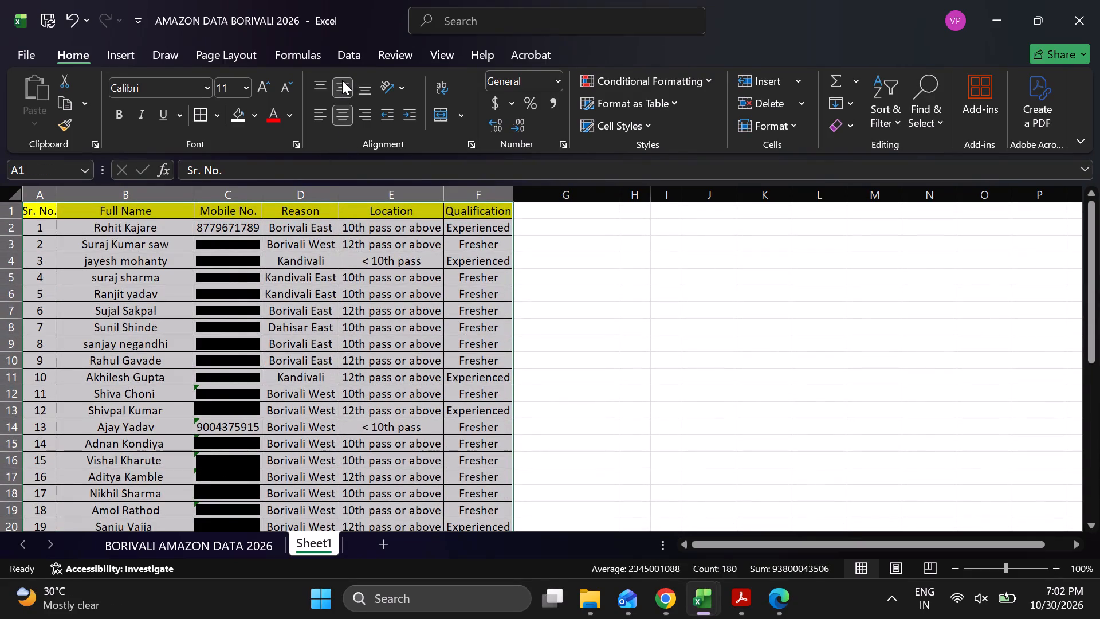
pyautogui.hotkey('ctrl', 'c')
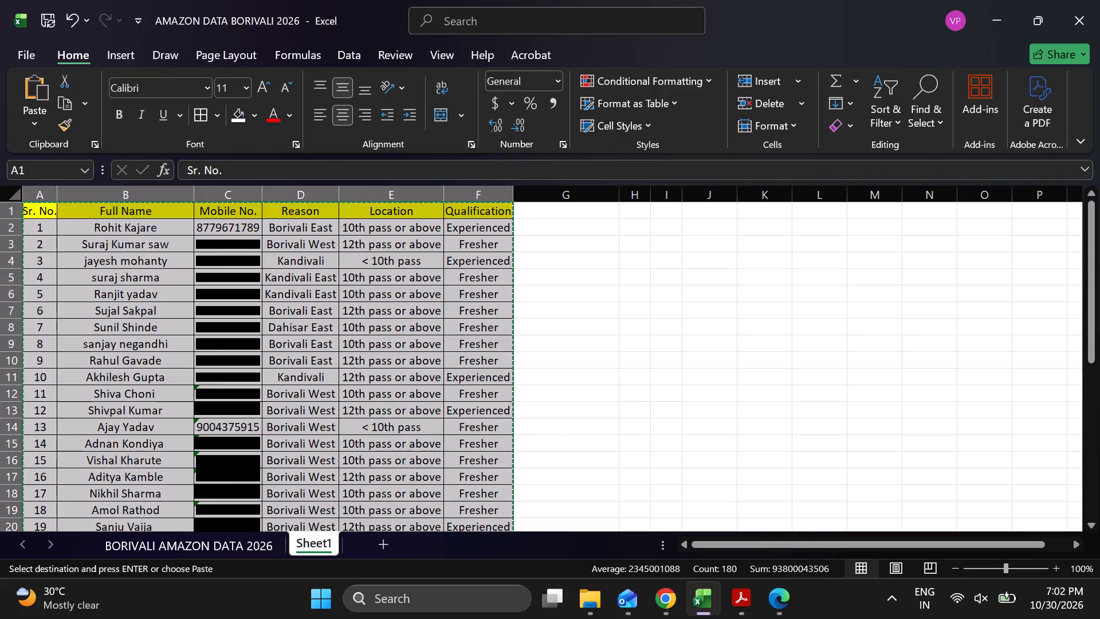
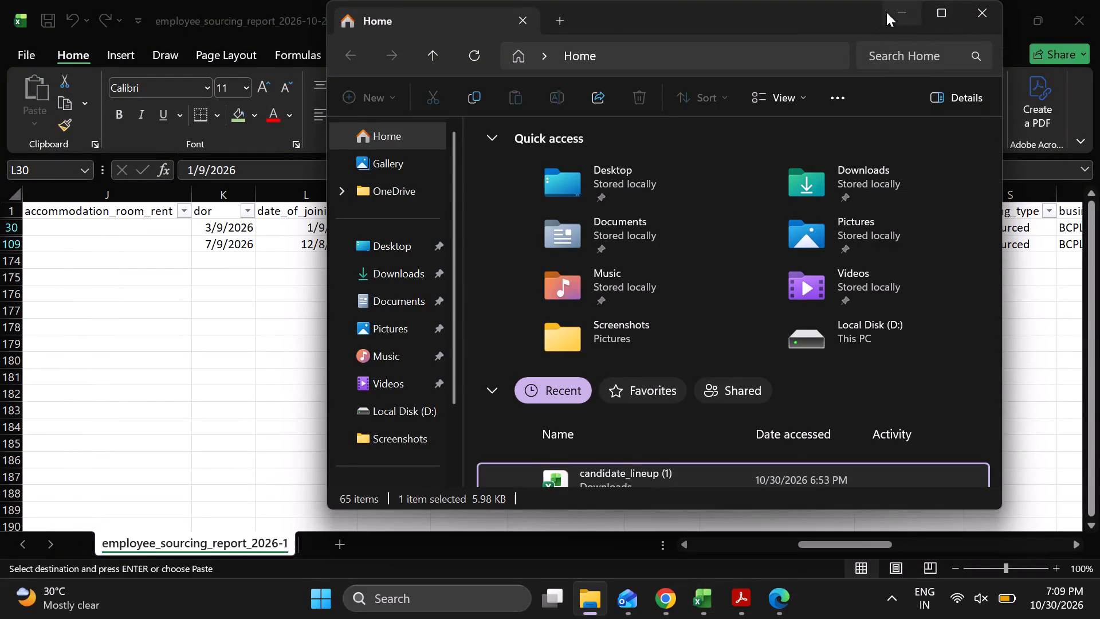
# Minimize the remaining open workbook windows, including the employee sourcing report and the candidate export, to clear the desktop.
pyautogui.click(991, 15)
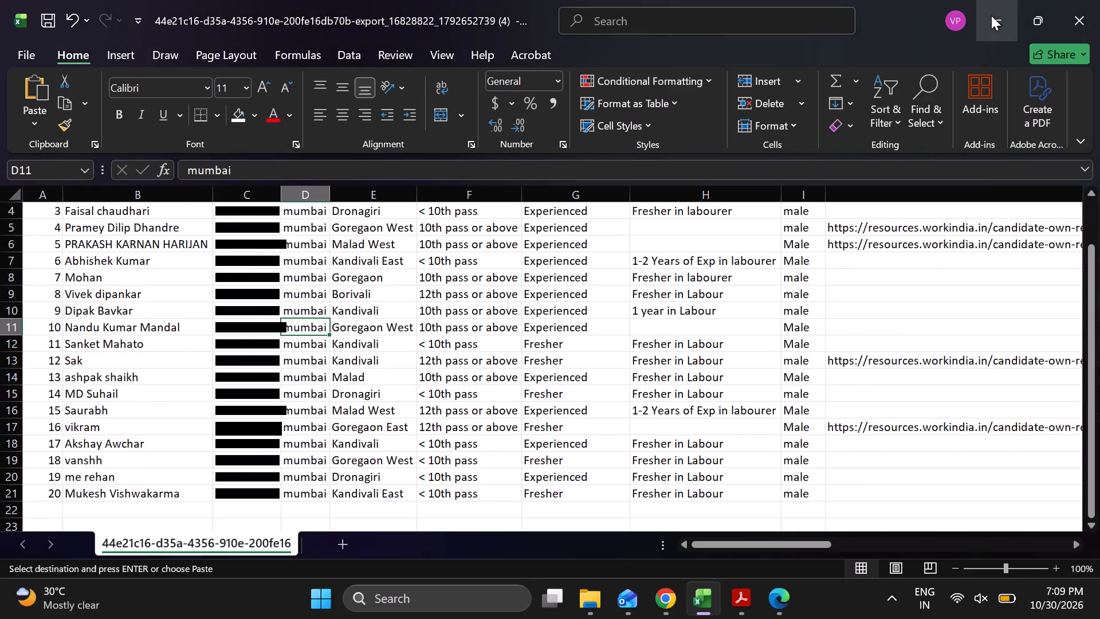
pyautogui.click(991, 15)
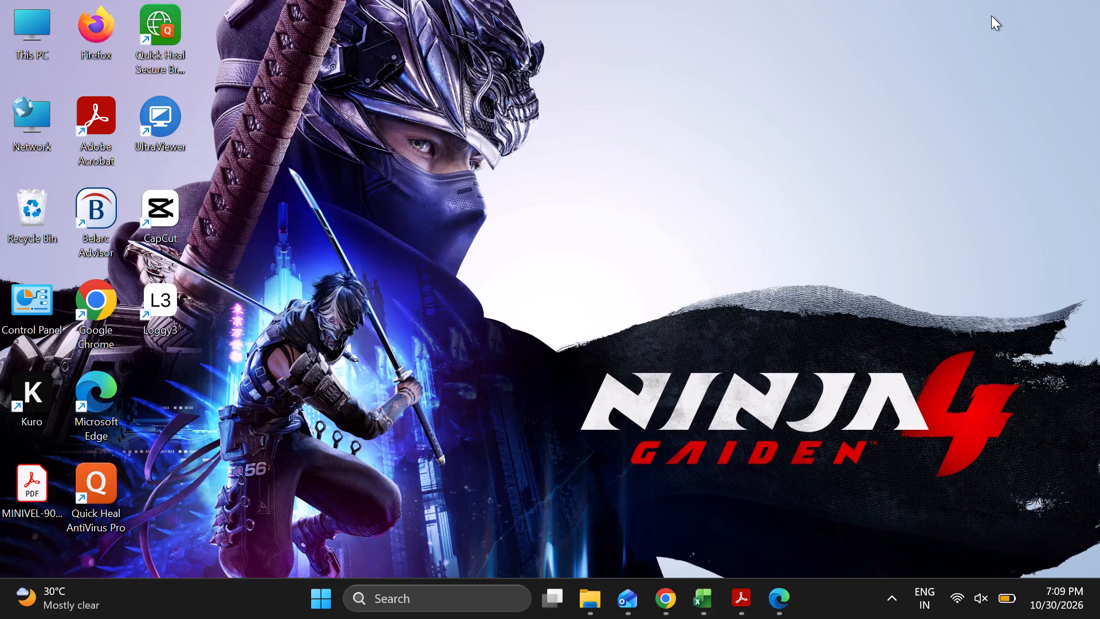
pyautogui.click(992, 18)
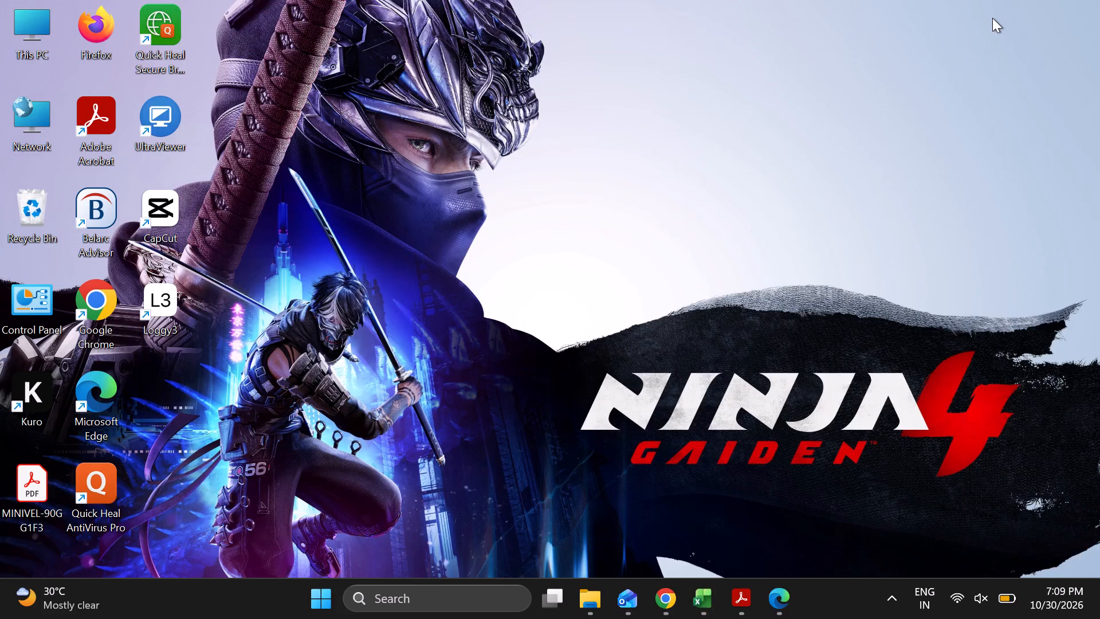